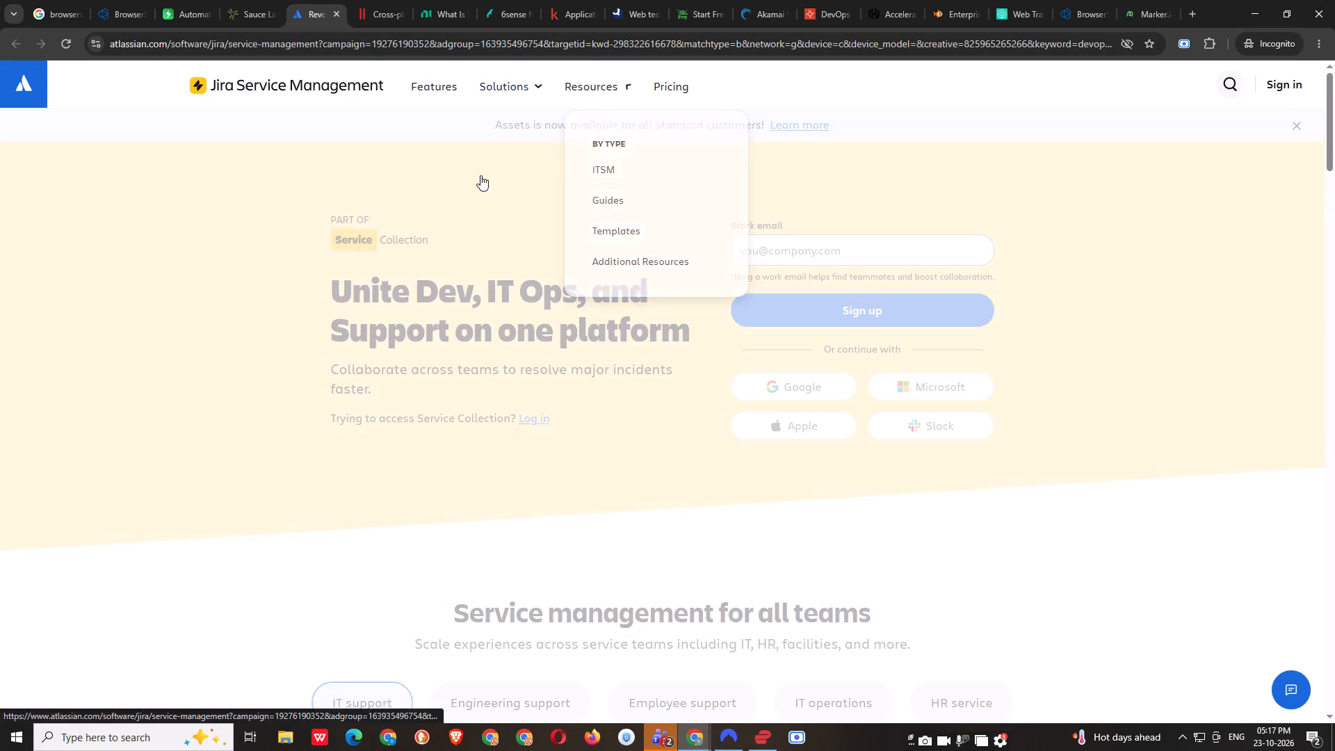
# On the Cross-platform testing ad page, copy the domain name parallels from the address and reject all cookies.
pyautogui.click(367, 12)
pyautogui.doubleClick(126, 42)
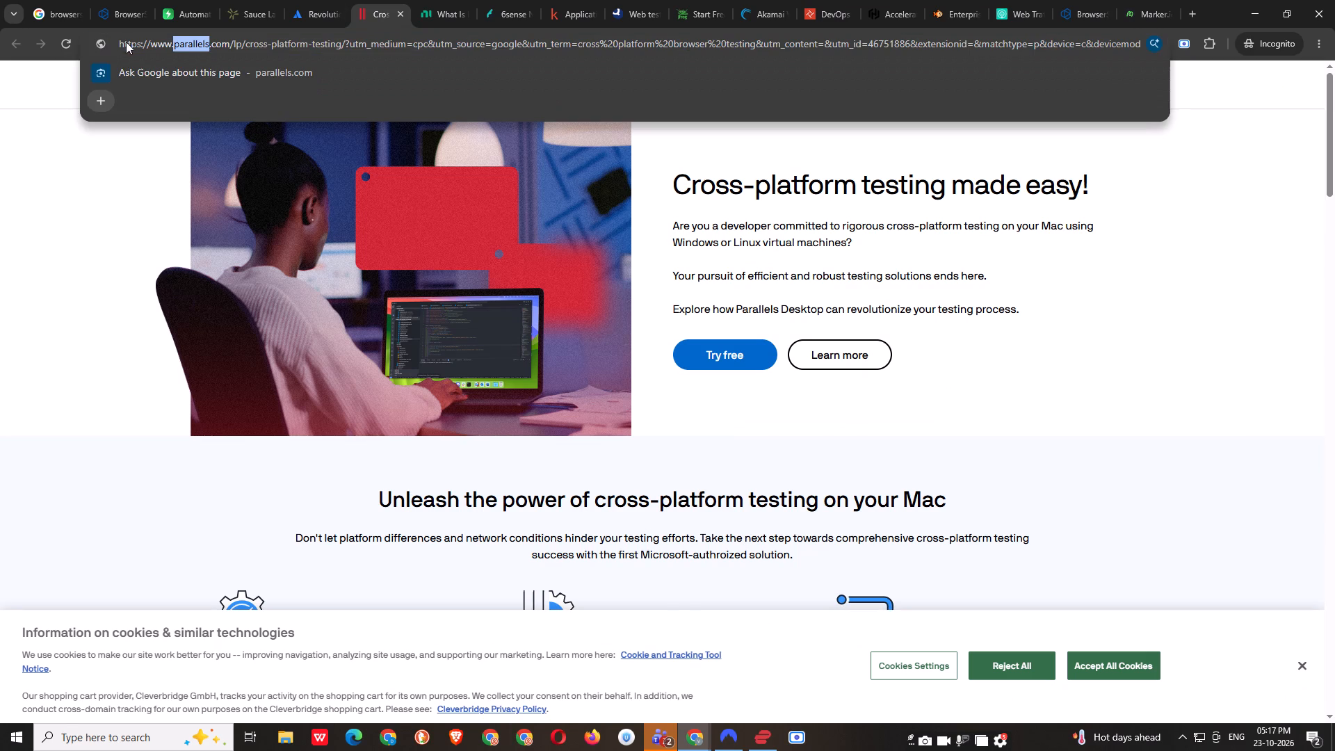
pyautogui.hotkey('ctrl', 'c')
pyautogui.hotkey('ctrl', 'c')
pyautogui.hotkey('ctrl', 'c')
pyautogui.hotkey('ctrl', 'c')
pyautogui.click(998, 662)
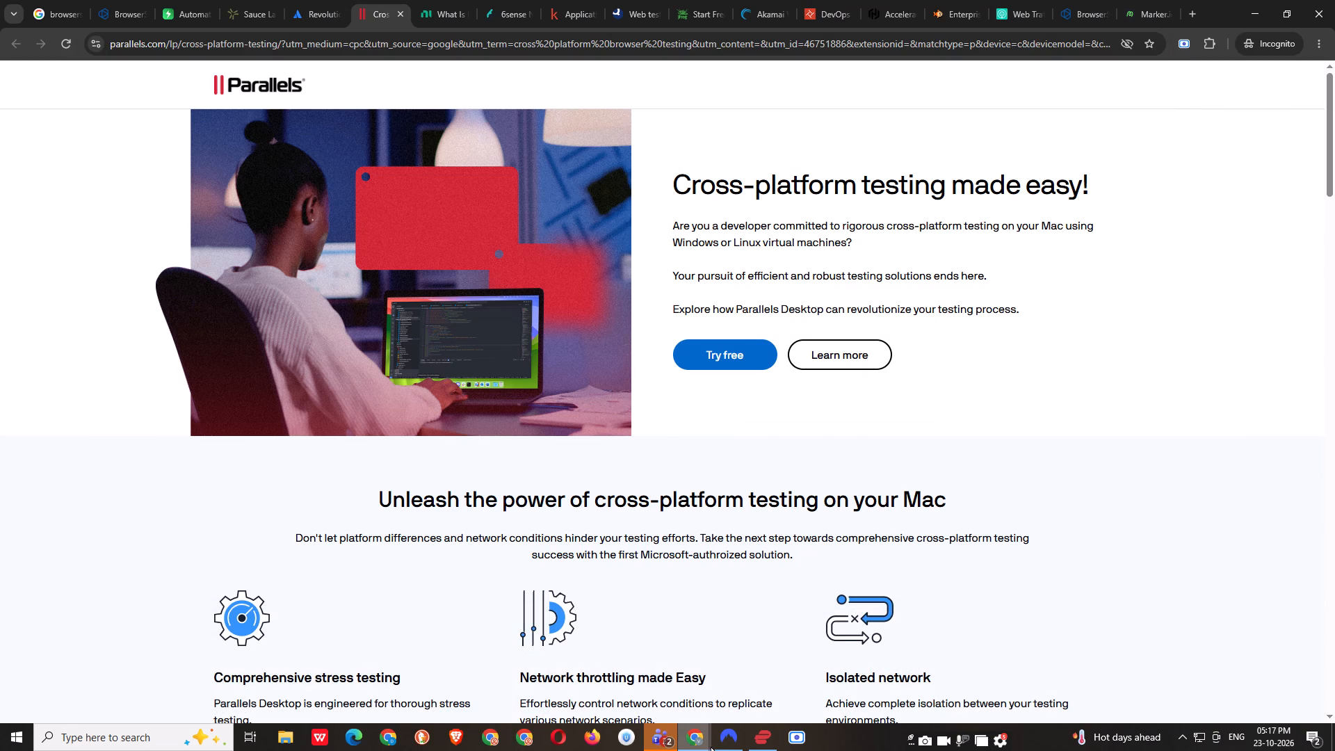
# Find parallels in the Ads Clicked Tracker sheet and set its 23-Oct-26 count to 4.
pyautogui.click(697, 742)
pyautogui.click(663, 706)
pyautogui.hotkey('ctrl', 'f')
pyautogui.hotkey('ctrl', 'v')
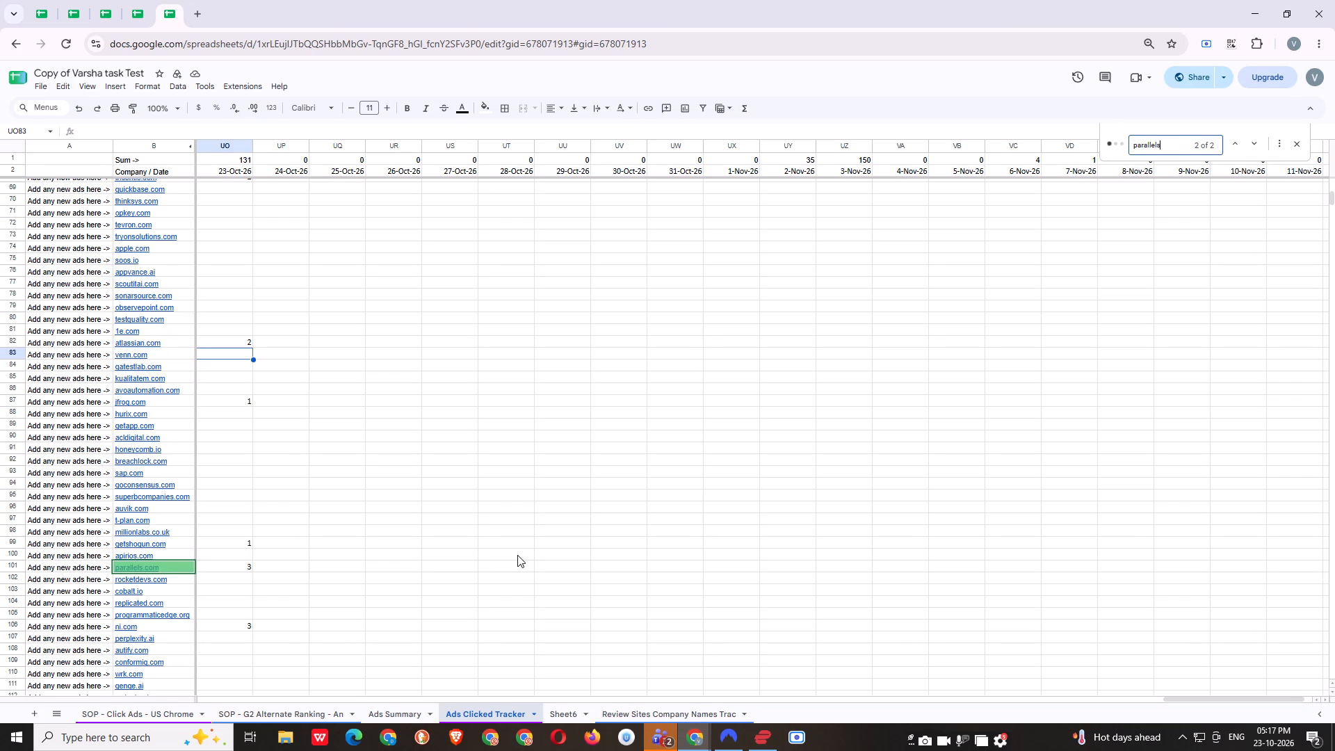
pyautogui.click(225, 565)
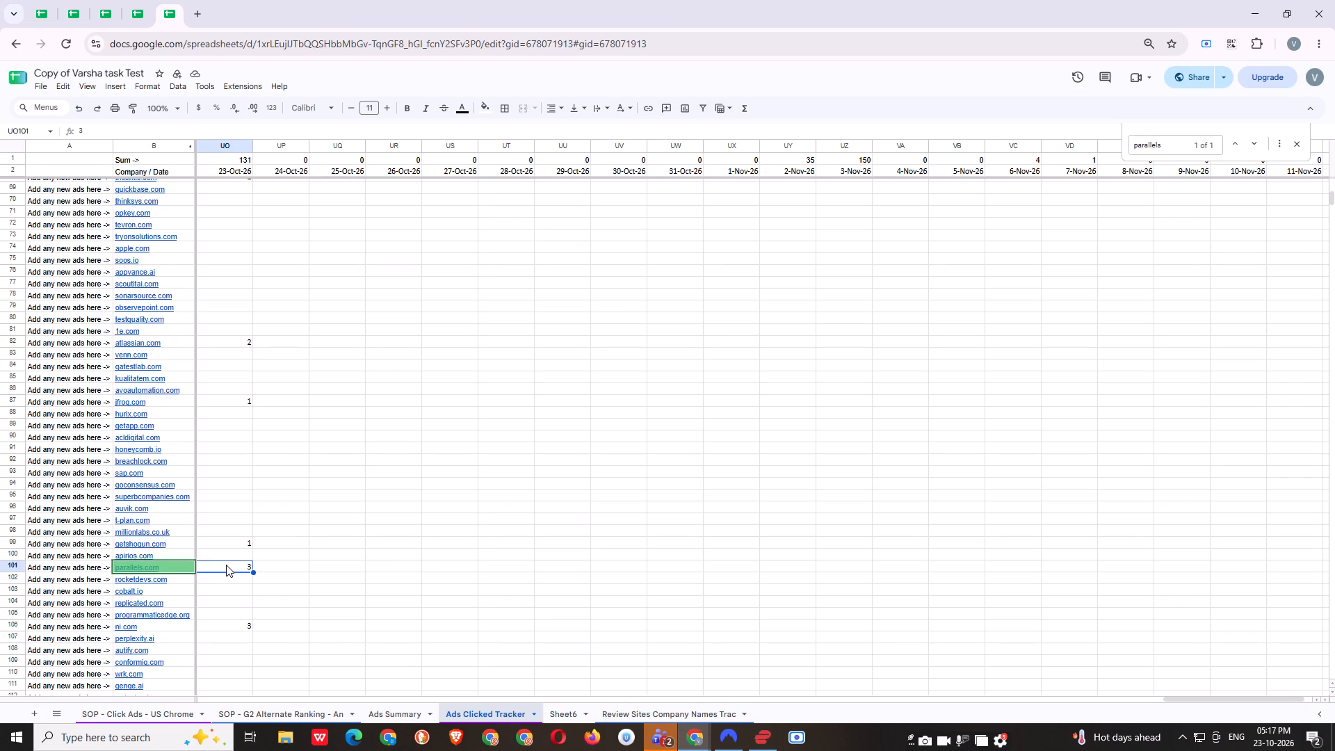
pyautogui.press('4')
pyautogui.press('Return')
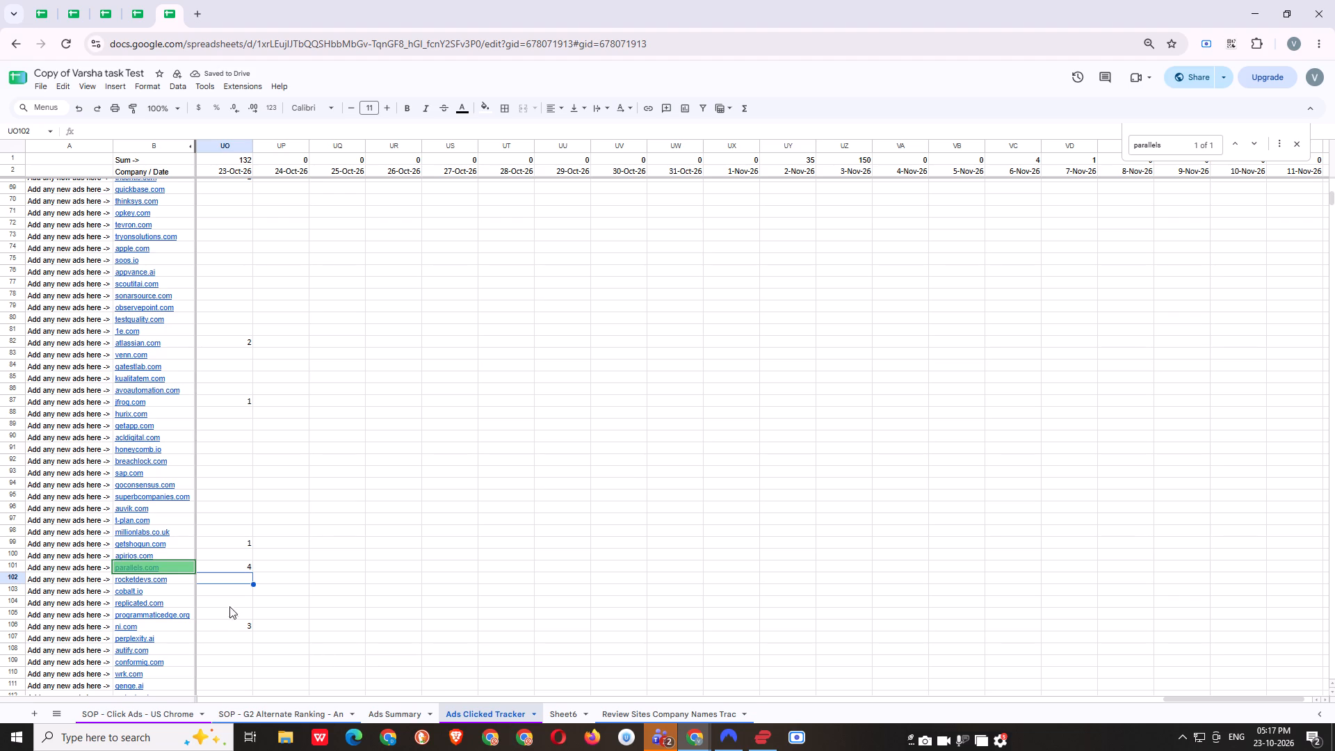
# On the NI SystemLink ad page in the incognito window, copy ni.com from the address and reject all cookies.
pyautogui.click(689, 736)
pyautogui.click(727, 703)
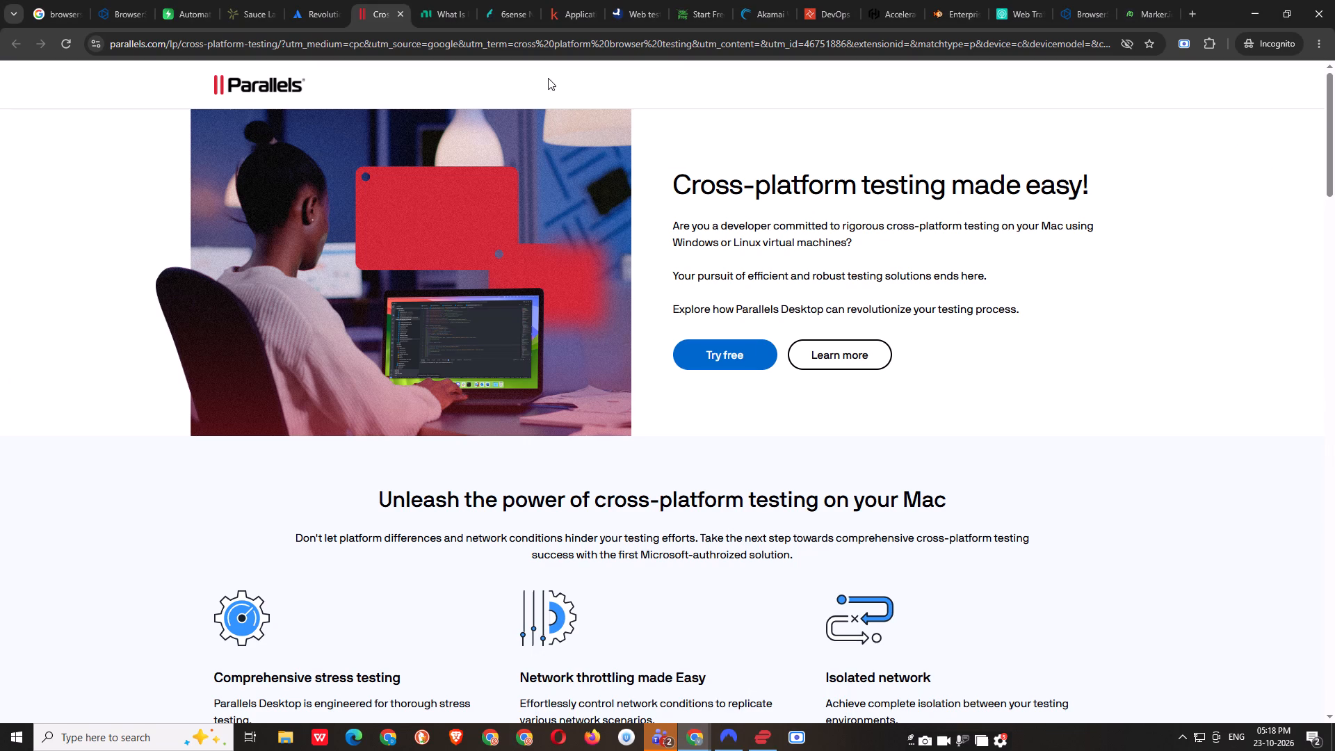
pyautogui.click(421, 6)
pyautogui.doubleClick(117, 41)
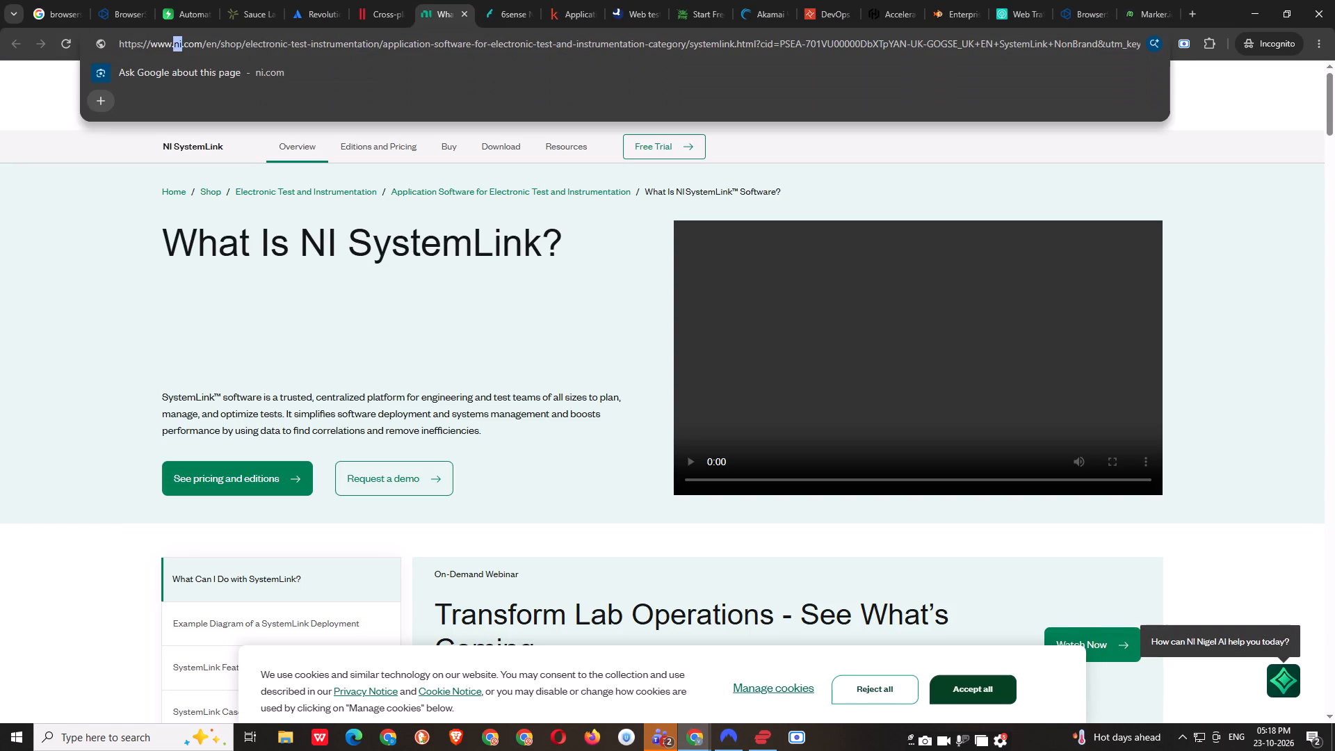
pyautogui.click(157, 41)
pyautogui.moveTo(177, 46); pyautogui.dragTo(187, 49)
pyautogui.moveTo(174, 44); pyautogui.dragTo(183, 45)
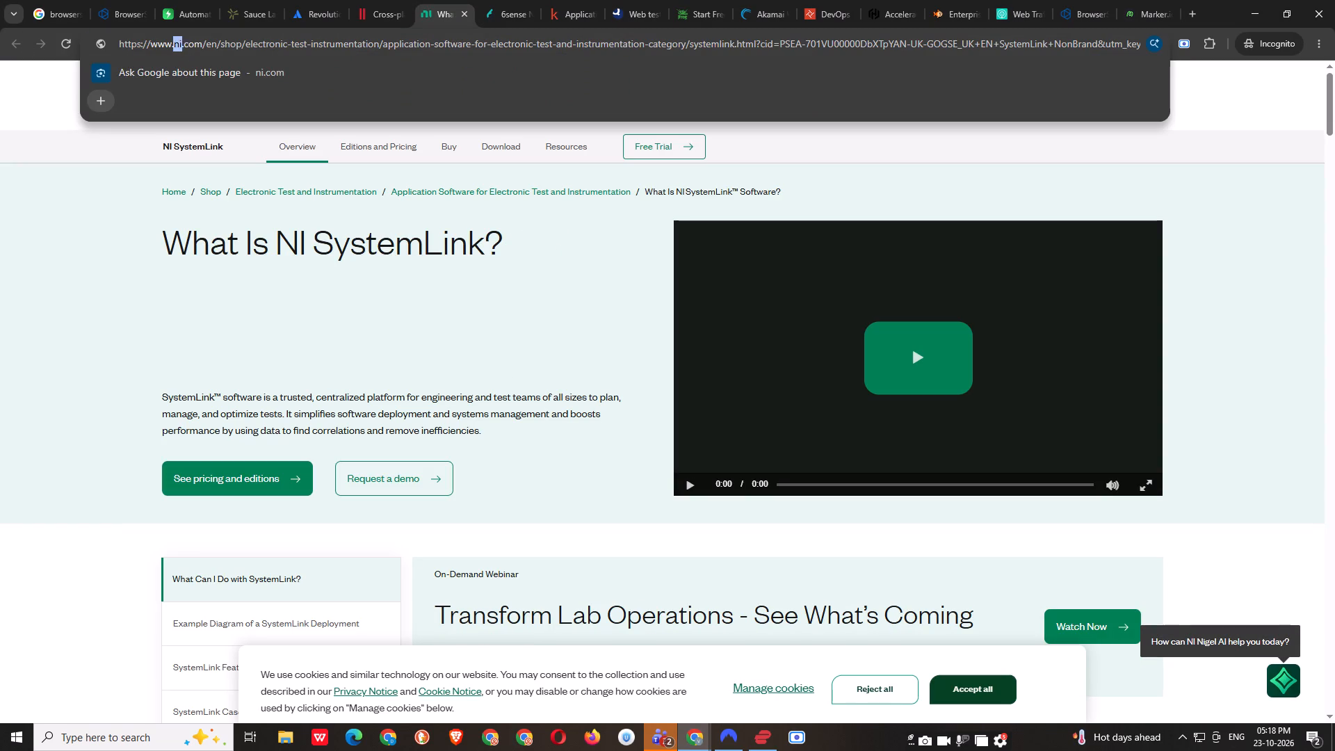
pyautogui.moveTo(183, 45); pyautogui.dragTo(200, 51)
pyautogui.hotkey('ctrl', 'c')
pyautogui.hotkey('ctrl', 'c')
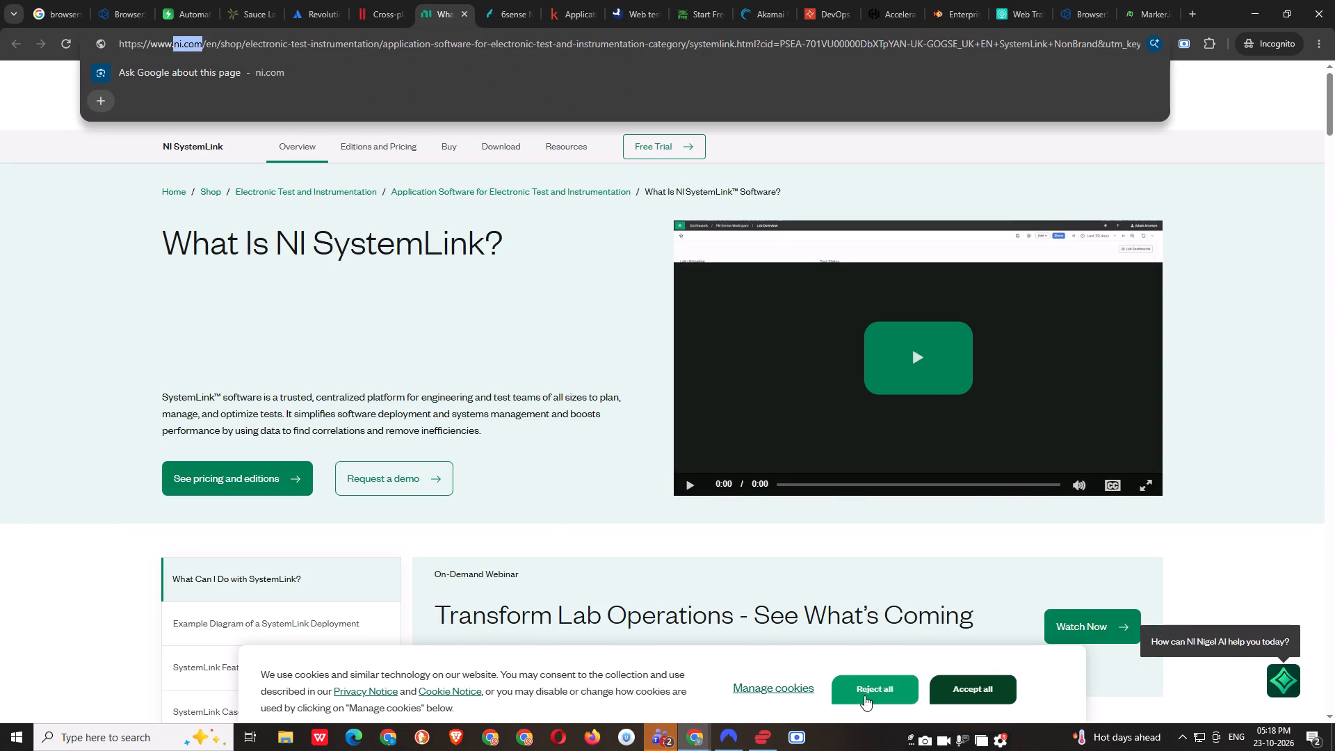
pyautogui.hotkey('ctrl', 'c')
pyautogui.click(864, 695)
# Find ni.com in the Ads Clicked Tracker sheet and set its 23-Oct-26 count to 4.
pyautogui.click(699, 745)
pyautogui.click(665, 701)
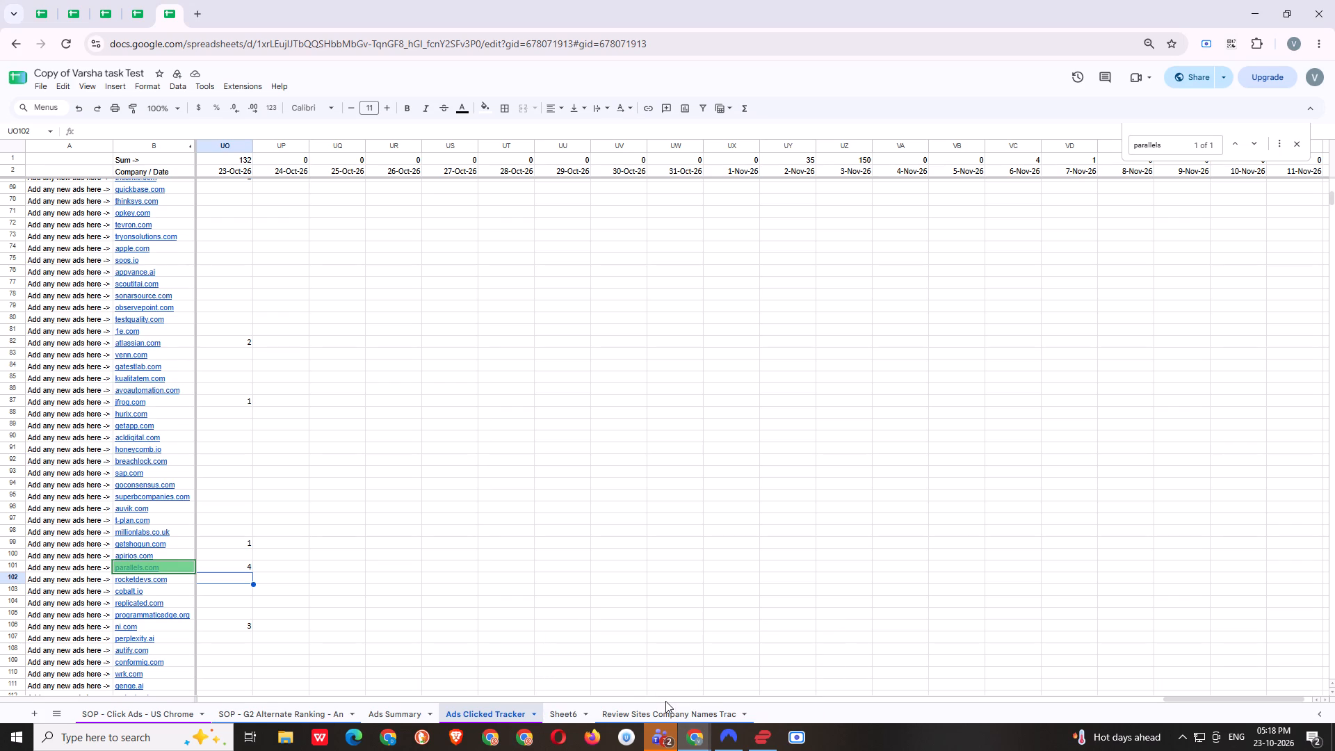
pyautogui.hotkey('ctrl', 'f')
pyautogui.hotkey('ctrl', 'v')
pyautogui.press('Return')
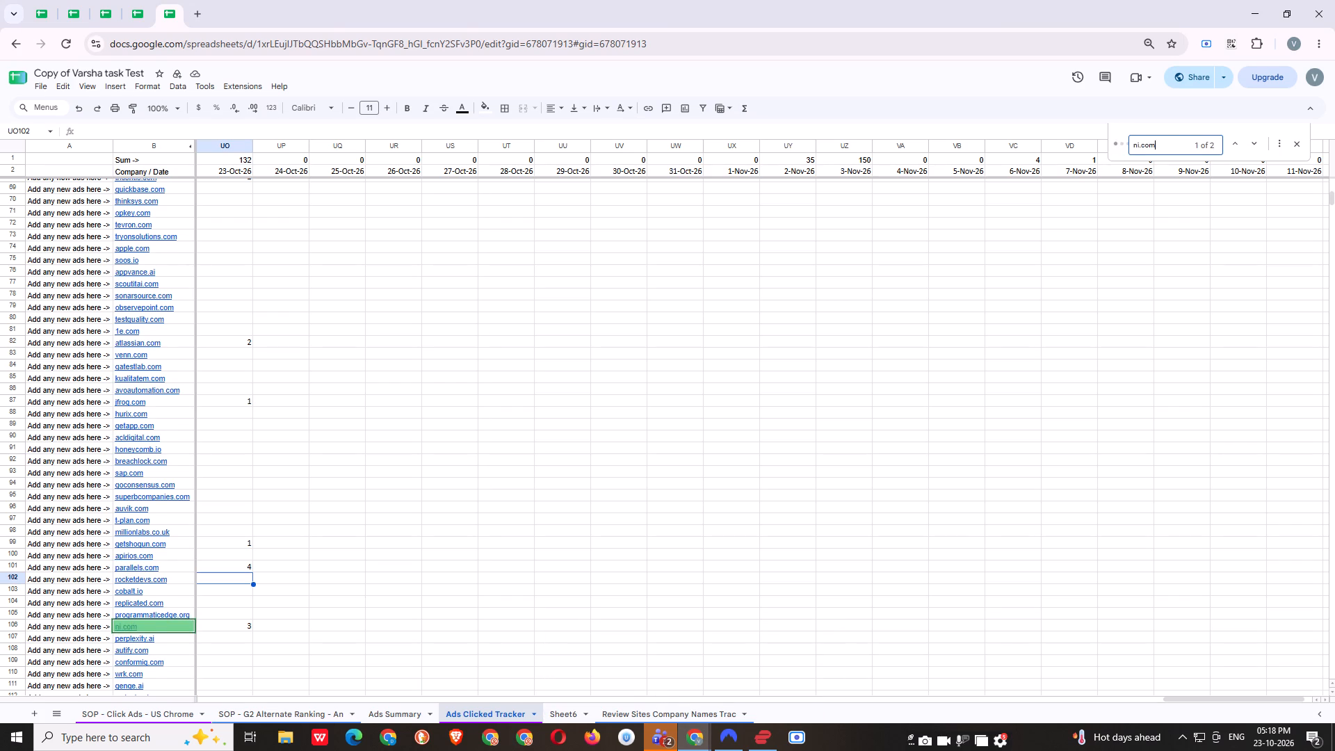
pyautogui.press('Return')
pyautogui.scroll(5, 665, 700)
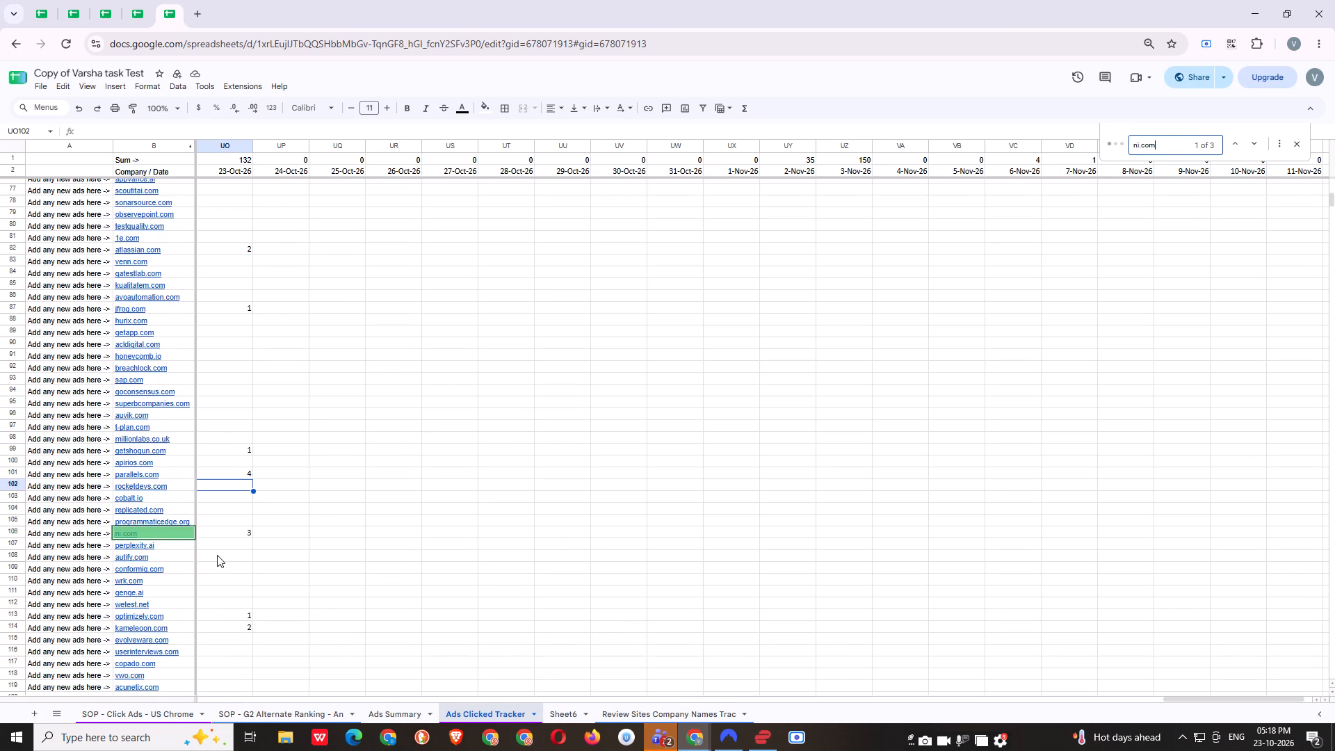
pyautogui.click(236, 531)
pyautogui.press('4')
pyautogui.press('Return')
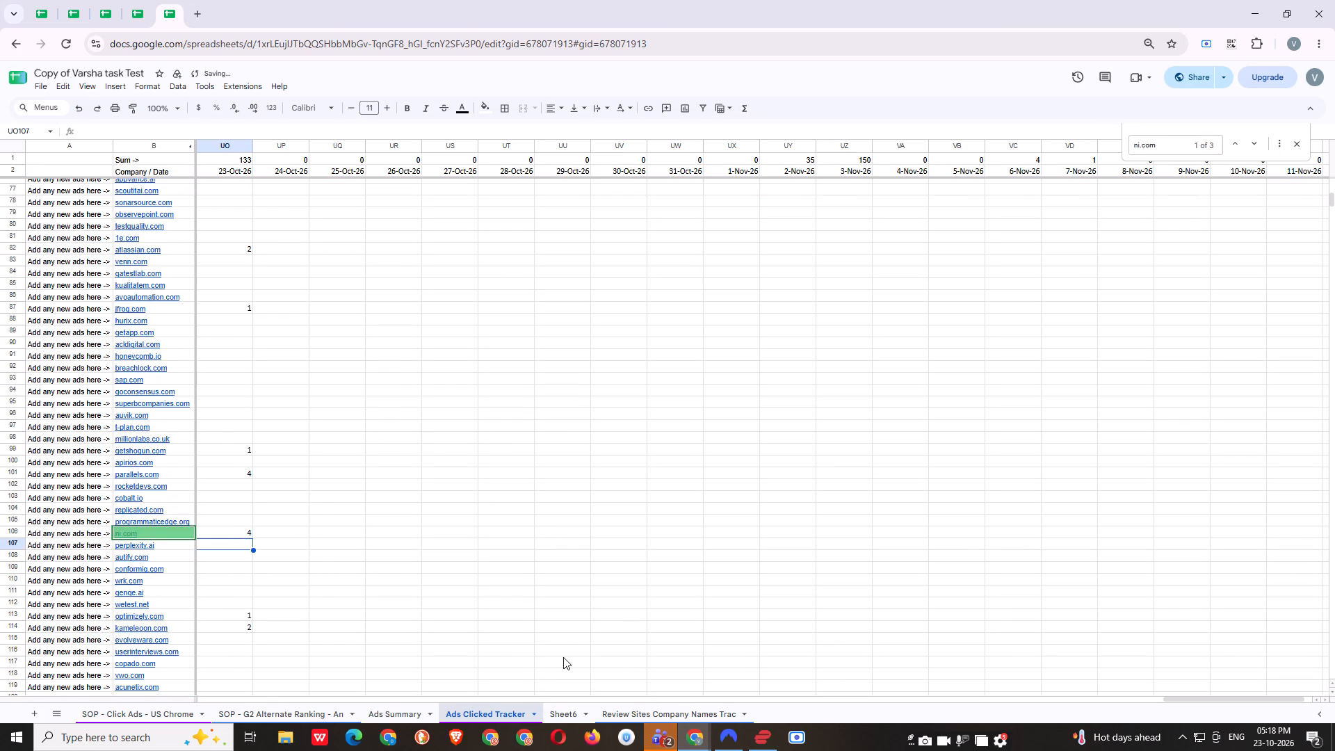
pyautogui.click(709, 721)
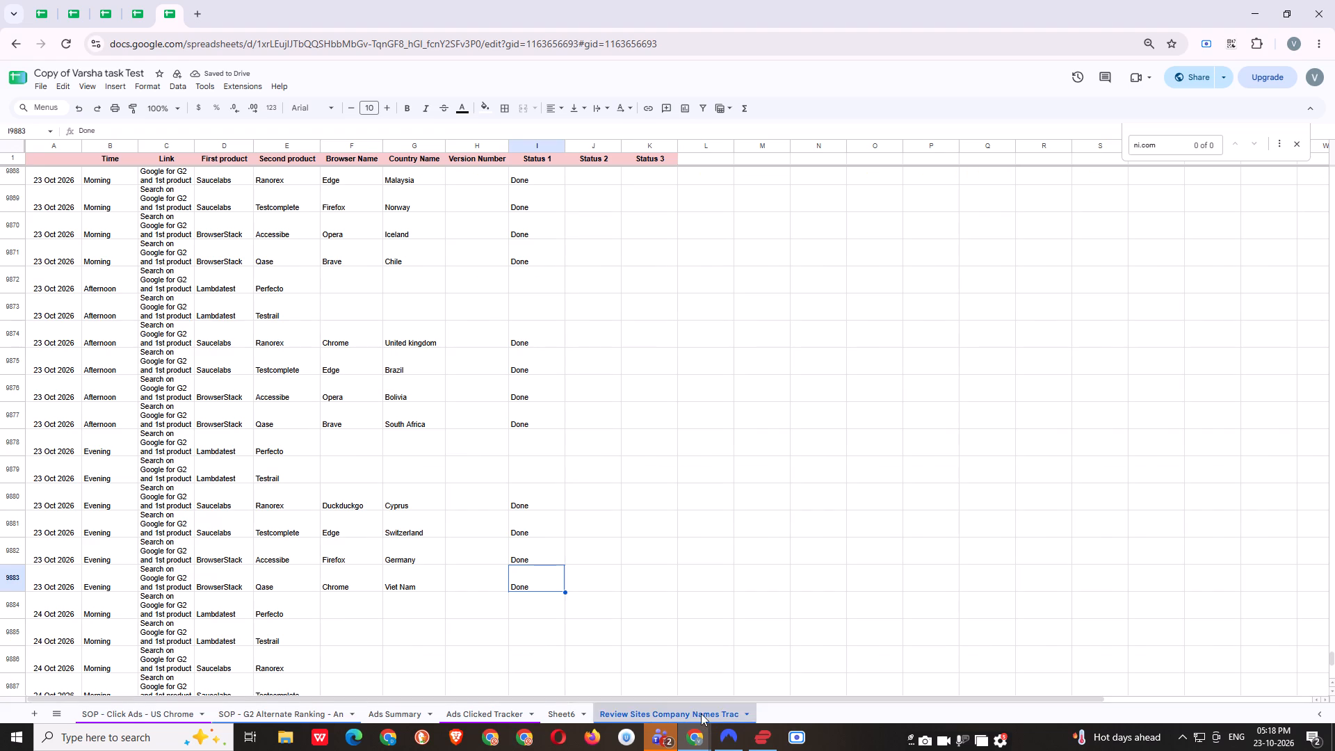
pyautogui.click(487, 717)
# On the 6sense ad page in the incognito window, copy the domain name 6sense from the address and reject all cookies.
pyautogui.click(690, 734)
pyautogui.click(712, 709)
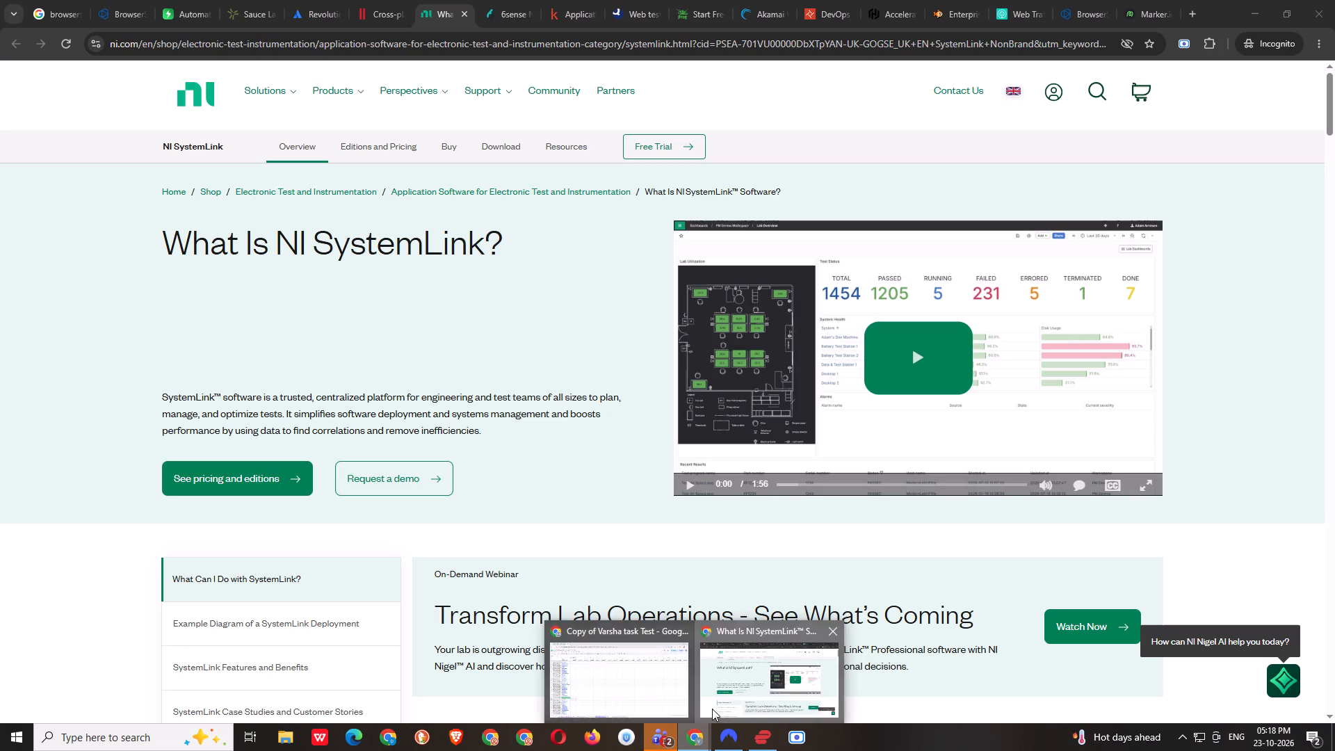
pyautogui.click(503, 8)
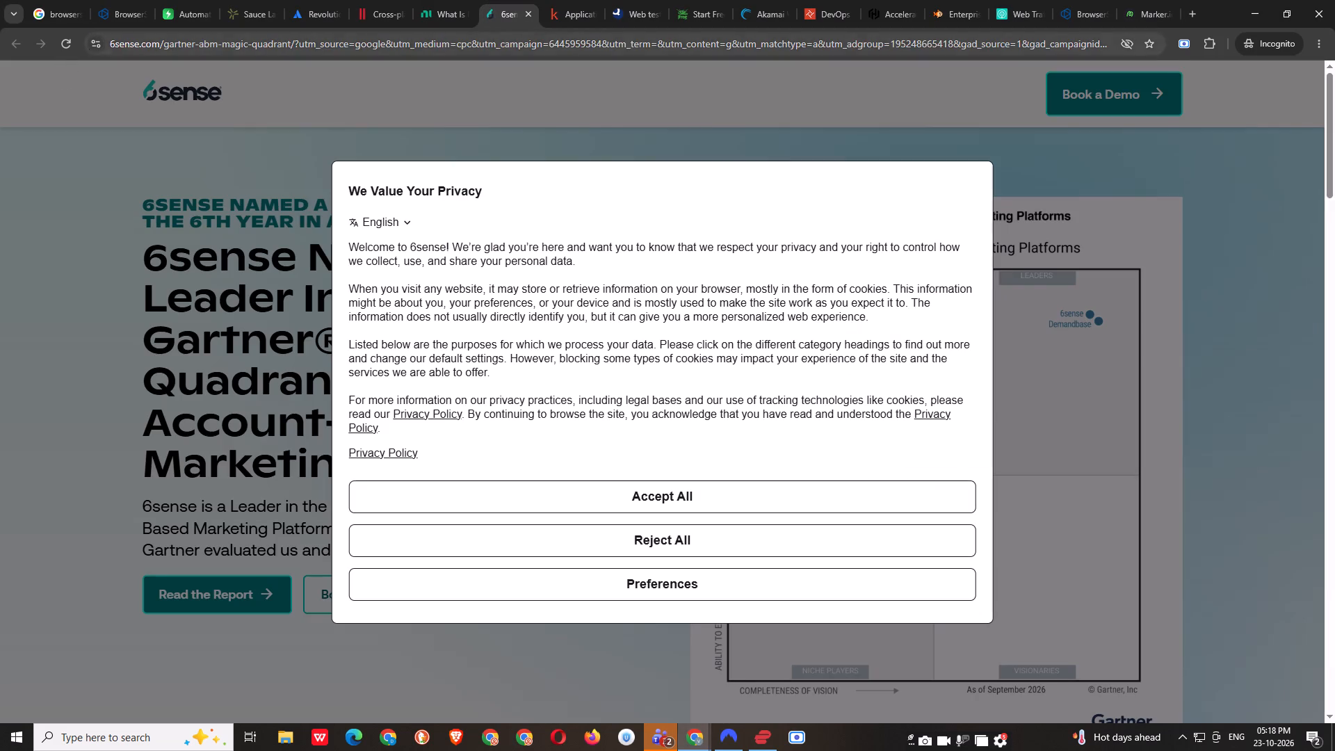
pyautogui.doubleClick(115, 42)
pyautogui.hotkey('ctrl', 'c')
pyautogui.hotkey('ctrl', 'c')
pyautogui.click(606, 538)
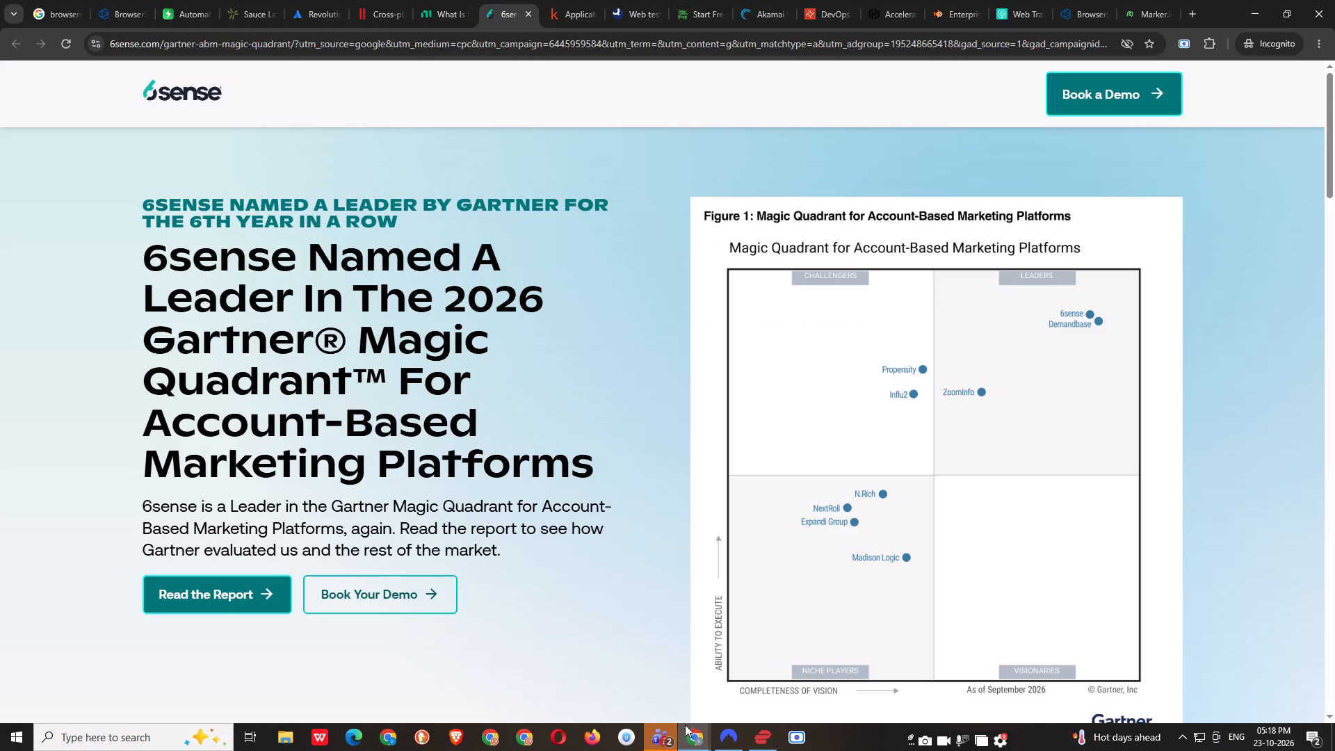
# Find 6sense in the Ads Clicked Tracker sheet and enter 1 as its 23-Oct-26 count.
pyautogui.click(682, 728)
pyautogui.click(663, 693)
pyautogui.hotkey('ctrl', 'f')
pyautogui.hotkey('ctrl', 'v')
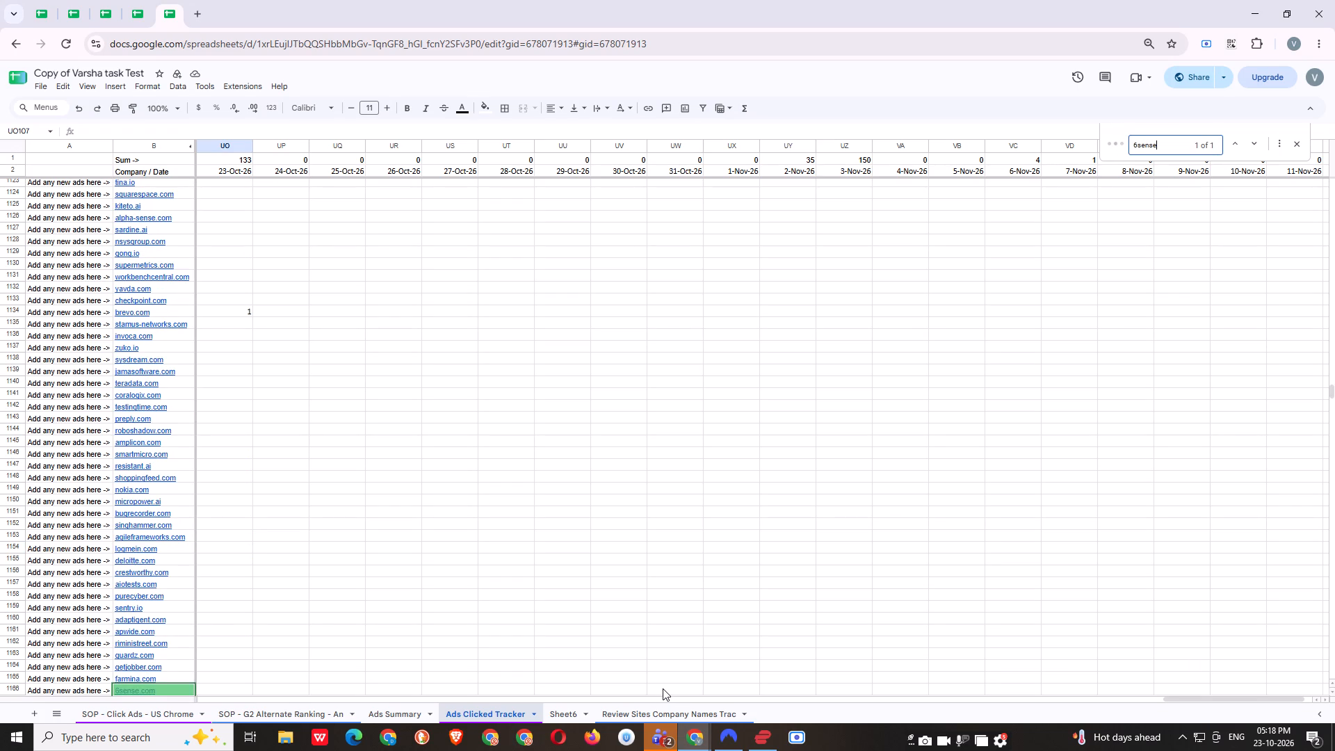
pyautogui.scroll(-3, 305, 507)
pyautogui.click(234, 478)
pyautogui.press('1')
pyautogui.press('Return')
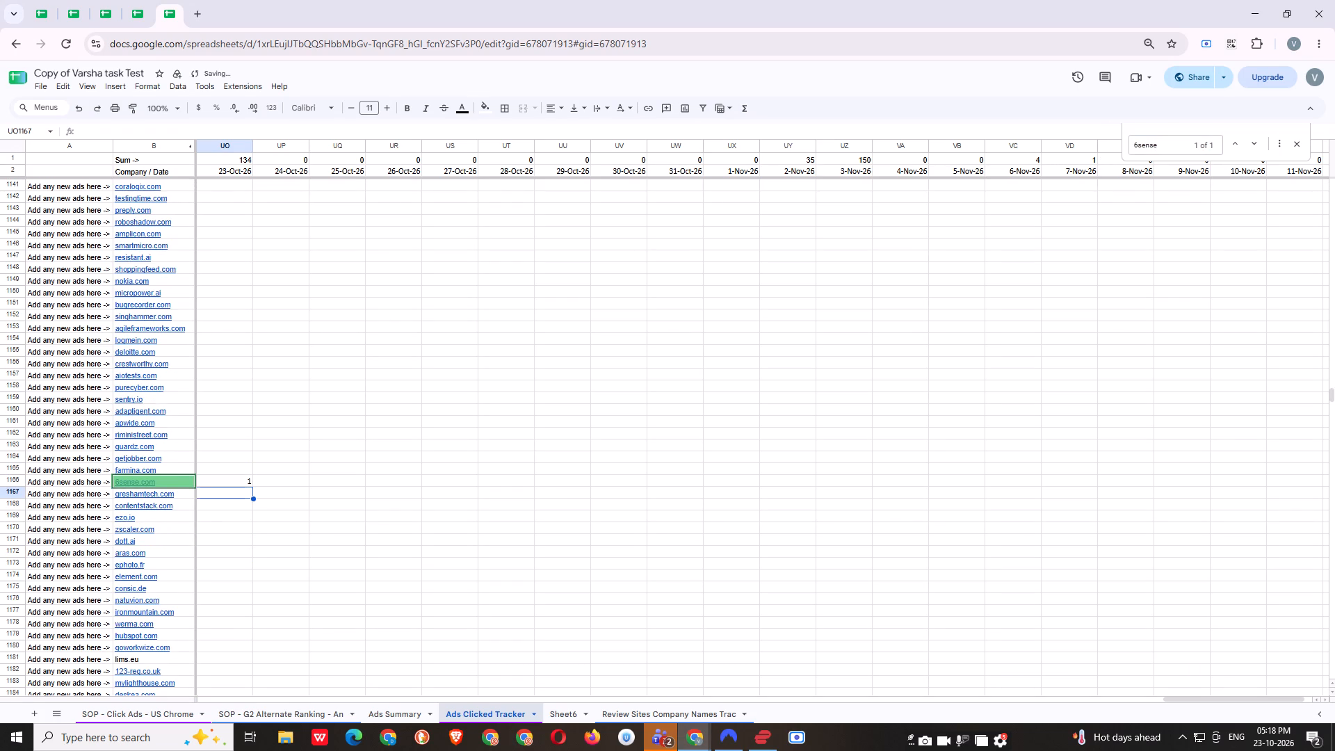
# On the Kyndryl application development ad page in the incognito window, copy the domain name kyndryl from the address.
pyautogui.click(687, 734)
pyautogui.click(745, 697)
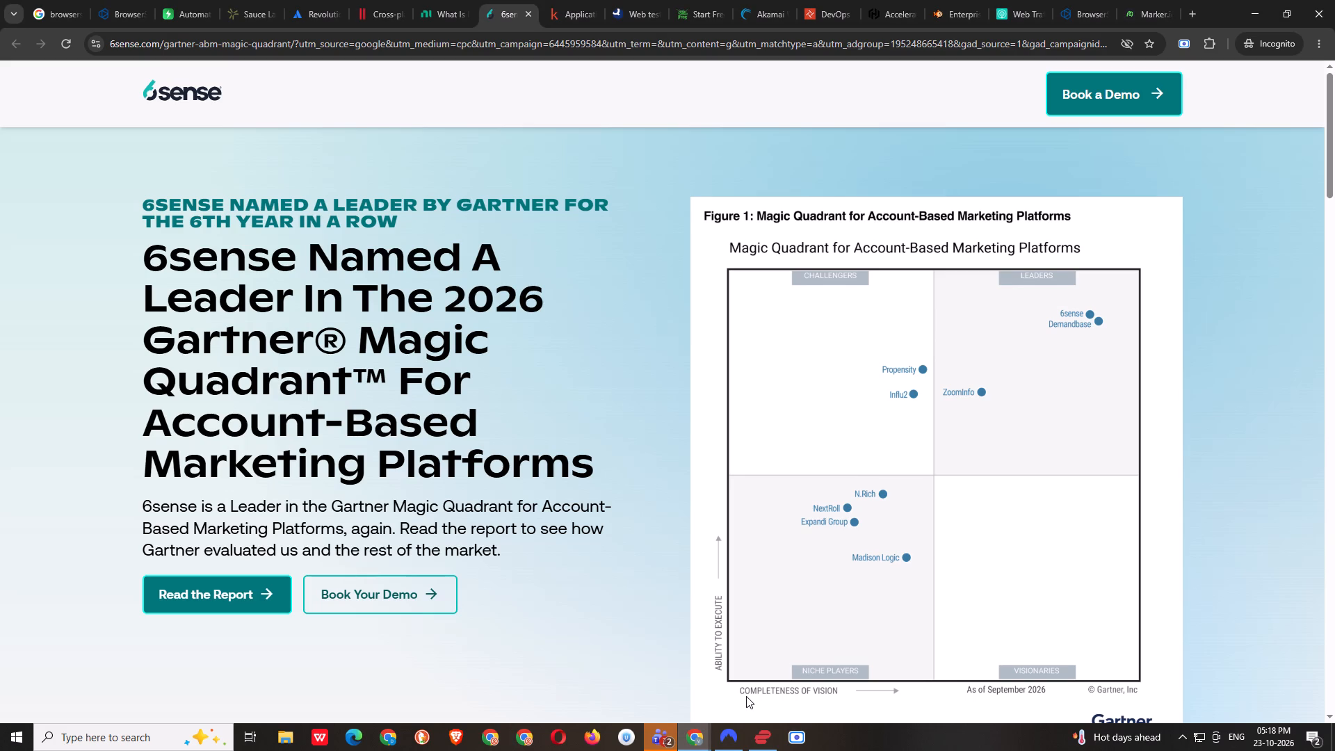
pyautogui.click(565, 9)
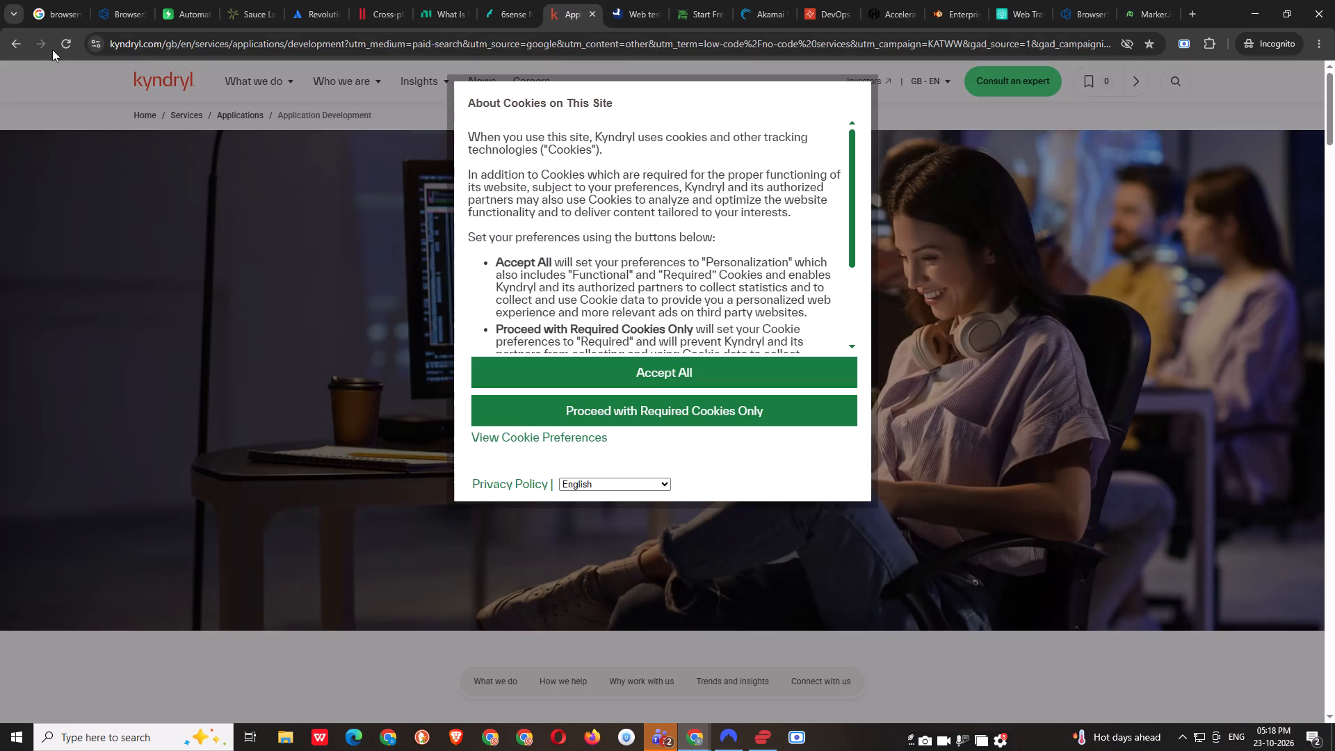
pyautogui.doubleClick(127, 43)
pyautogui.hotkey('ctrl', 'c')
pyautogui.hotkey('ctrl', 'c')
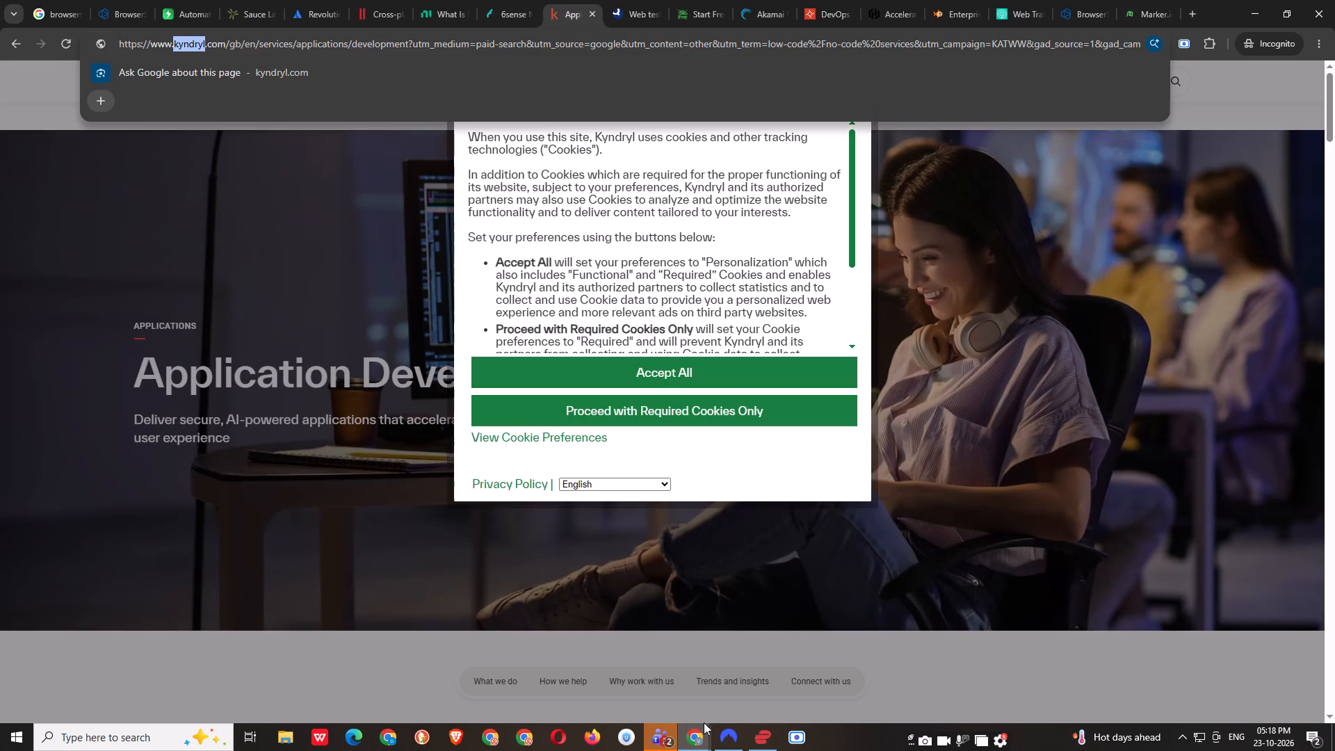
pyautogui.hotkey('ctrl', 'c')
# Find kyndryl in the Ads Clicked Tracker sheet and set its 23-Oct-26 count to 5.
pyautogui.click(697, 734)
pyautogui.click(644, 686)
pyautogui.hotkey('ctrl', 'f')
pyautogui.hotkey('ctrl', 'v')
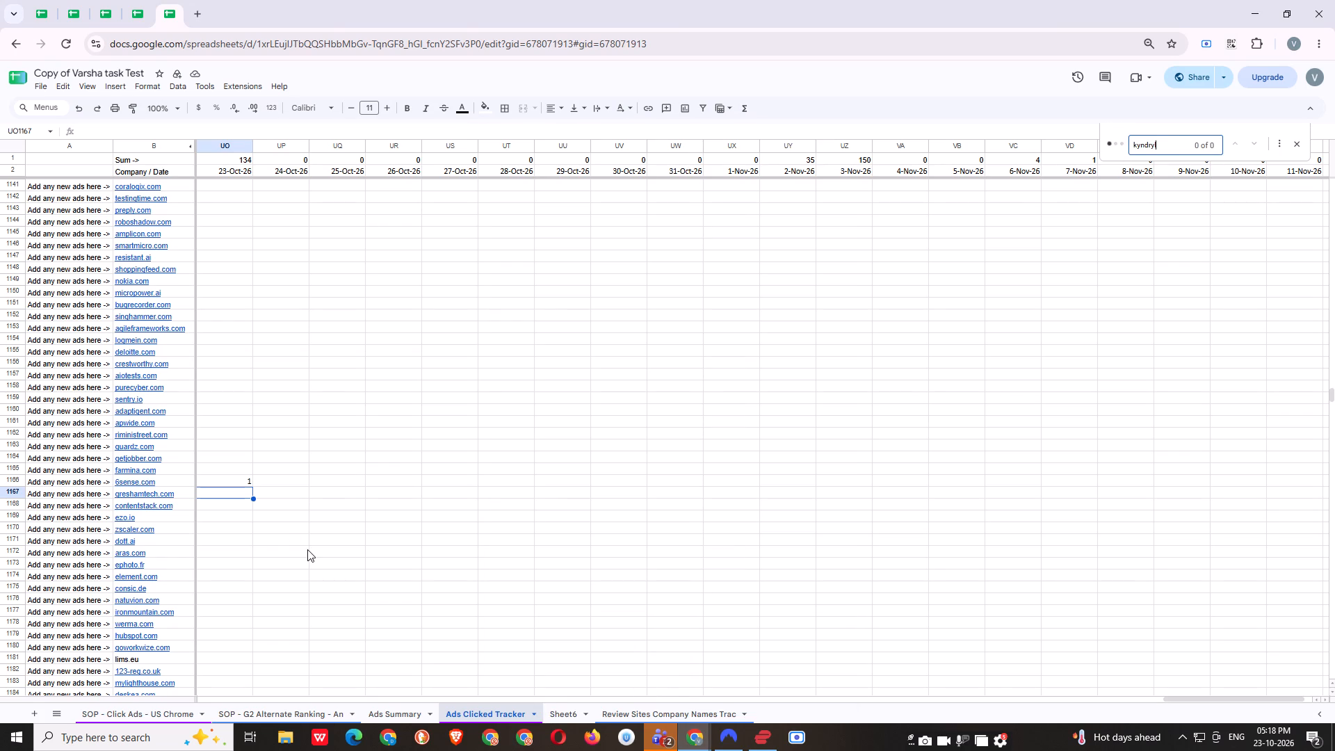
pyautogui.scroll(3, 268, 528)
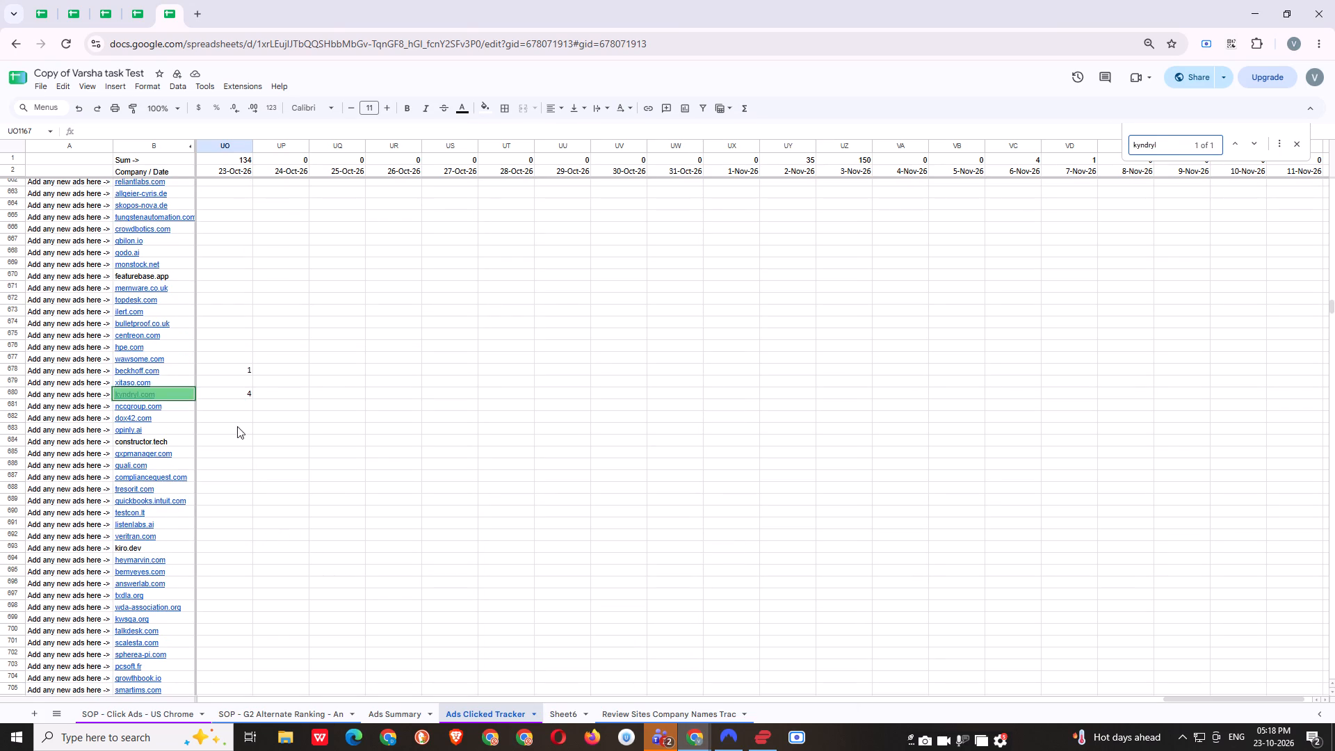
pyautogui.click(231, 398)
pyautogui.press('5')
pyautogui.press('Return')
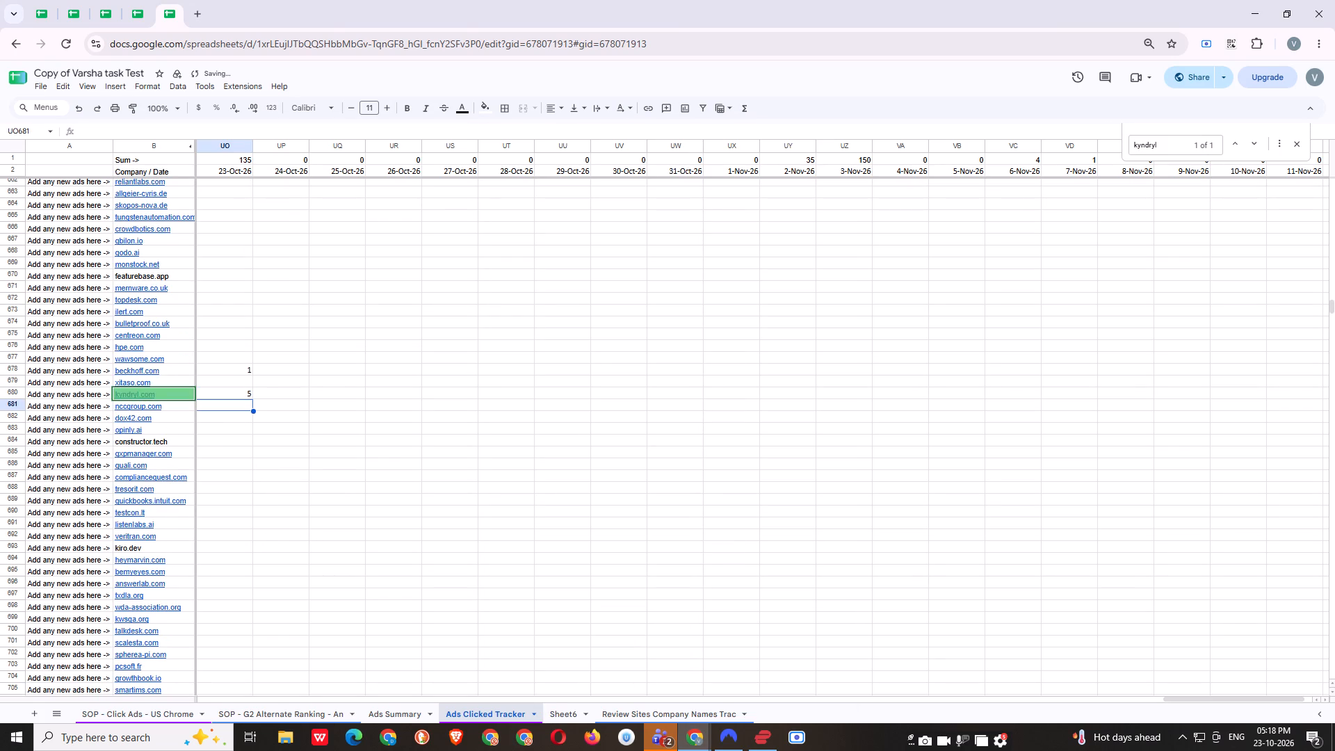
pyautogui.click(237, 532)
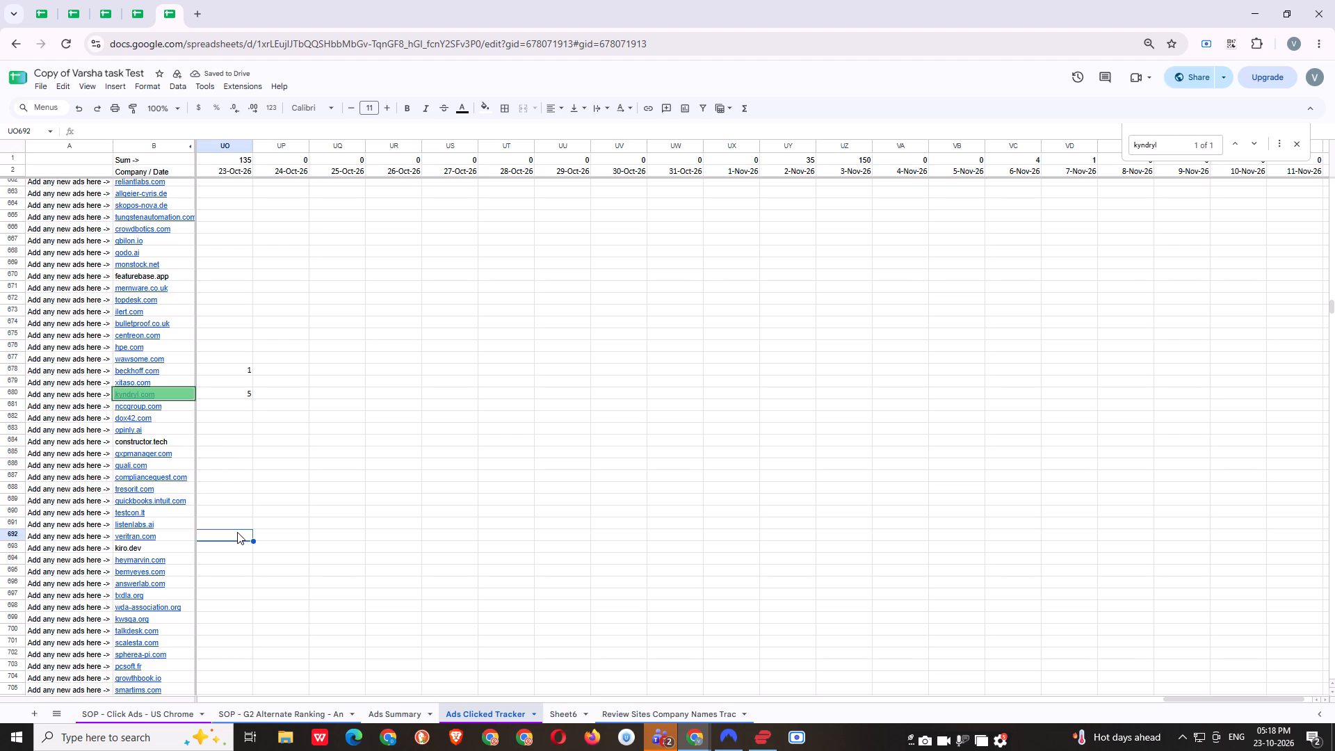
# On the QF-Test web testing ad page in the incognito window, copy the domain name qftest from the address and decline cookies.
pyautogui.click(689, 734)
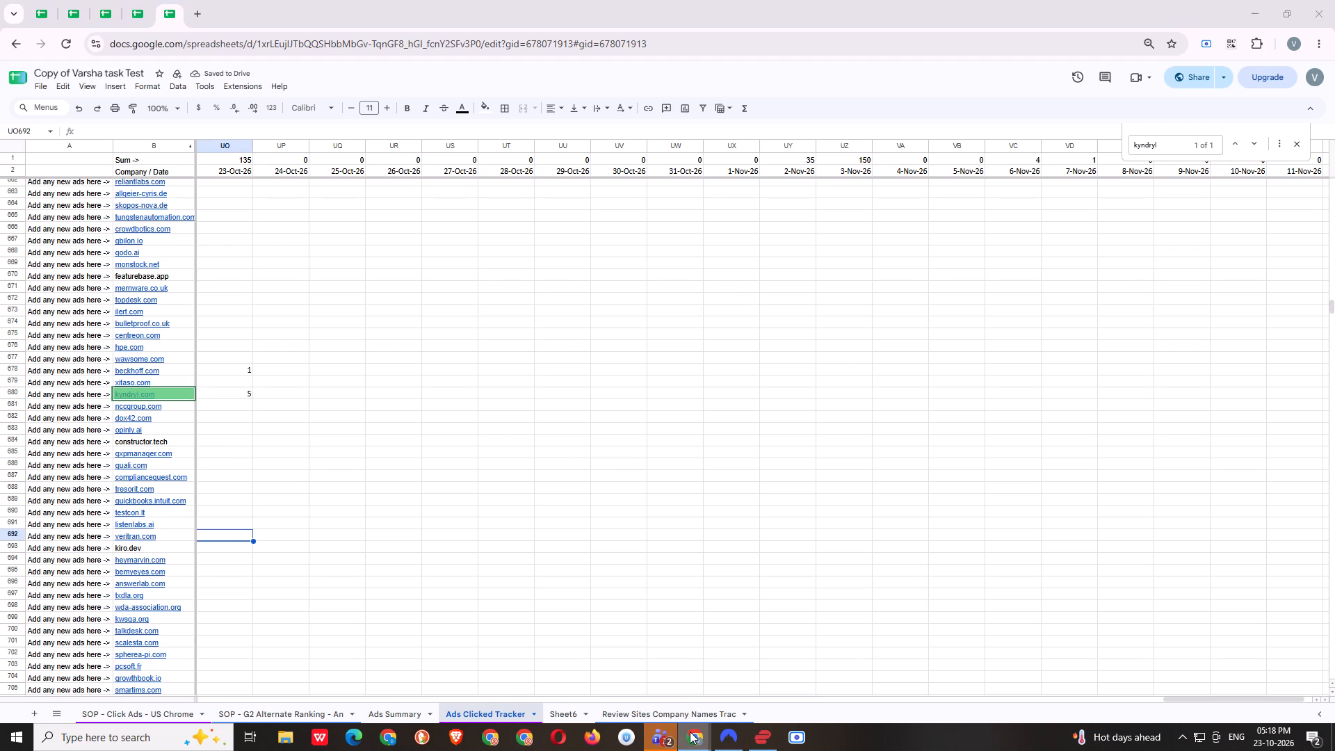
pyautogui.click(718, 705)
pyautogui.click(620, 11)
pyautogui.doubleClick(122, 40)
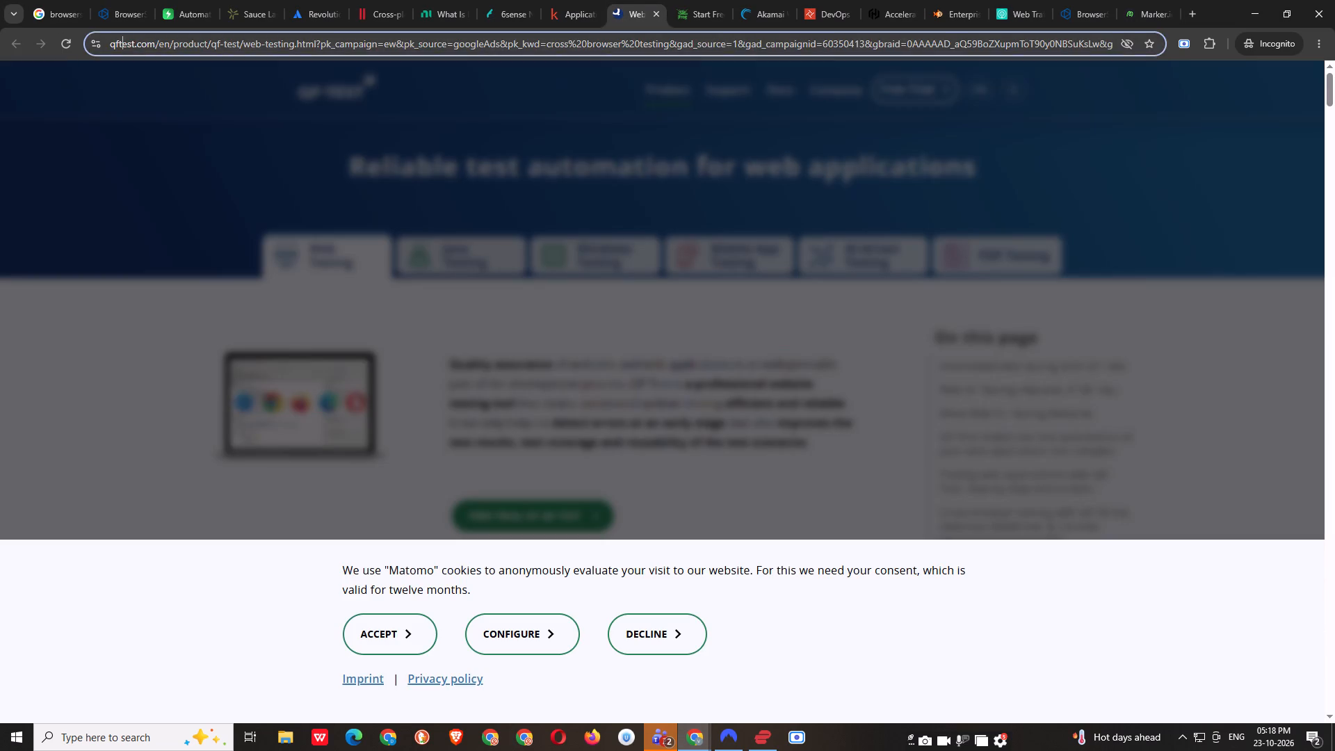
pyautogui.hotkey('ctrl', 'c')
pyautogui.hotkey('ctrl', 'c')
pyautogui.hotkey('ctrl', 'c')
pyautogui.keyDown('ctrl'); pyautogui.click(657, 639); pyautogui.keyUp('ctrl')
# Find qftest in the Ads Clicked Tracker sheet and set its 23-Oct-26 count to 2.
pyautogui.click(705, 745)
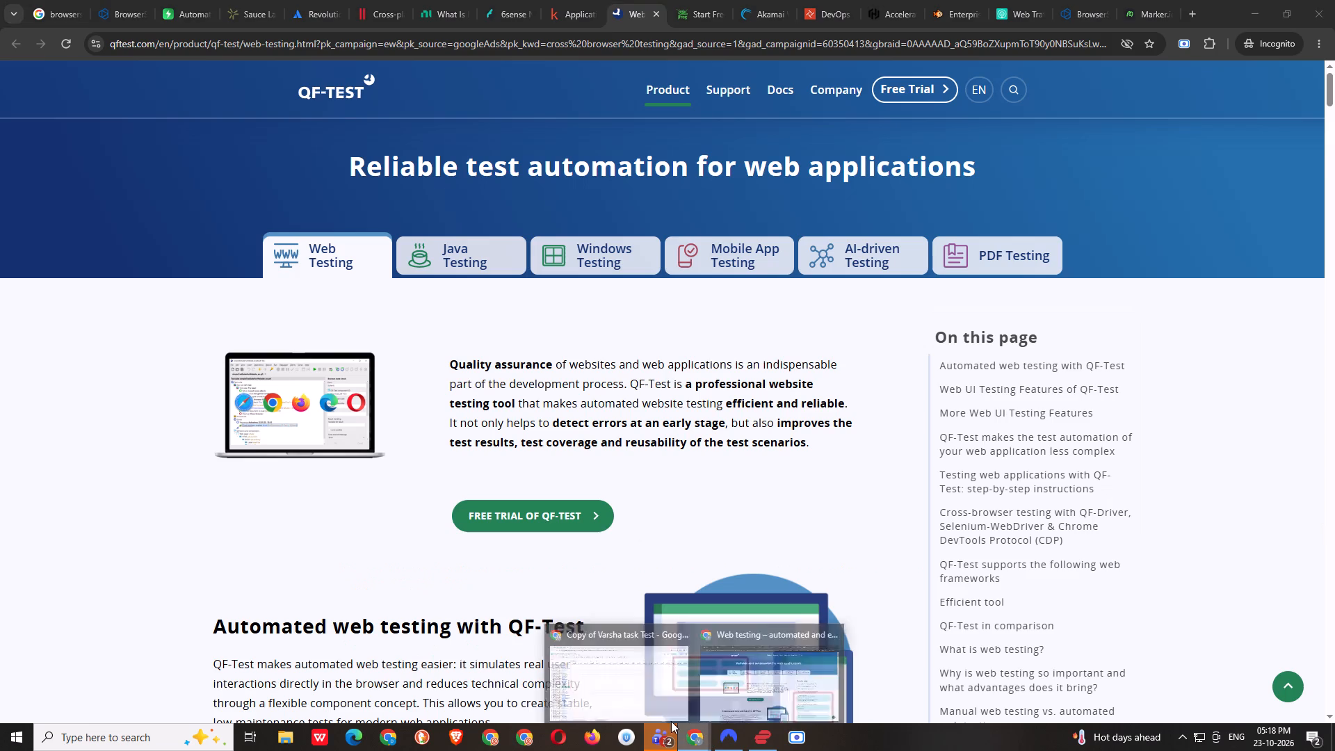
pyautogui.click(654, 689)
pyautogui.hotkey('ctrl', 'f')
pyautogui.hotkey('ctrl', 'v')
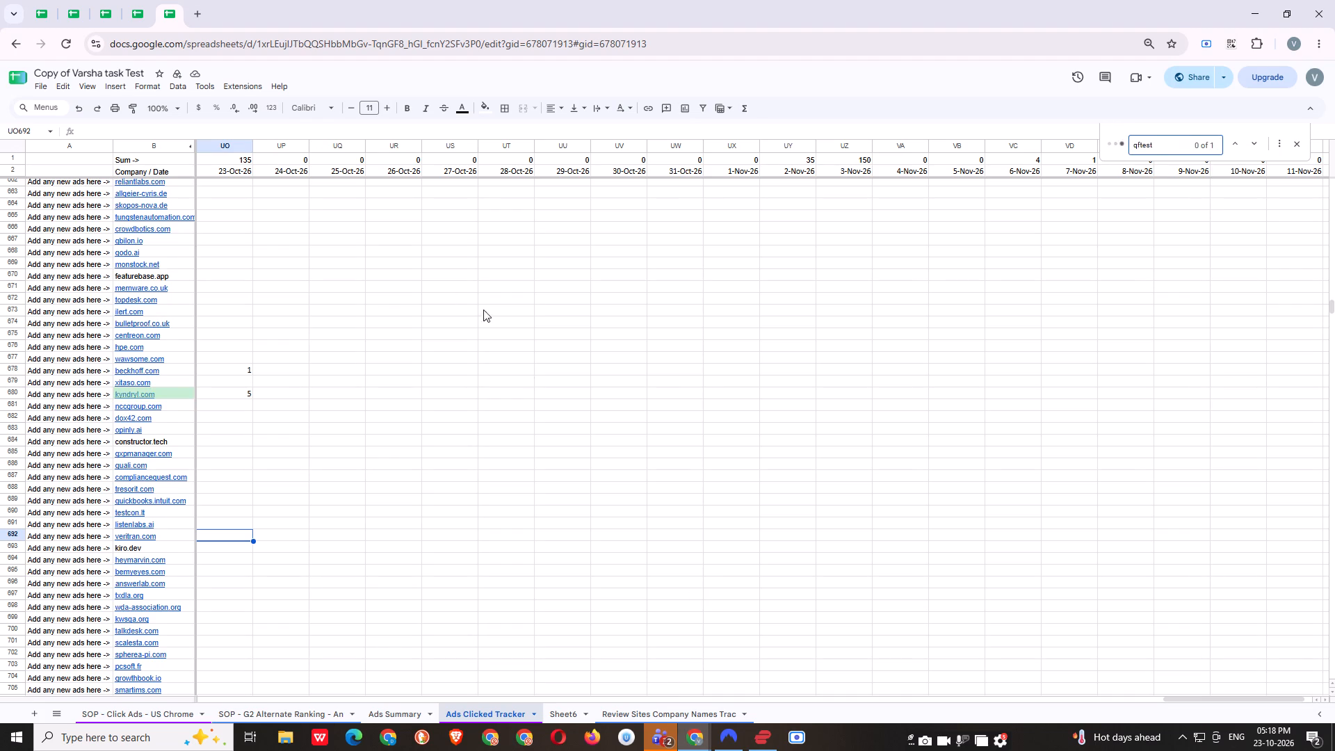
pyautogui.scroll(3, 265, 407)
pyautogui.click(229, 398)
pyautogui.press('2')
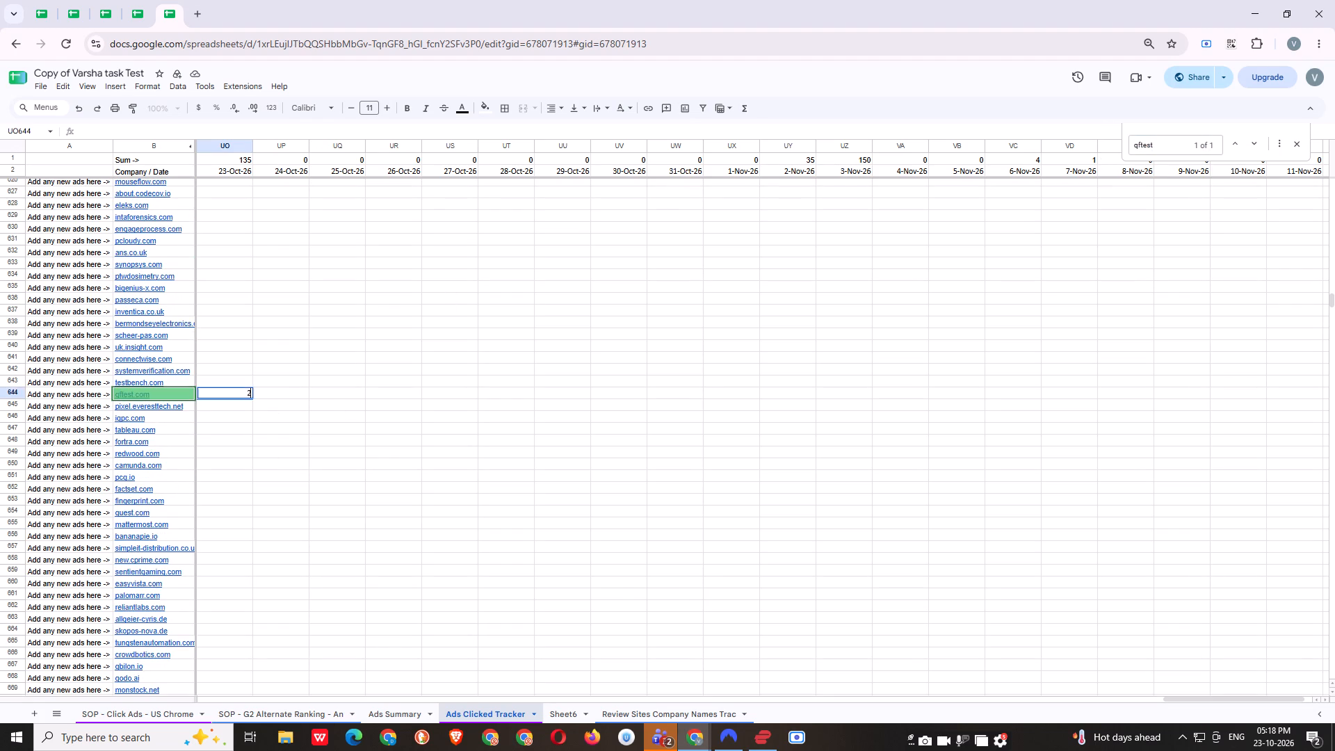
pyautogui.press('Return')
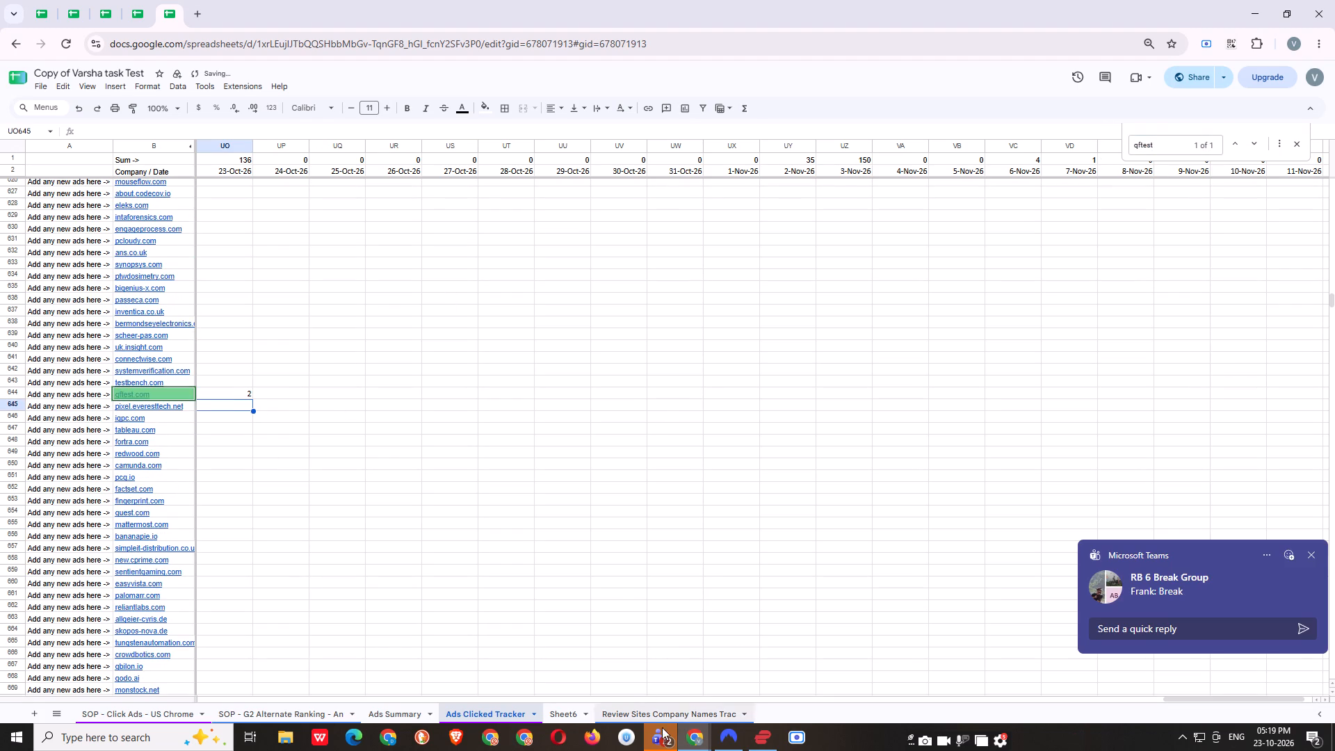
# On the JFrog trial ad page in the incognito window, copy the domain name jfrog from the address.
pyautogui.click(695, 737)
pyautogui.click(733, 706)
pyautogui.click(687, 19)
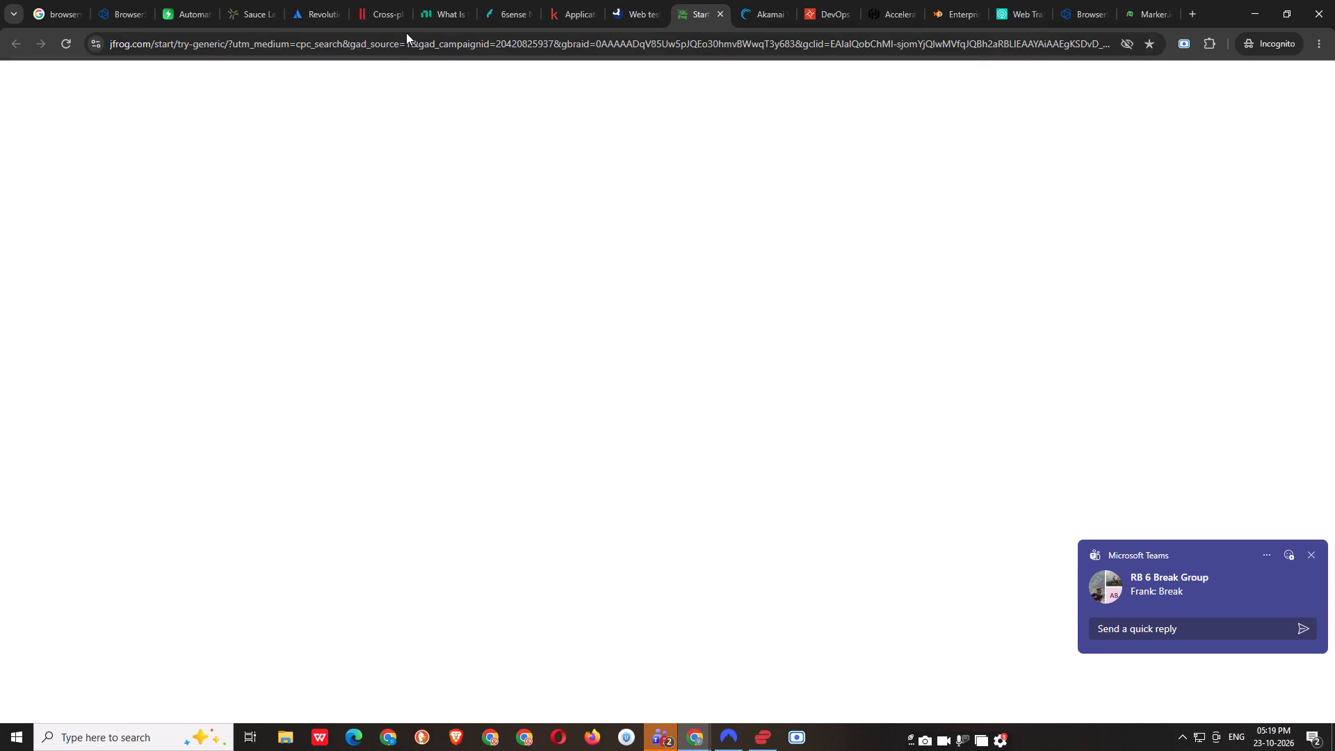
pyautogui.doubleClick(115, 43)
pyautogui.hotkey('ctrl', 'c')
pyautogui.hotkey('ctrl', 'c')
pyautogui.hotkey('ctrl', 'c')
# Find jfrog in the Ads Clicked Tracker sheet and set its 23-Oct-26 count to 2.
pyautogui.click(687, 732)
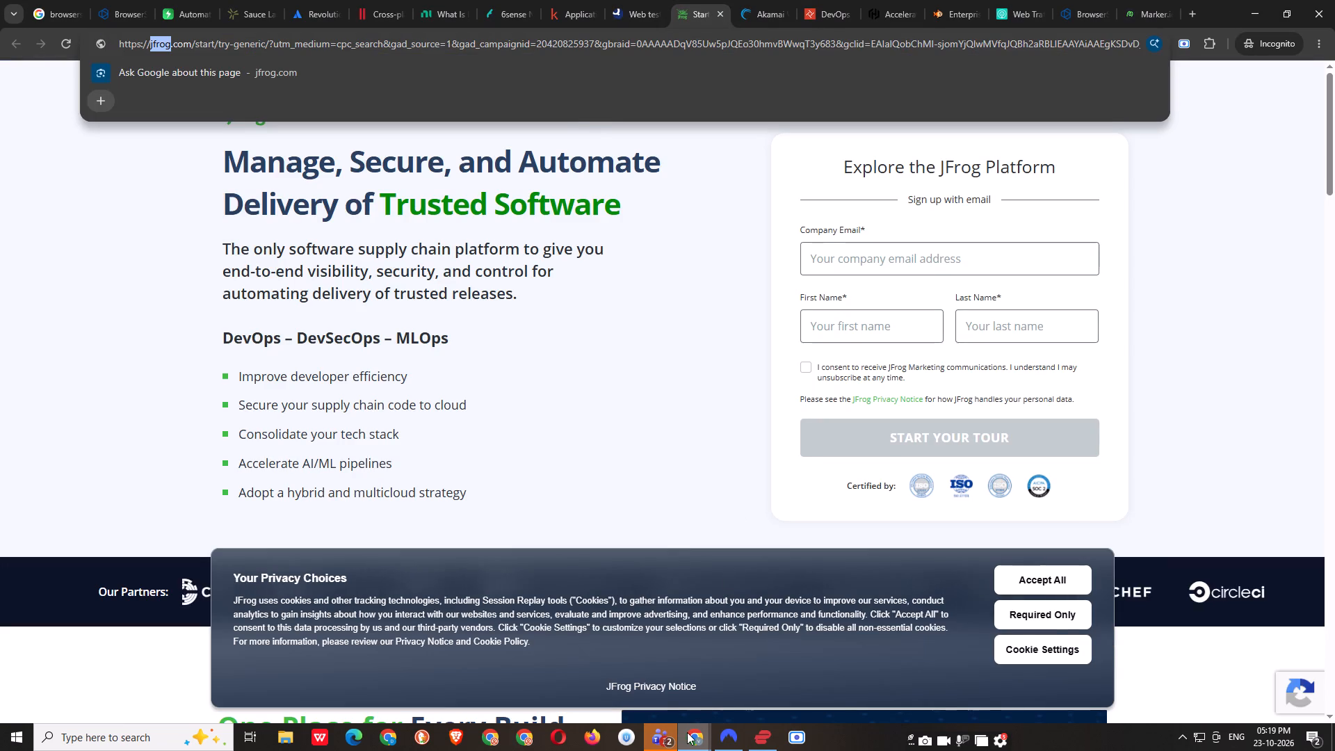
pyautogui.click(661, 693)
pyautogui.hotkey('ctrl', 'f')
pyautogui.hotkey('ctrl', 'v')
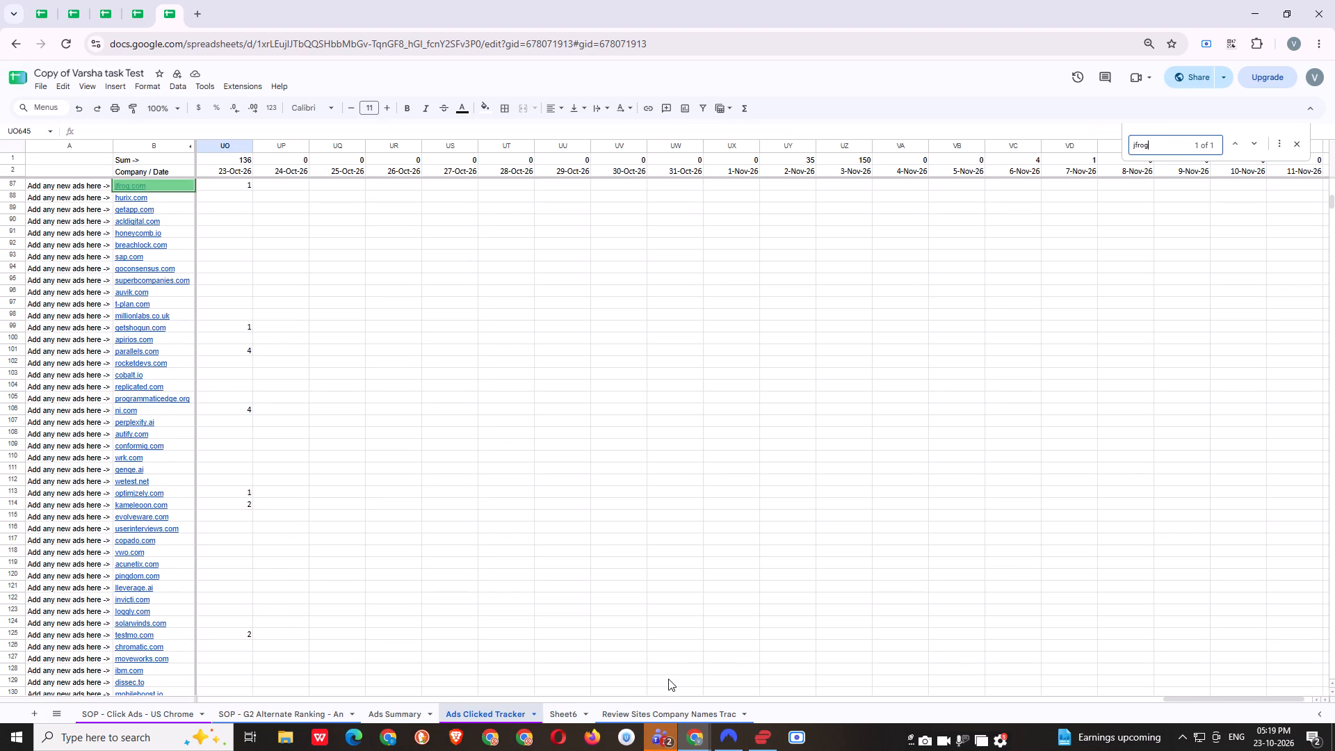
pyautogui.scroll(3, 452, 508)
pyautogui.click(238, 395)
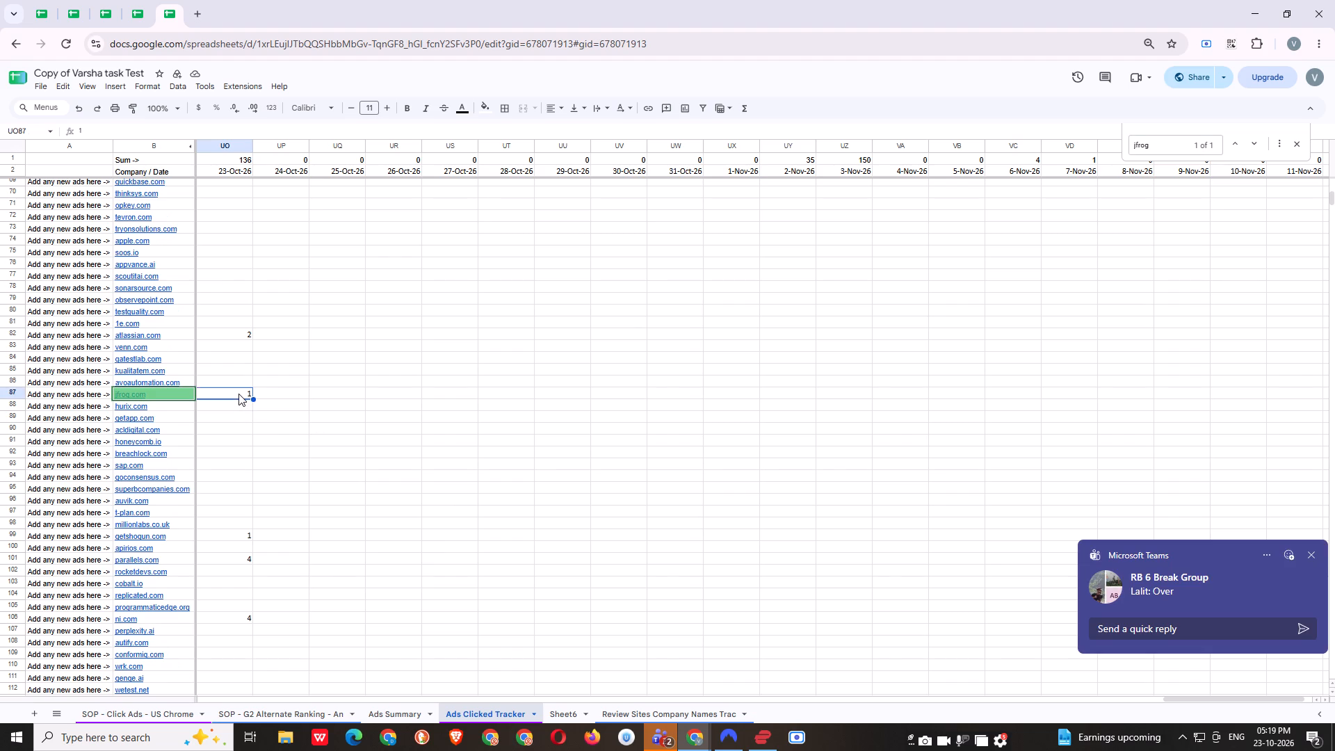
pyautogui.press('2')
pyautogui.press('Return')
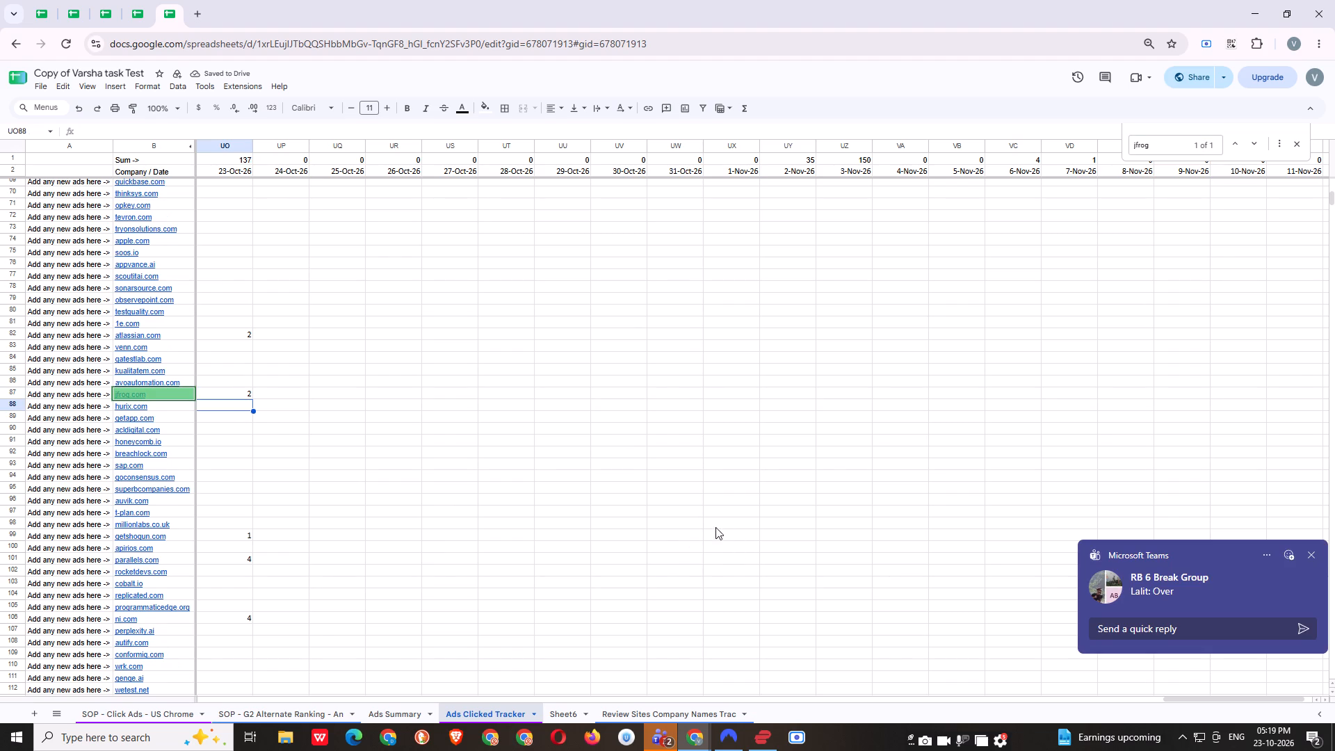
# On the Akamai secure browser ad page in the incognito window, copy the domain name akamai from the address and reject cookies.
pyautogui.click(695, 741)
pyautogui.click(760, 693)
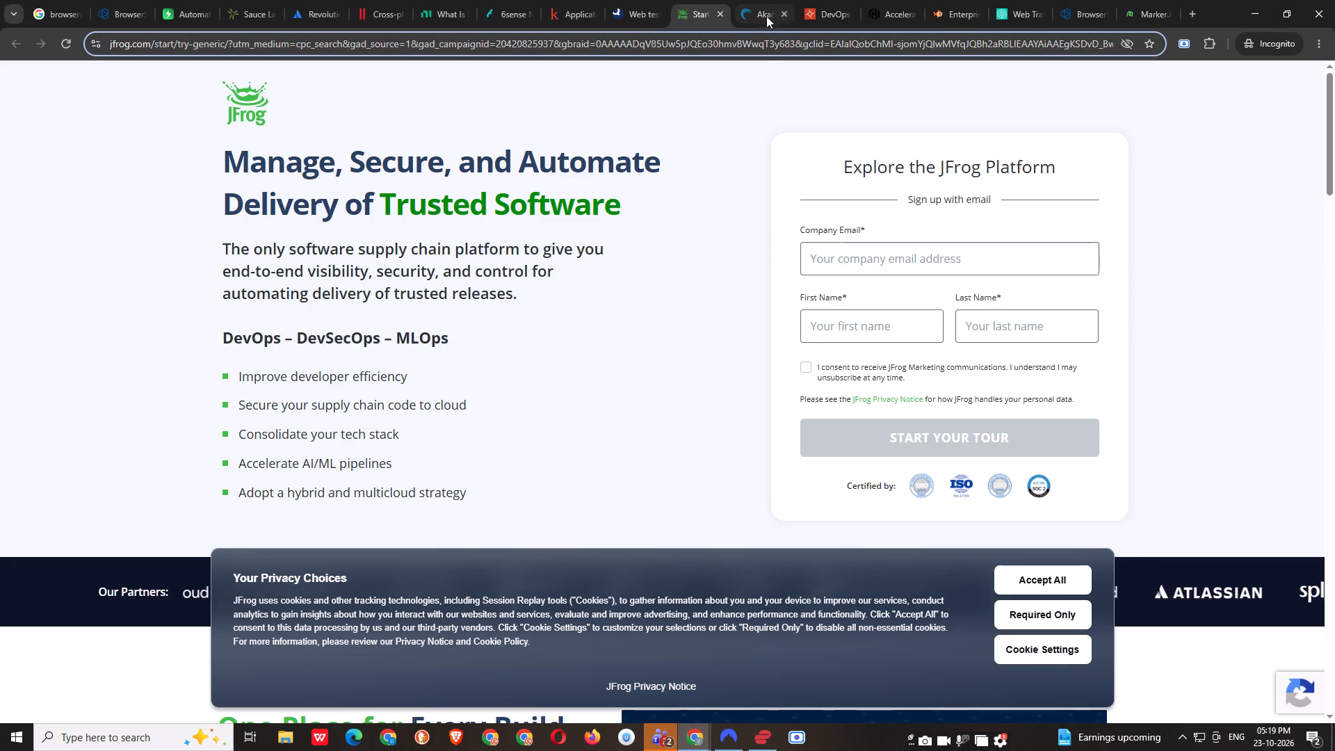
pyautogui.click(760, 5)
pyautogui.doubleClick(126, 35)
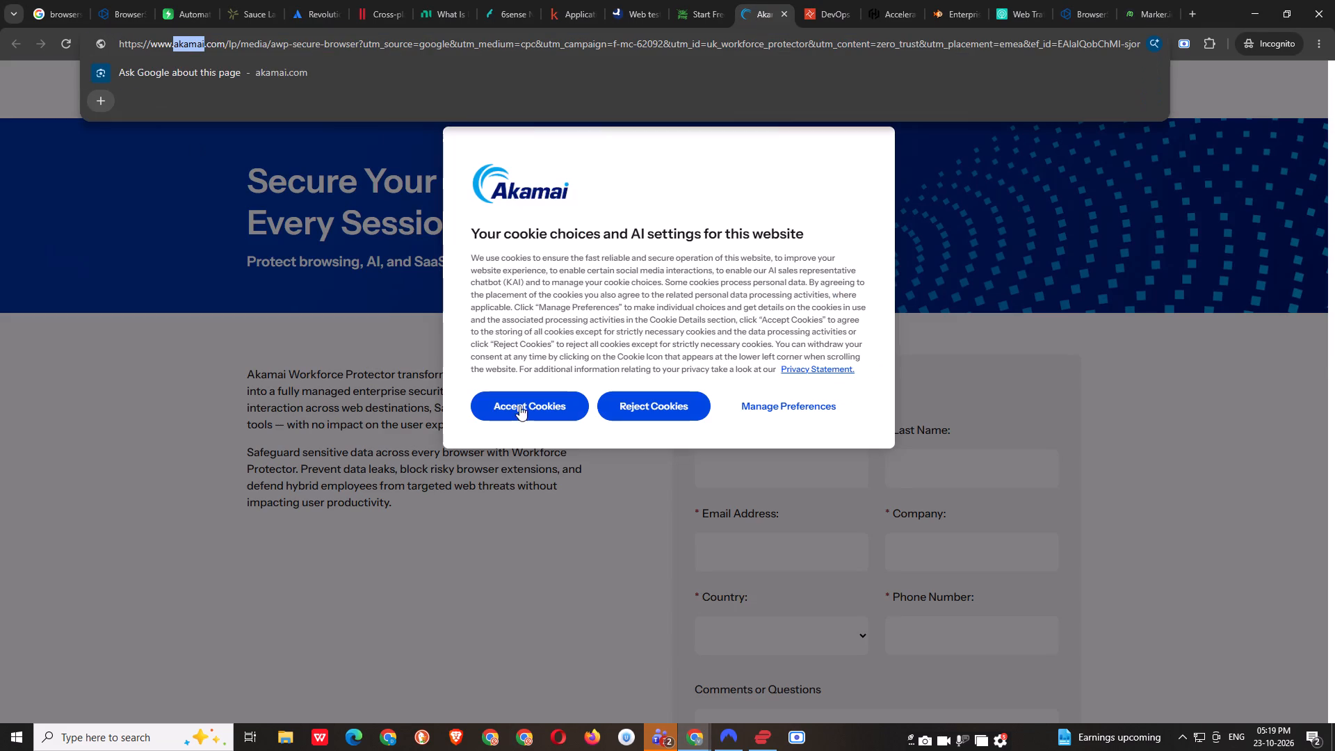
pyautogui.hotkey('ctrl', 'c')
pyautogui.hotkey('ctrl', 'c')
pyautogui.hotkey('ctrl', 'c')
pyautogui.hotkey('ctrl', 'c')
pyautogui.hotkey('ctrl', 'c')
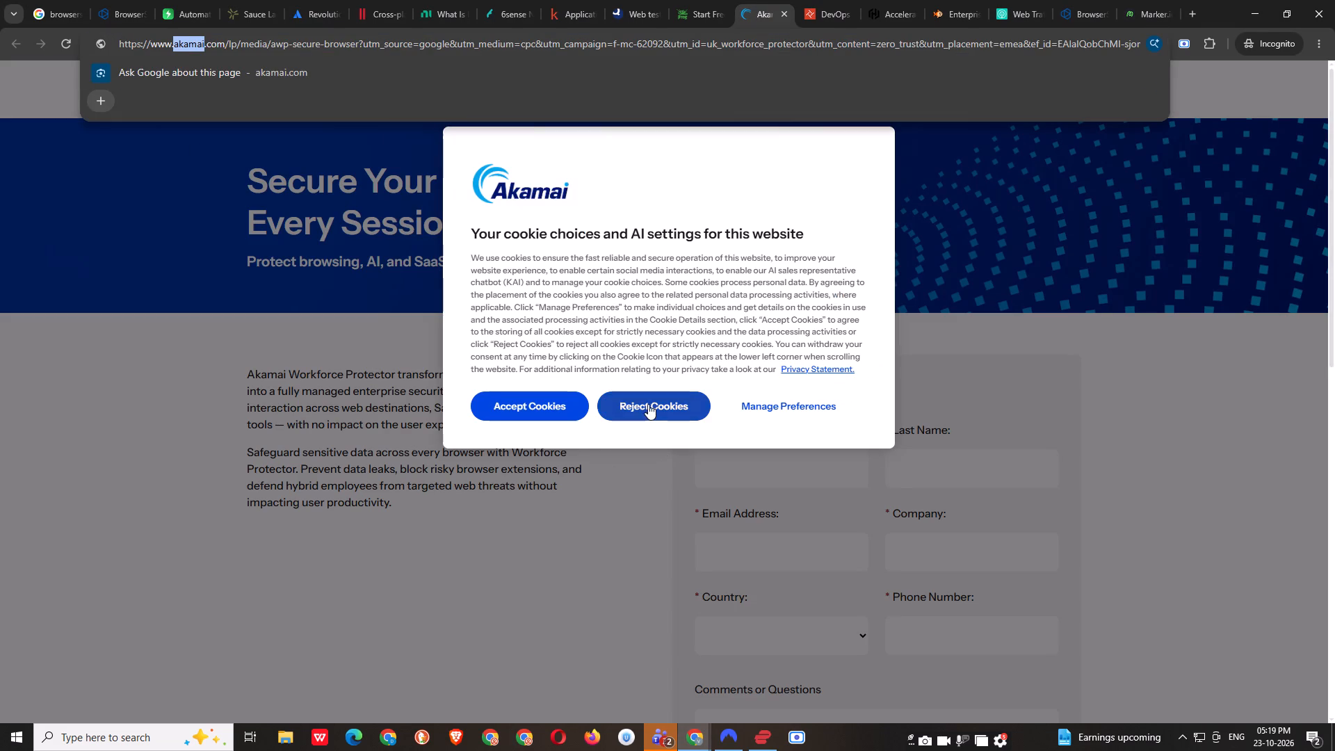
pyautogui.click(648, 404)
# Find akamai in the Ads Clicked Tracker sheet and set its 23-Oct-26 count to 1.
pyautogui.click(690, 747)
pyautogui.click(668, 698)
pyautogui.hotkey('ctrl', 'f')
pyautogui.hotkey('ctrl', 'v')
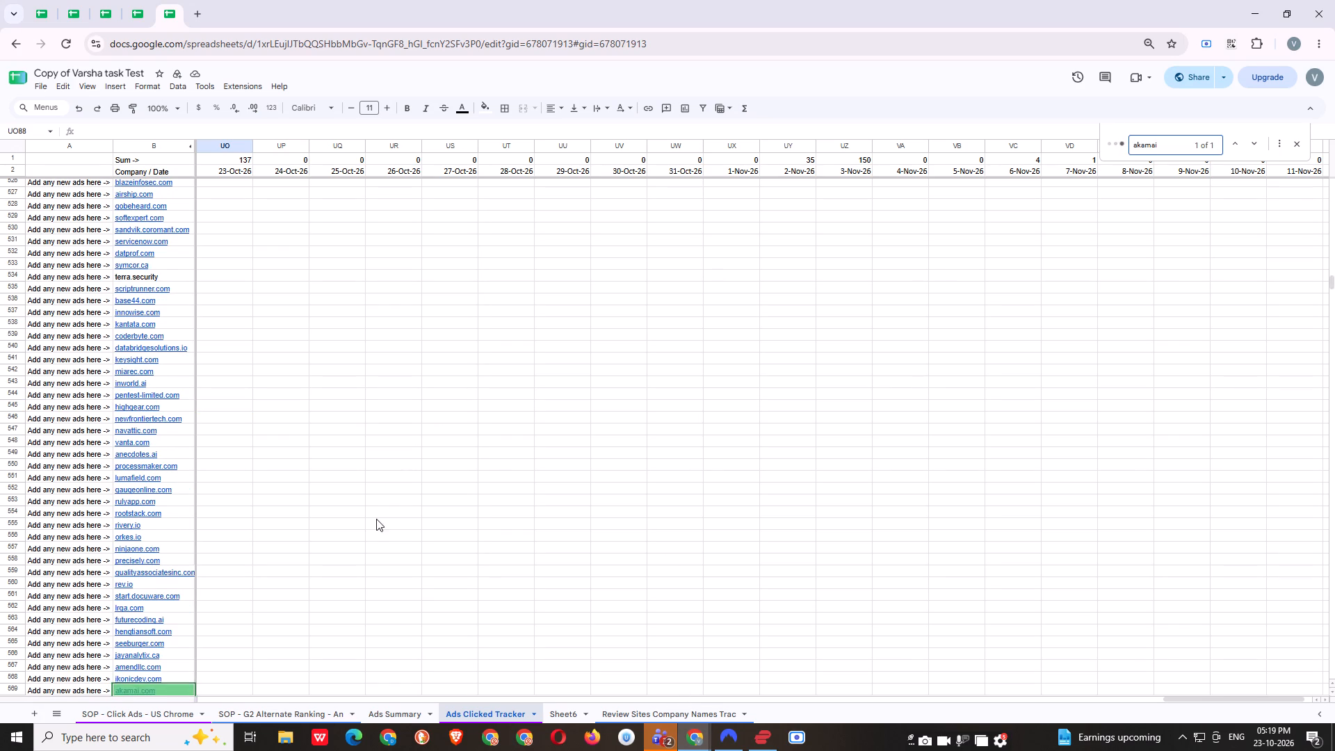
pyautogui.scroll(-2, 341, 534)
pyautogui.click(230, 549)
pyautogui.press('1')
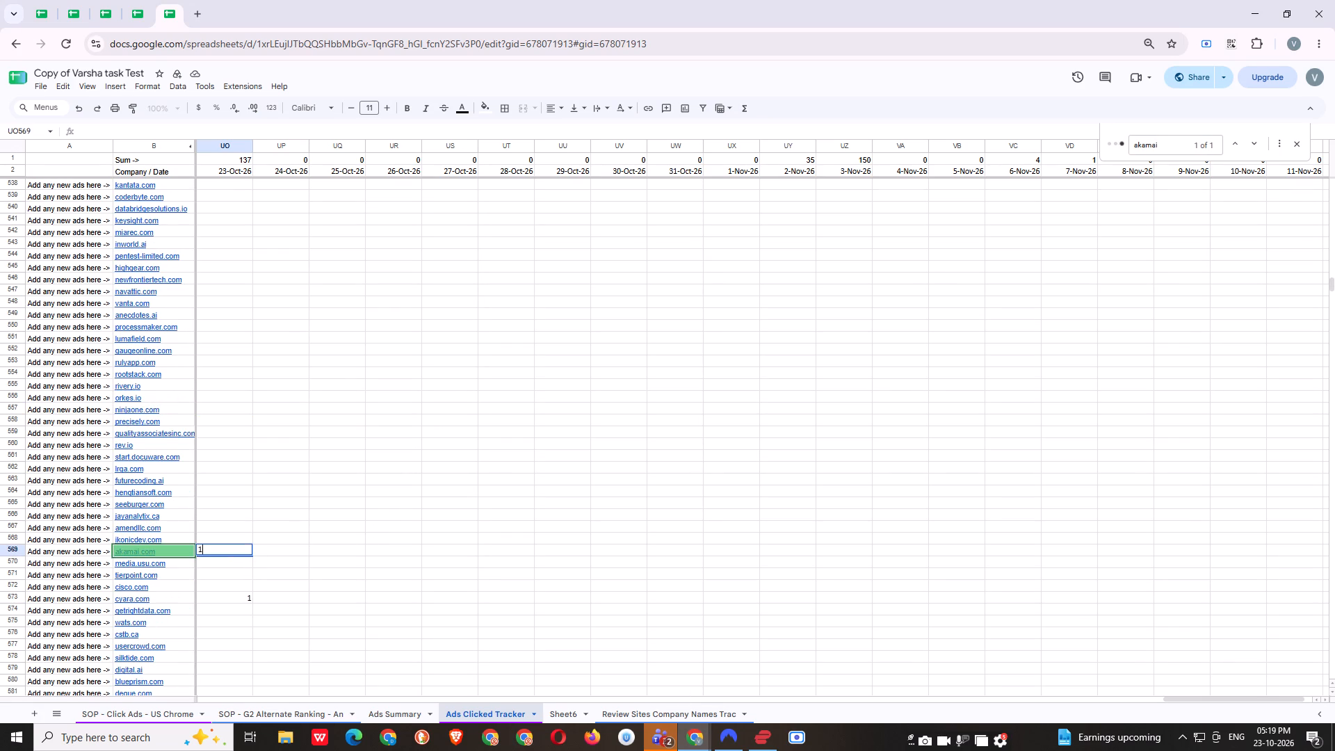
pyautogui.press('Return')
# On the Capacitas DevOps ad page in the incognito window, copy the domain name capacitas from the address and decline cookies.
pyautogui.click(683, 738)
pyautogui.click(734, 703)
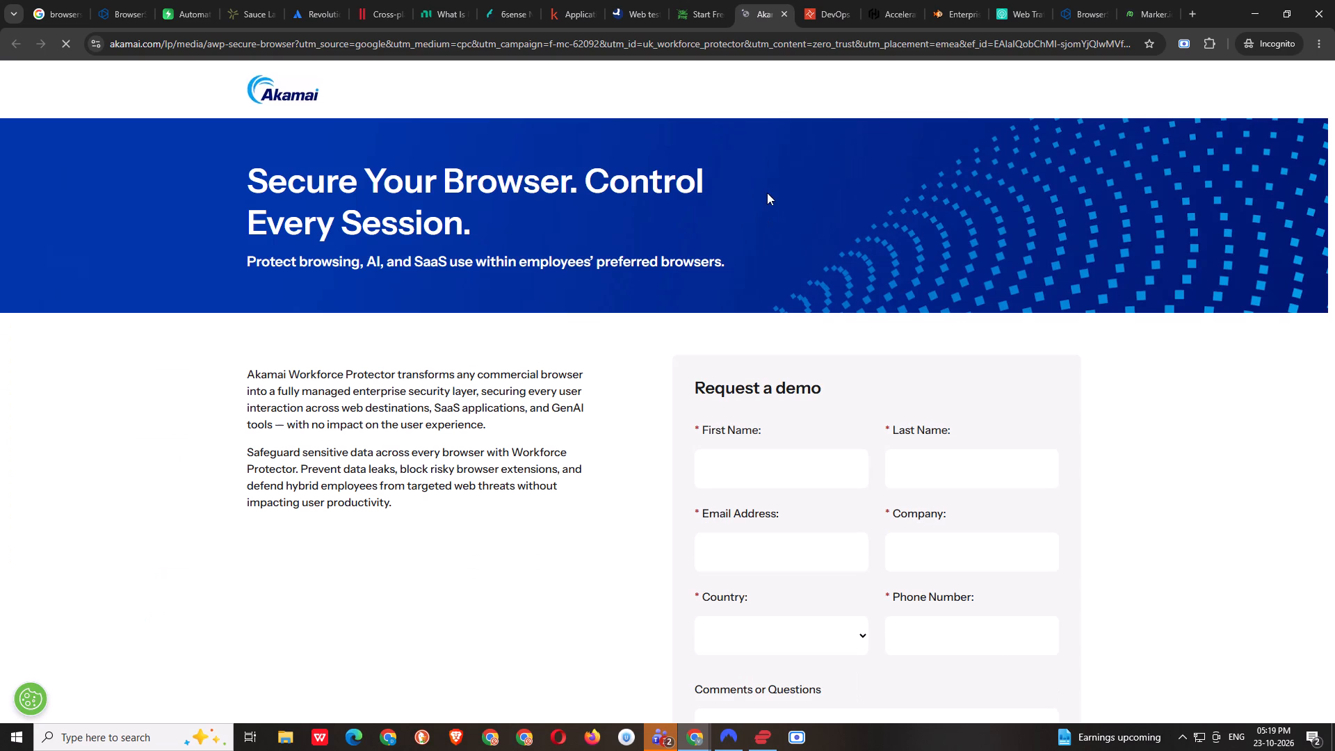
pyautogui.click(814, 8)
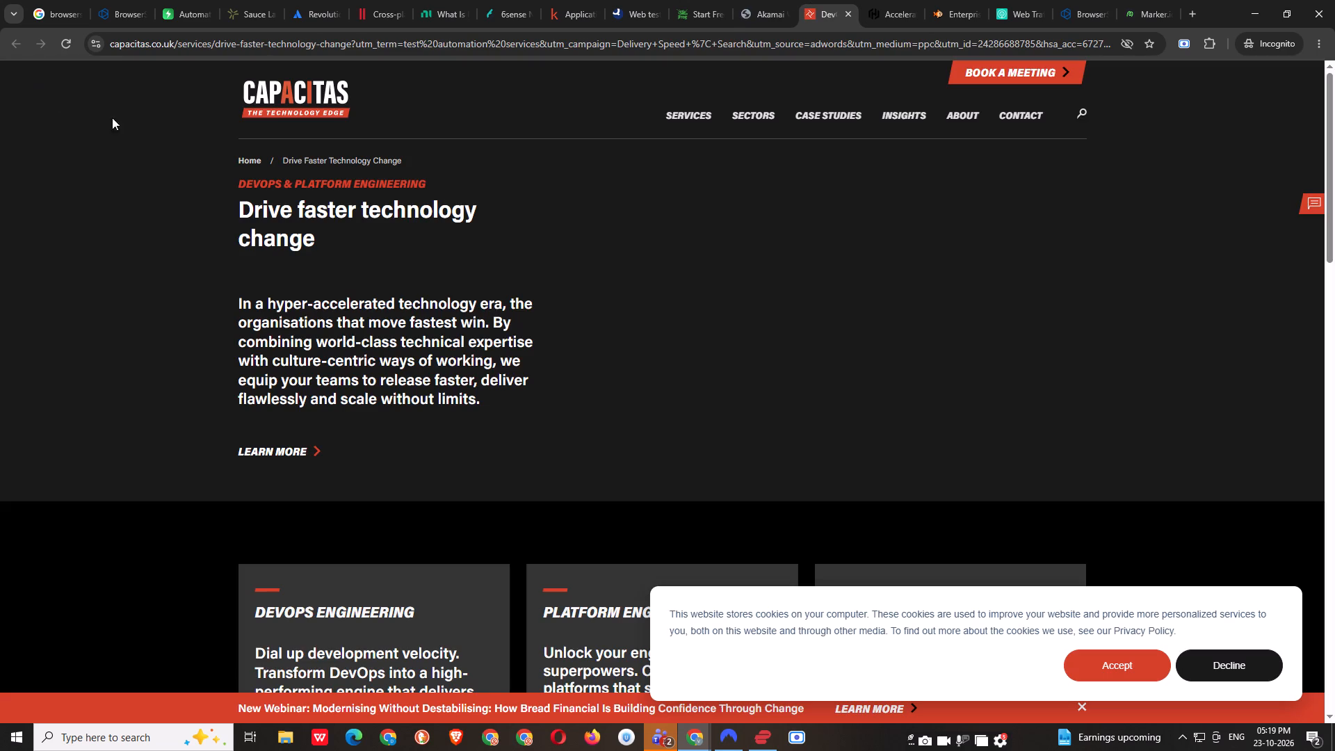
pyautogui.doubleClick(120, 40)
pyautogui.hotkey('ctrl', 'c')
pyautogui.hotkey('ctrl', 'c')
pyautogui.hotkey('ctrl', 'c')
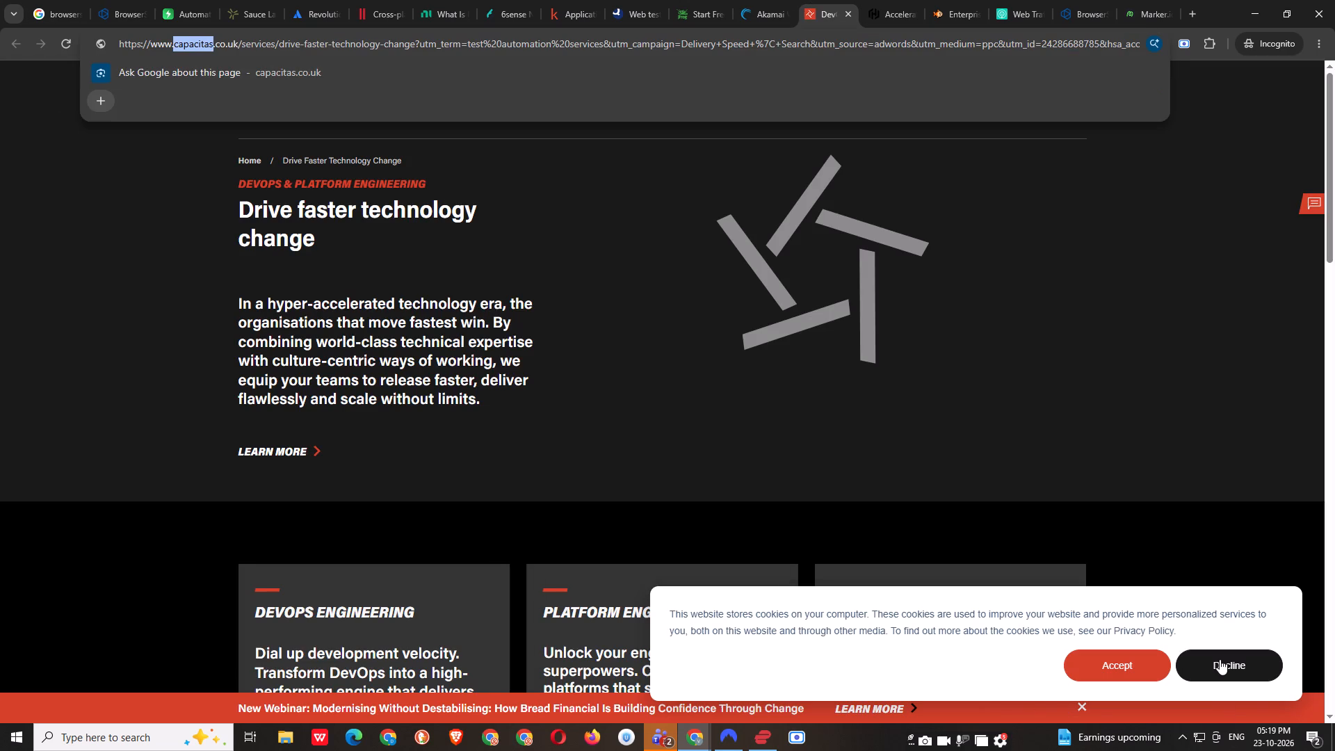
pyautogui.click(1220, 659)
# Find capacitas in the Ads Clicked Tracker sheet and set its 23-Oct-26 count to 1.
pyautogui.click(699, 735)
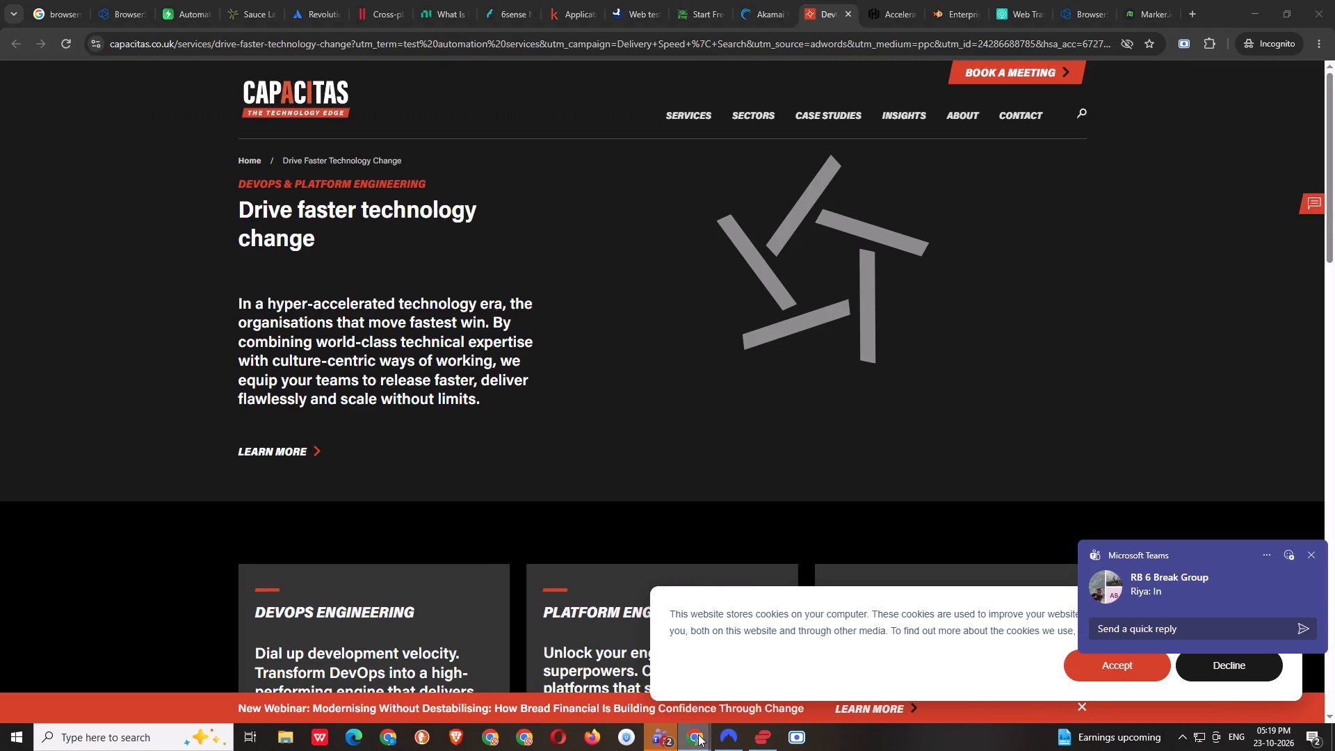
pyautogui.click(662, 699)
pyautogui.hotkey('ctrl', 'f')
pyautogui.hotkey('ctrl', 'v')
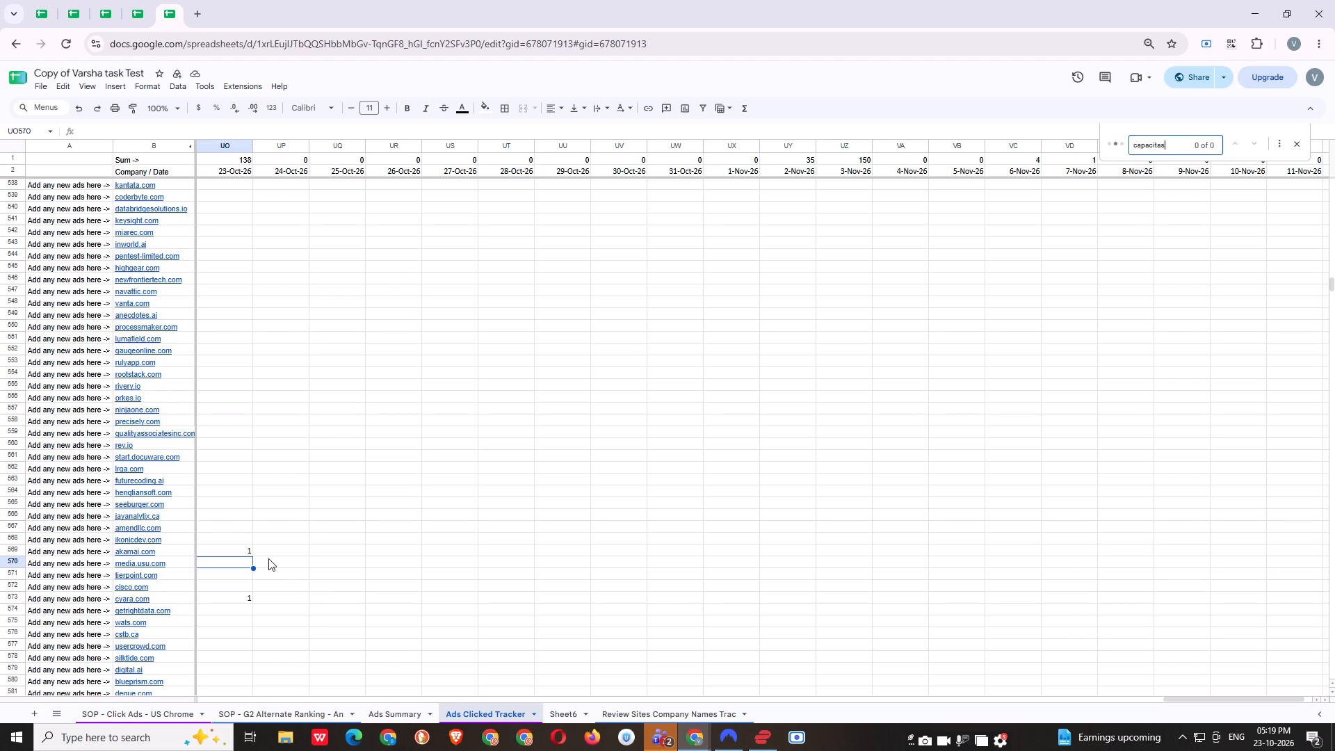
pyautogui.scroll(-5, 268, 558)
pyautogui.click(201, 346)
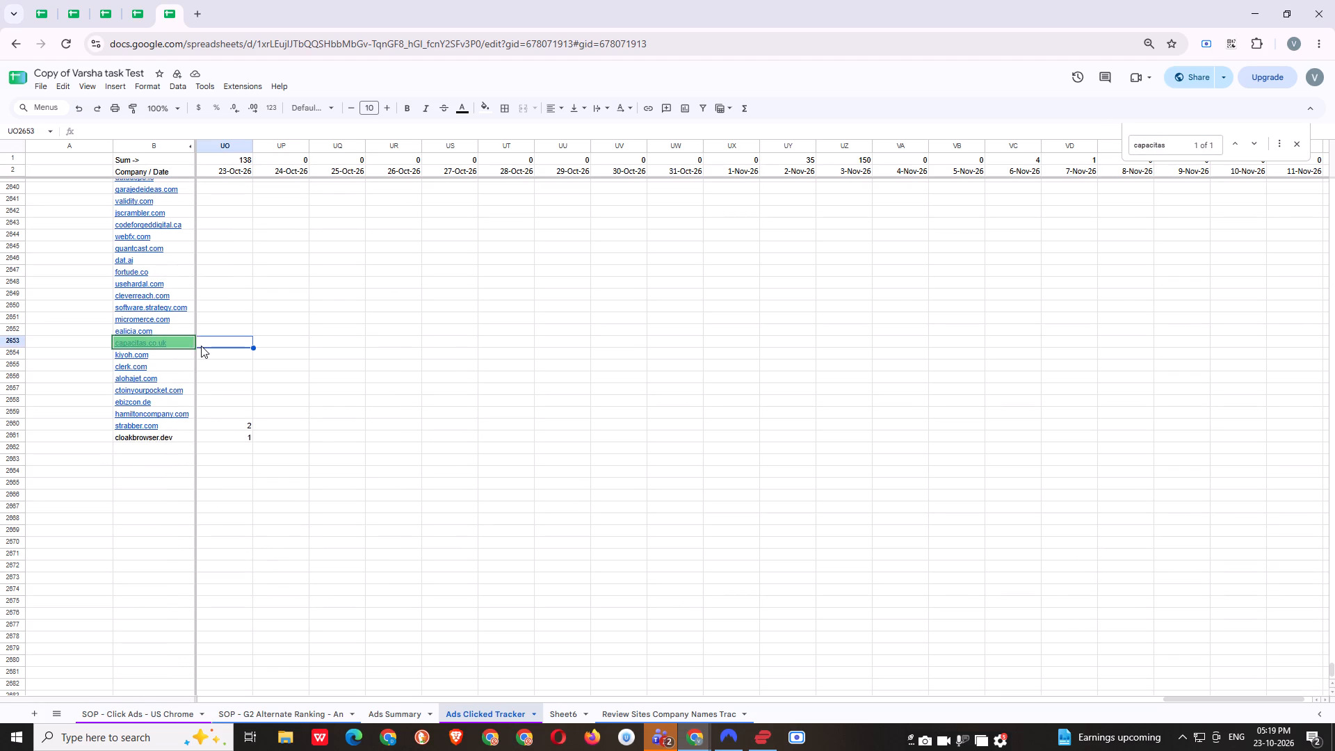
pyautogui.press('1')
pyautogui.press('Return')
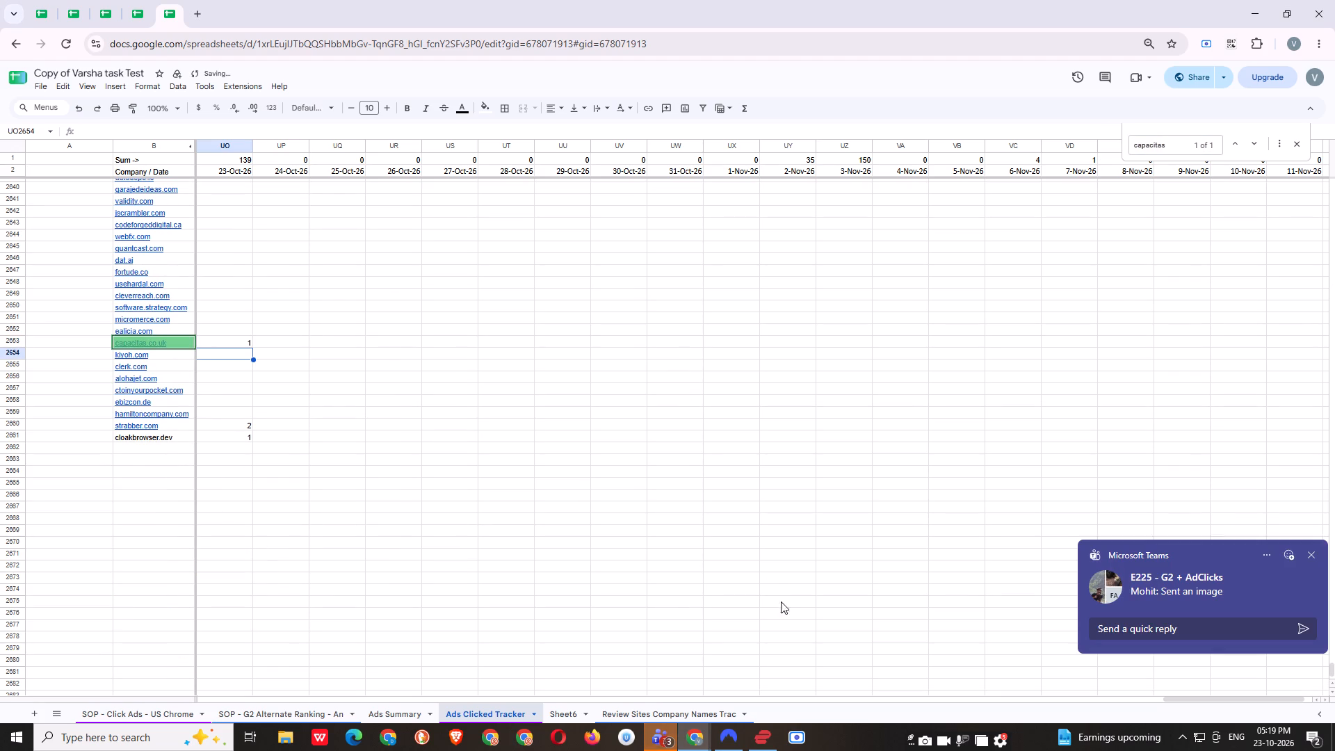
# On the HashiCorp ad page in the incognito window, copy the domain name hashicorp from the address and dismiss the privacy settings notice.
pyautogui.click(700, 736)
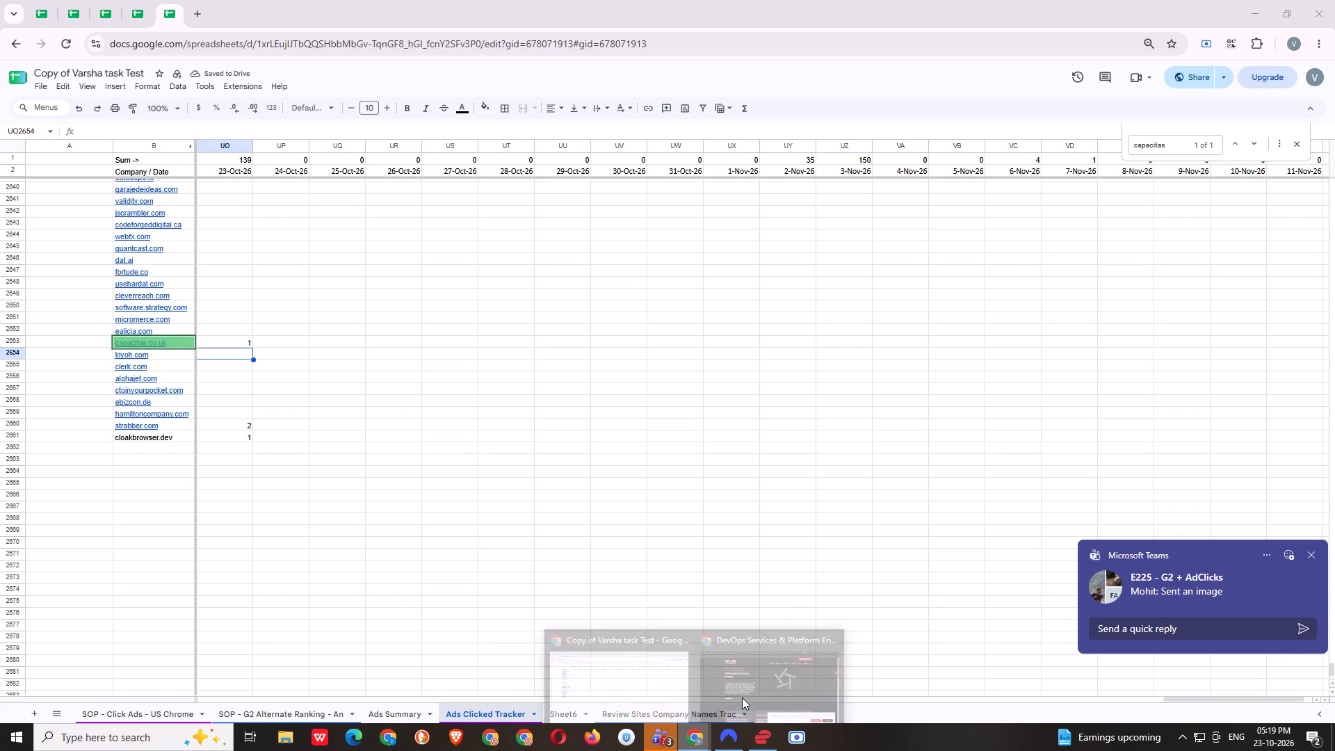
pyautogui.click(742, 697)
pyautogui.click(887, 16)
pyautogui.doubleClick(120, 45)
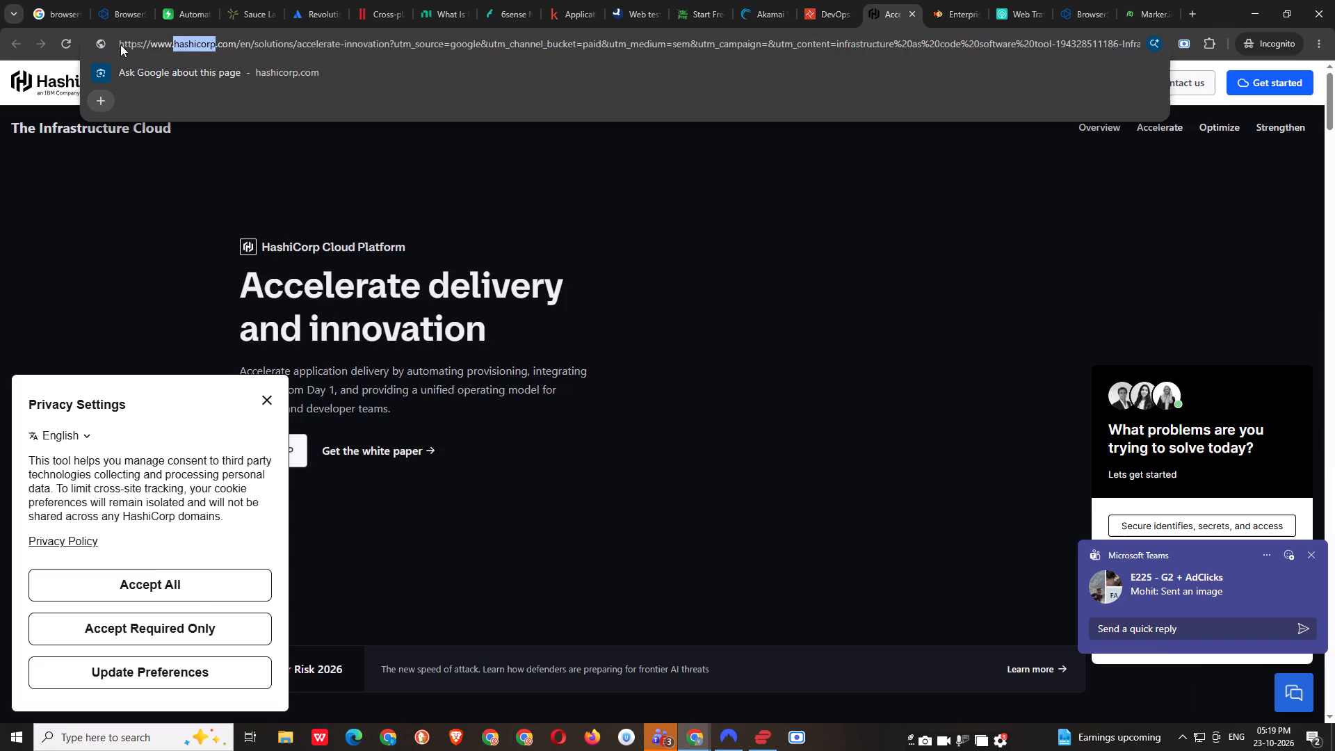
pyautogui.hotkey('ctrl', 'c')
pyautogui.hotkey('ctrl', 'c')
pyautogui.hotkey('ctrl', 'c')
pyautogui.hotkey('ctrl', 'c')
pyautogui.hotkey('ctrl', 'c')
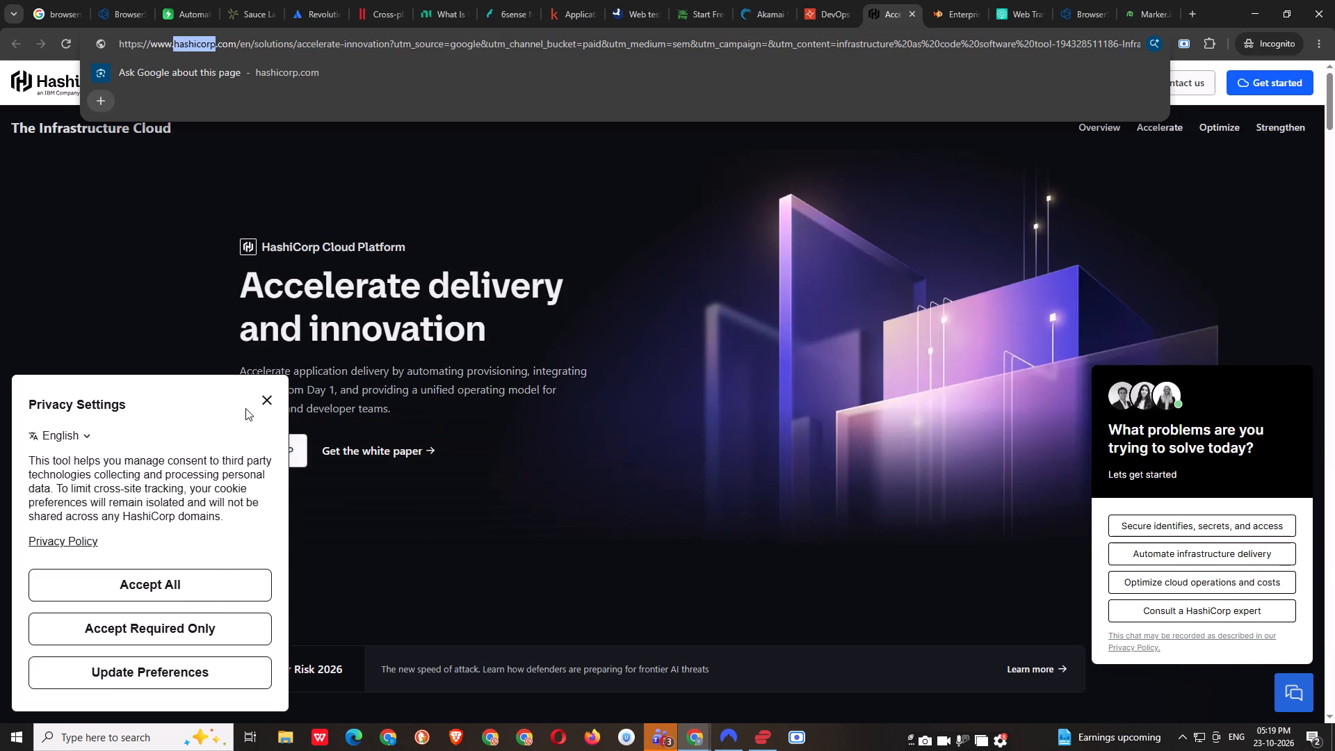
pyautogui.click(267, 401)
# Find hashicorp in the Ads Clicked Tracker sheet and set its 23-Oct-26 count to 1.
pyautogui.click(699, 736)
pyautogui.click(640, 687)
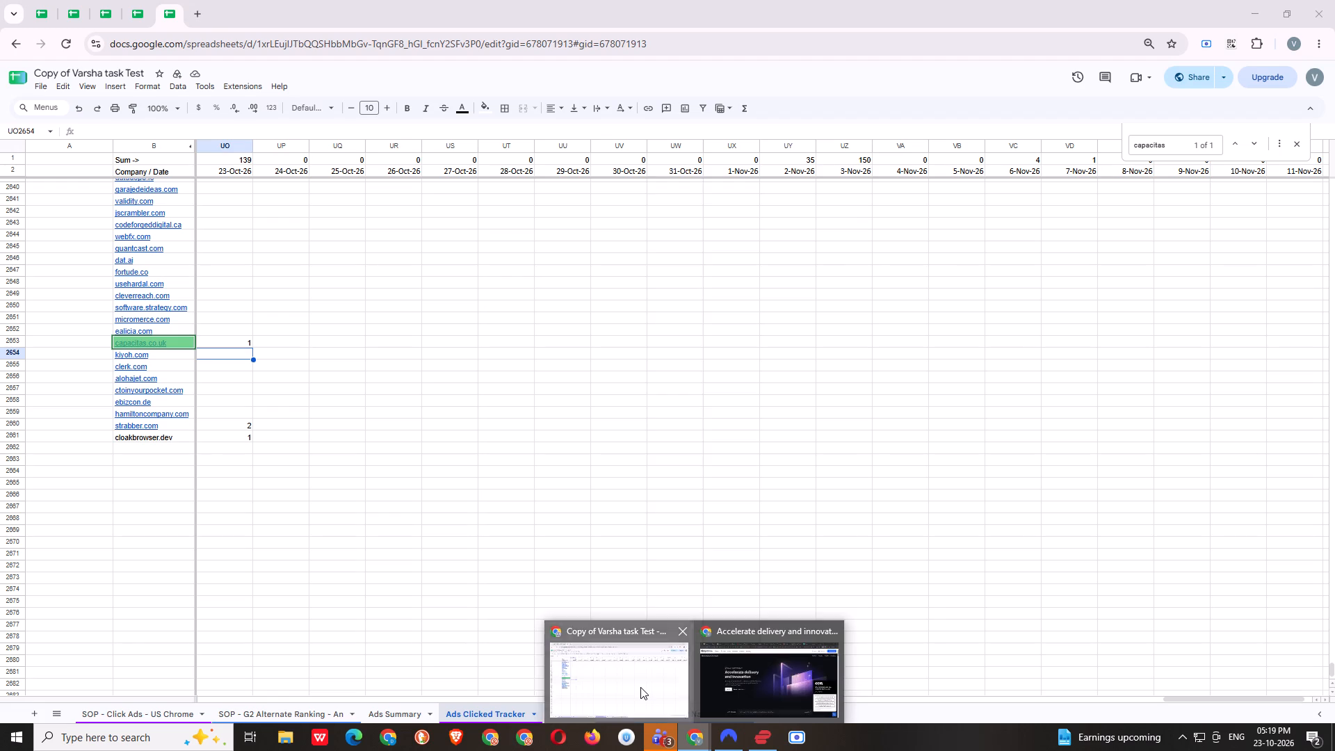
pyautogui.hotkey('ctrl', 'f')
pyautogui.hotkey('ctrl', 'v')
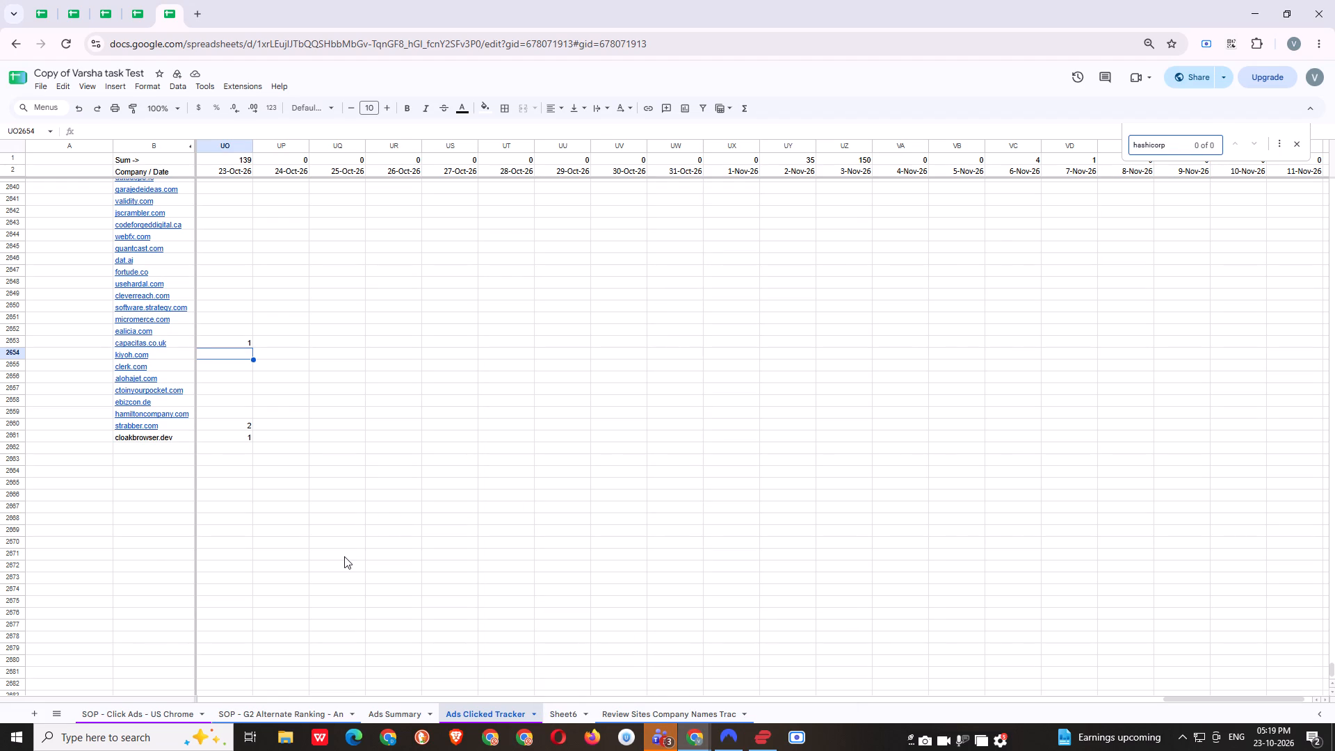
pyautogui.scroll(3, 344, 556)
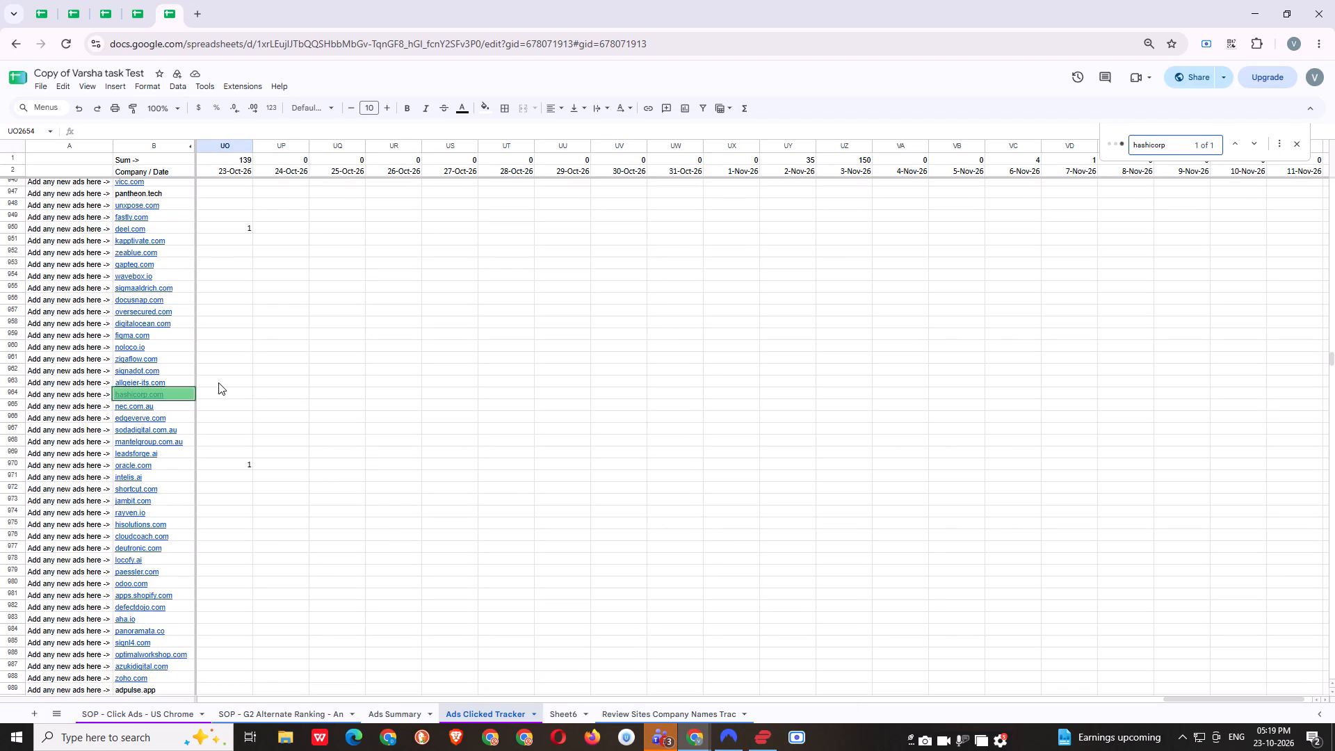
pyautogui.click(218, 392)
pyautogui.press('1')
pyautogui.press('Return')
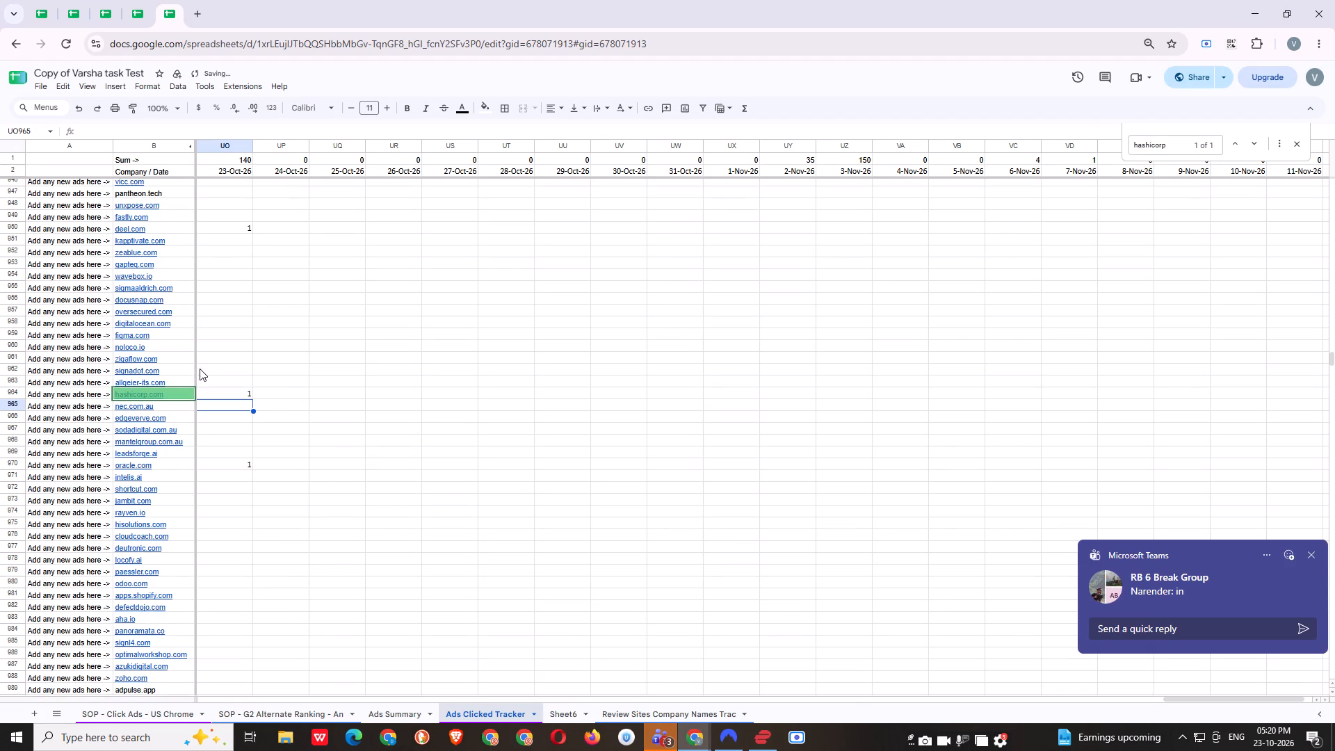
# On the TinyFish enterprise ad page in the incognito window, copy the domain name tinyfish from the address.
pyautogui.click(703, 738)
pyautogui.click(727, 715)
pyautogui.click(954, 13)
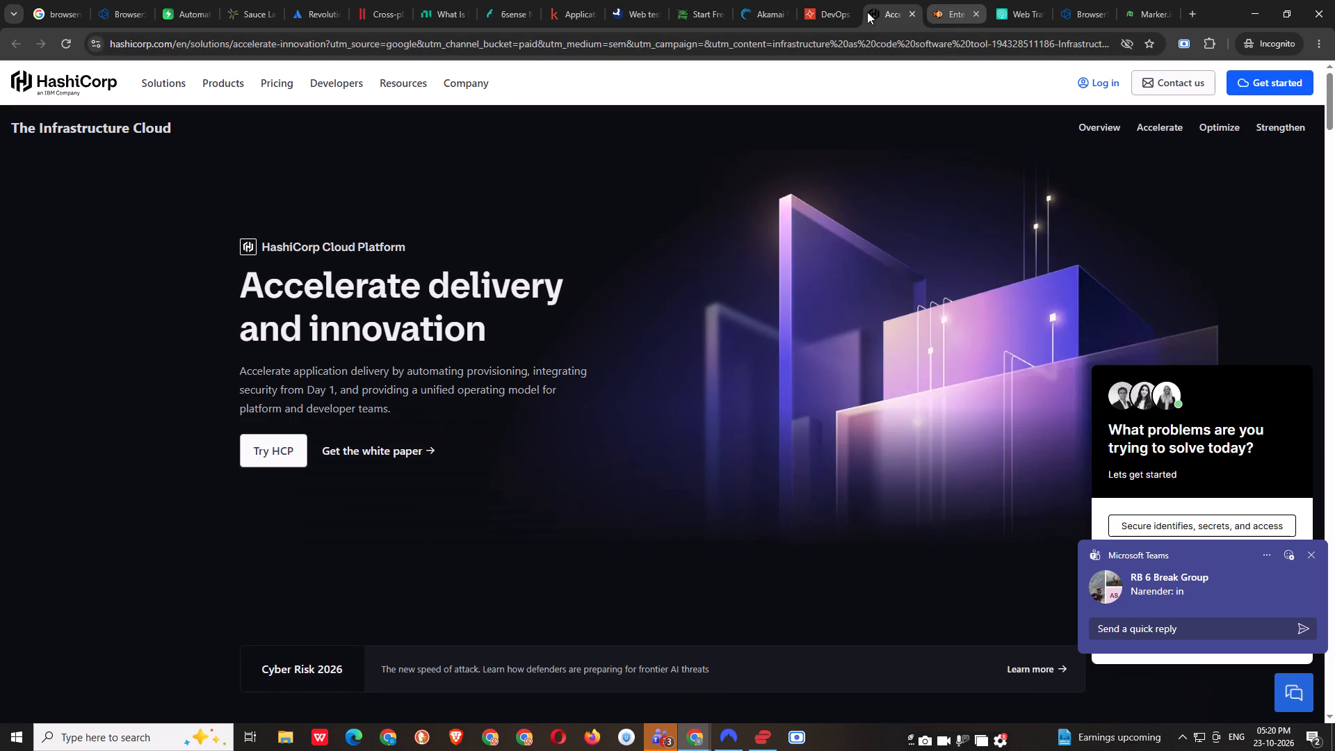
pyautogui.doubleClick(120, 40)
pyautogui.hotkey('ctrl', 'c')
pyautogui.hotkey('ctrl', 'c')
pyautogui.hotkey('ctrl', 'c')
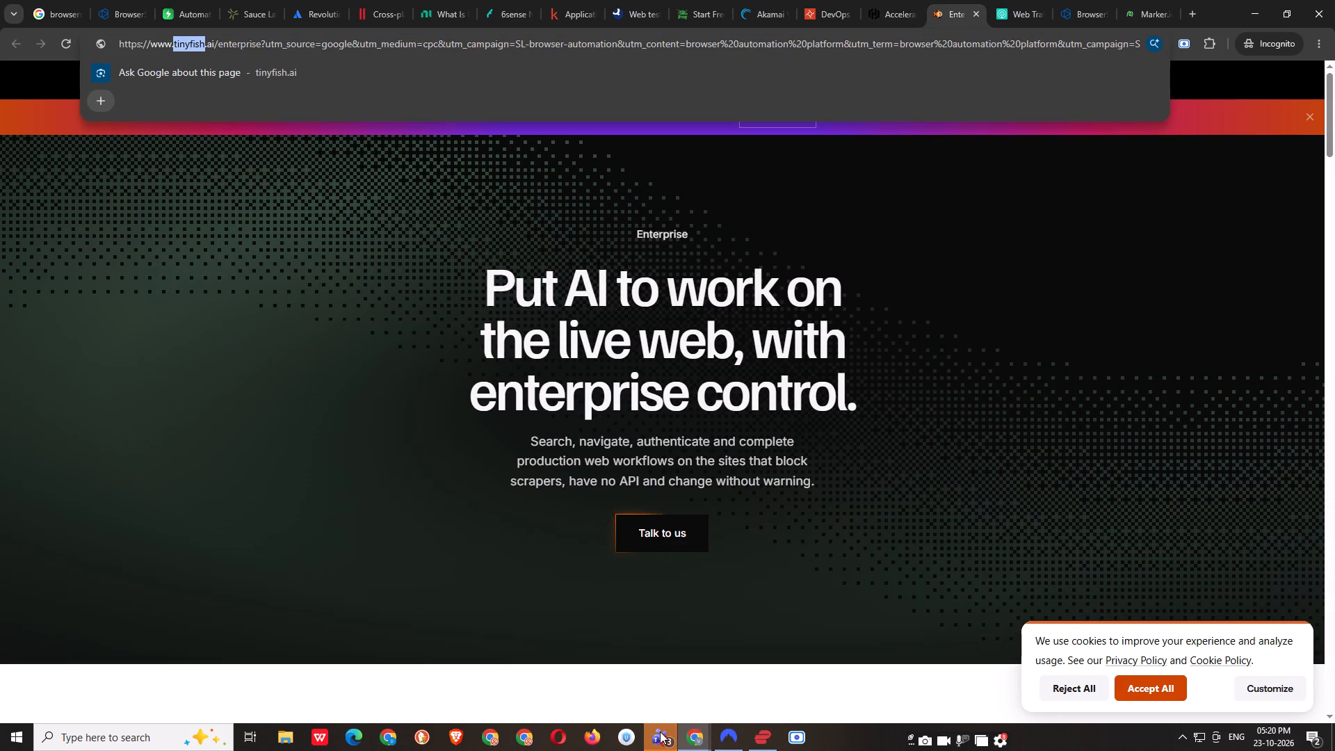
# Search the Ads Clicked Tracker sheet for tinyfish.
pyautogui.click(687, 734)
pyautogui.click(656, 694)
pyautogui.hotkey('ctrl', 'f')
pyautogui.hotkey('ctrl', 'v')
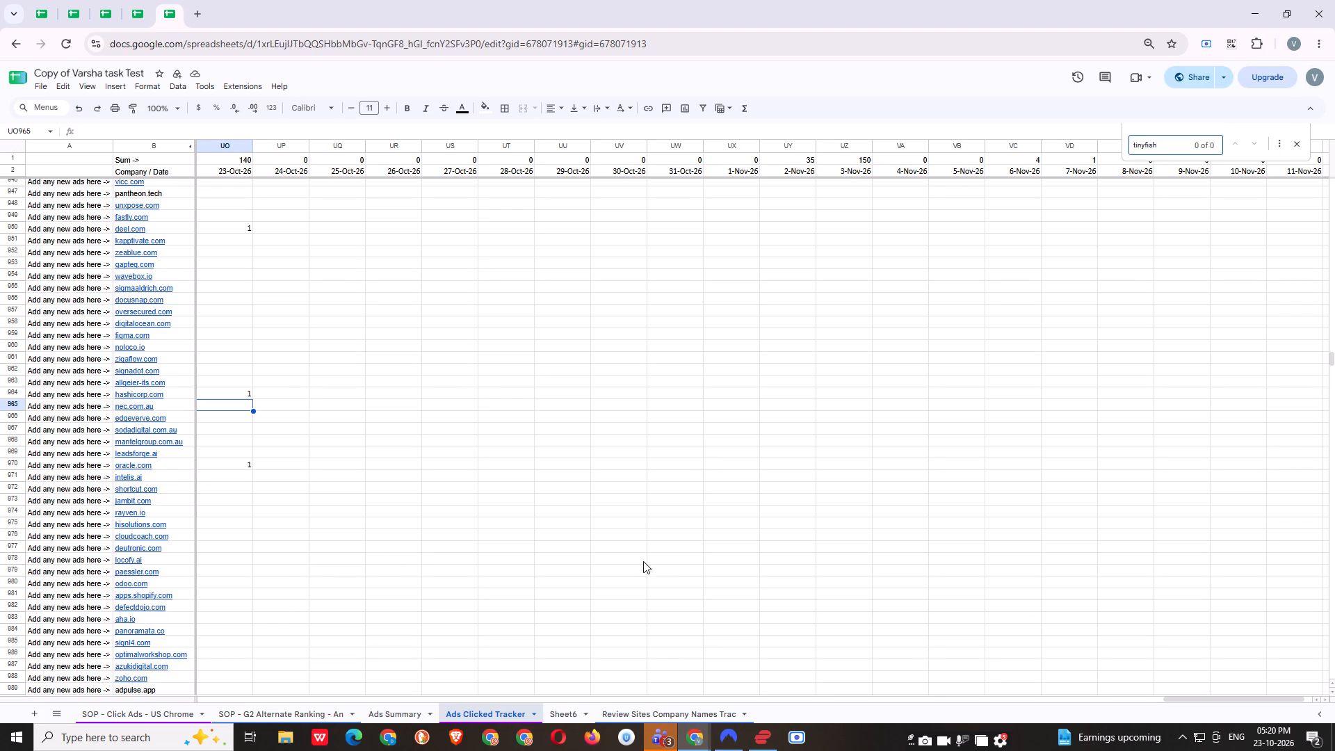
# On the Sensor Tower web insights ad page in the incognito window, copy the domain name sensortower and reject non-essential cookies.
pyautogui.click(693, 738)
pyautogui.click(721, 709)
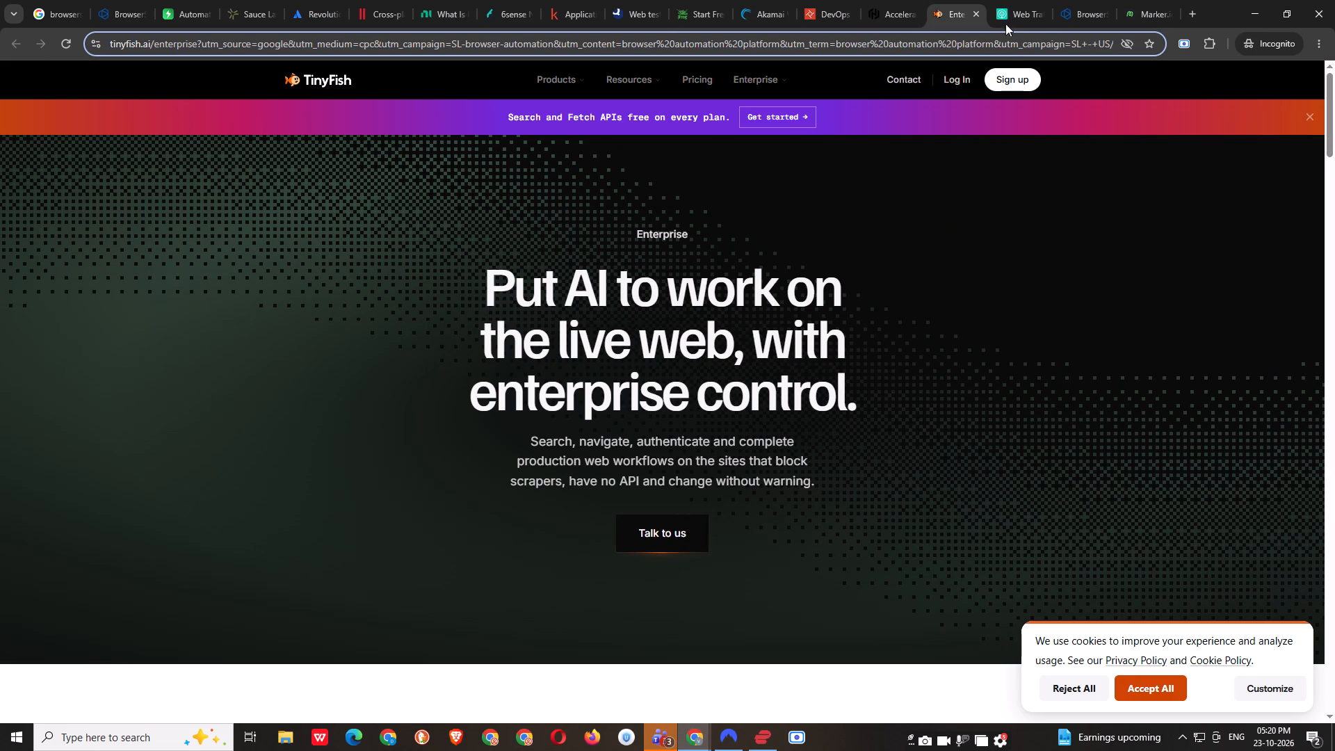
pyautogui.click(1008, 13)
pyautogui.doubleClick(140, 40)
pyautogui.hotkey('ctrl', 'c')
pyautogui.hotkey('ctrl', 'c')
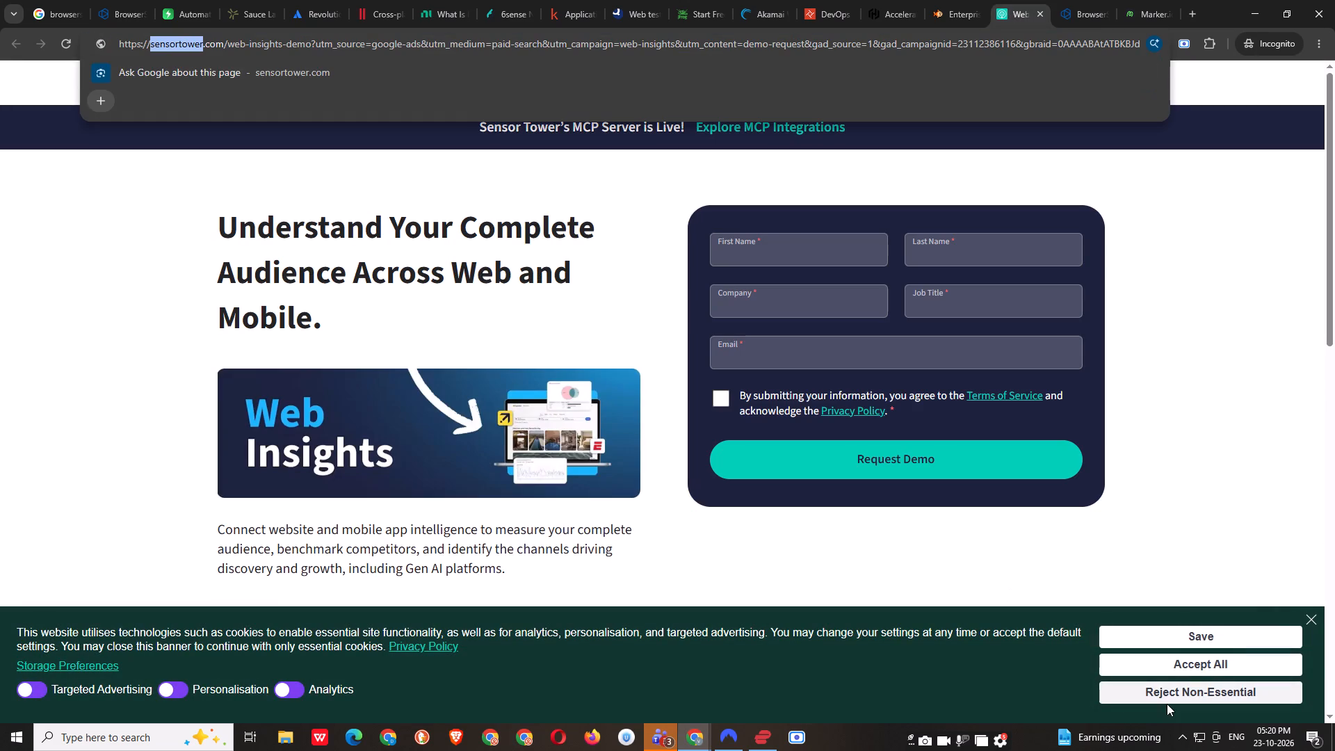
pyautogui.hotkey('ctrl', 'c')
pyautogui.click(1164, 697)
# Find sensortower in the Ads Clicked Tracker sheet and set its 23-Oct-26 count to 3.
pyautogui.click(697, 741)
pyautogui.click(655, 694)
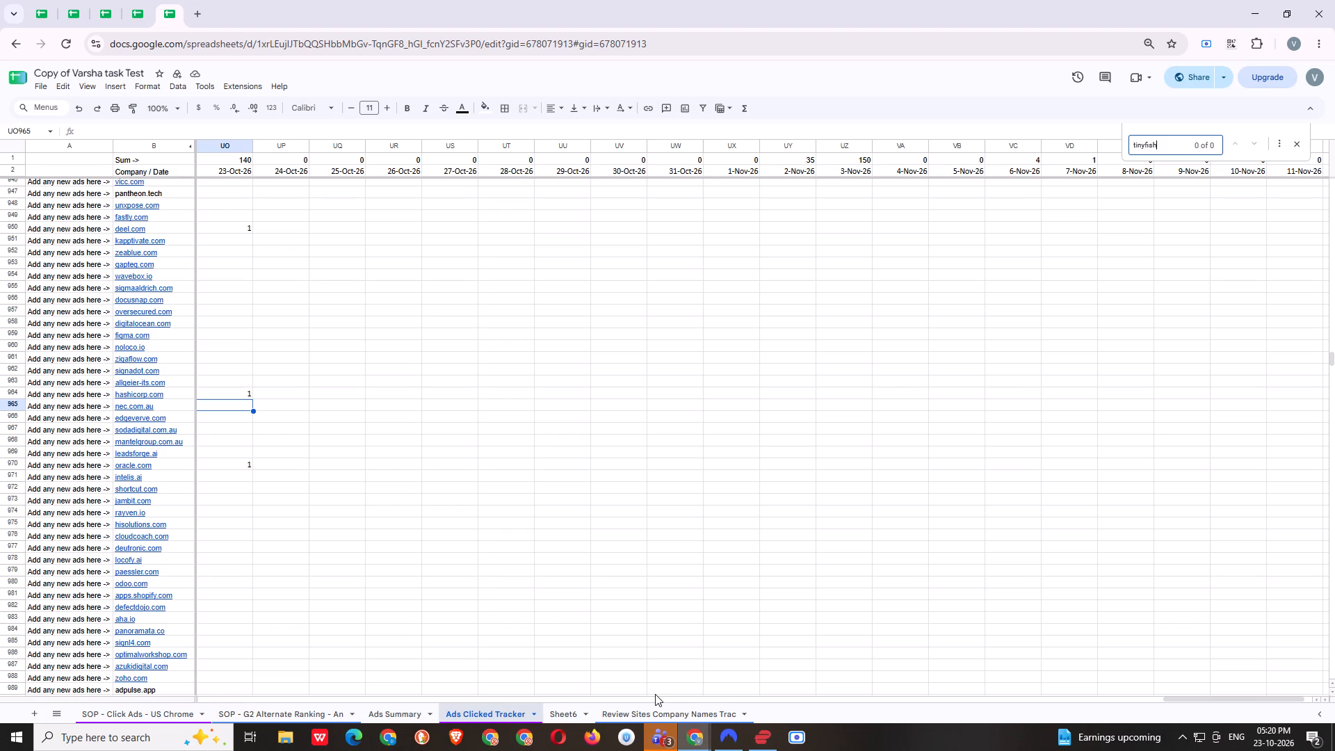
pyautogui.hotkey('ctrl', 'f')
pyautogui.hotkey('ctrl', 'v')
pyautogui.scroll(-3, 193, 460)
pyautogui.click(230, 481)
pyautogui.press('3')
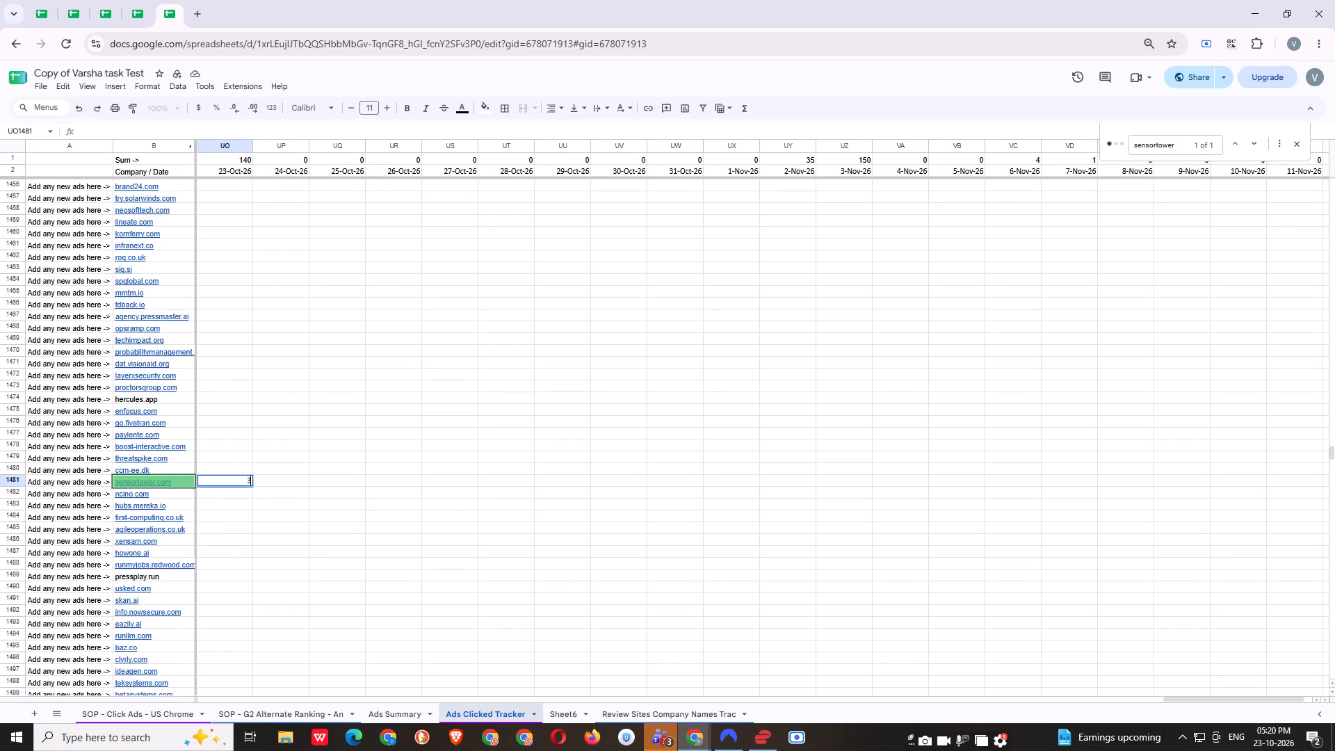
pyautogui.press('Return')
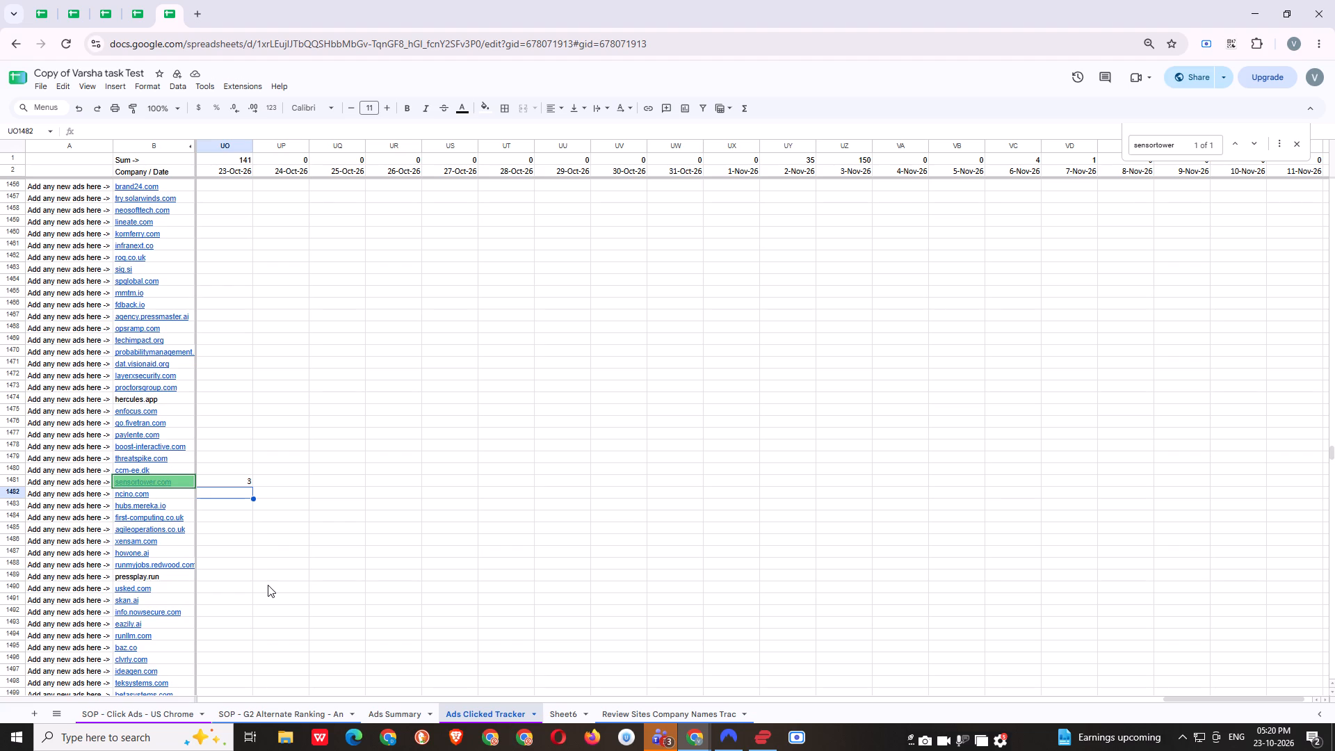
# Find testmu in the Ads Clicked Tracker sheet and set its 23-Oct-26 count to 35.
pyautogui.hotkey('ctrl', 'f')
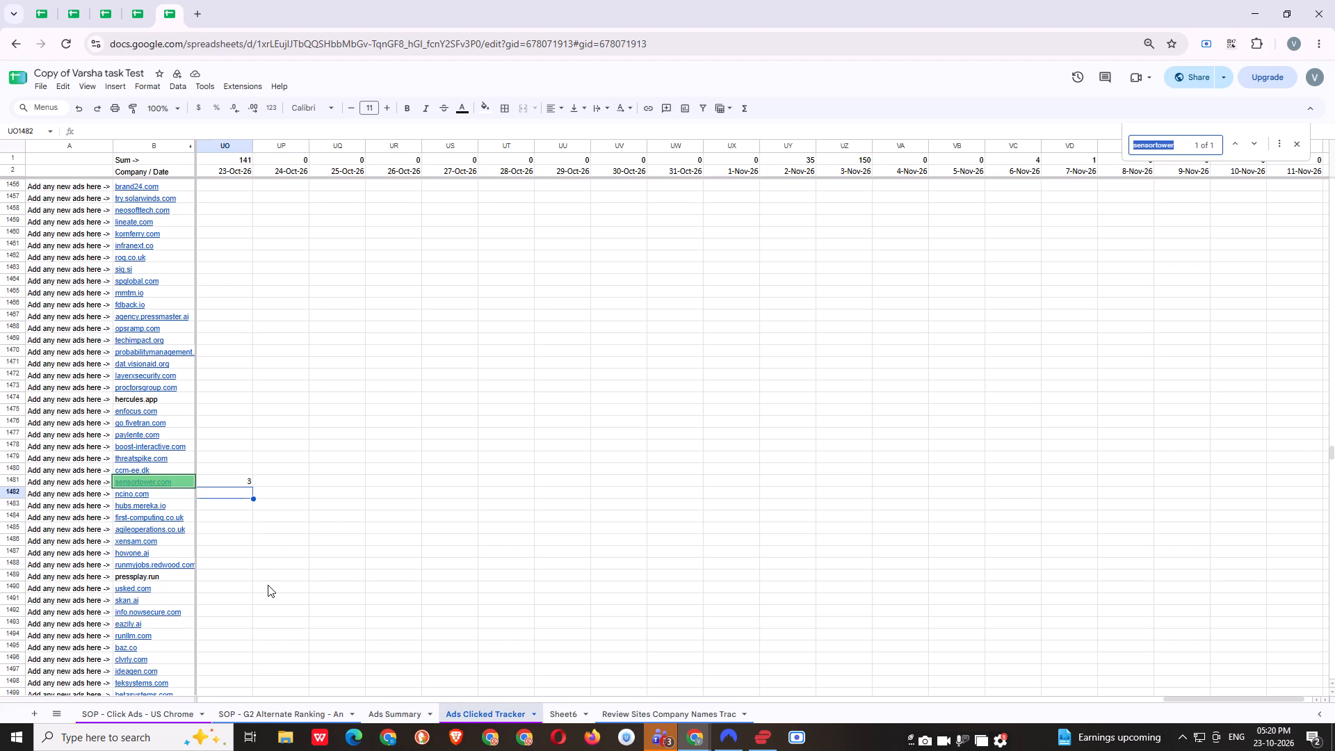
pyautogui.write('testmu')
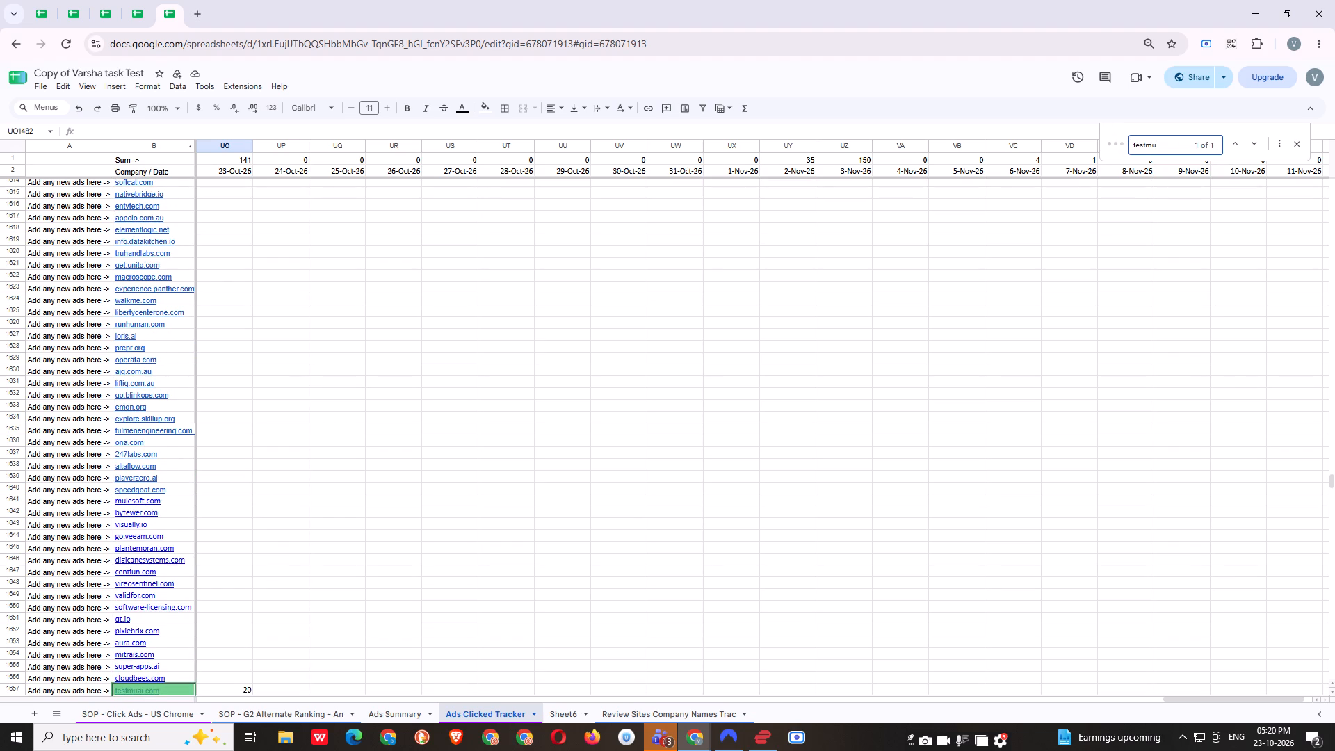
pyautogui.scroll(-2, 29, 522)
pyautogui.click(211, 549)
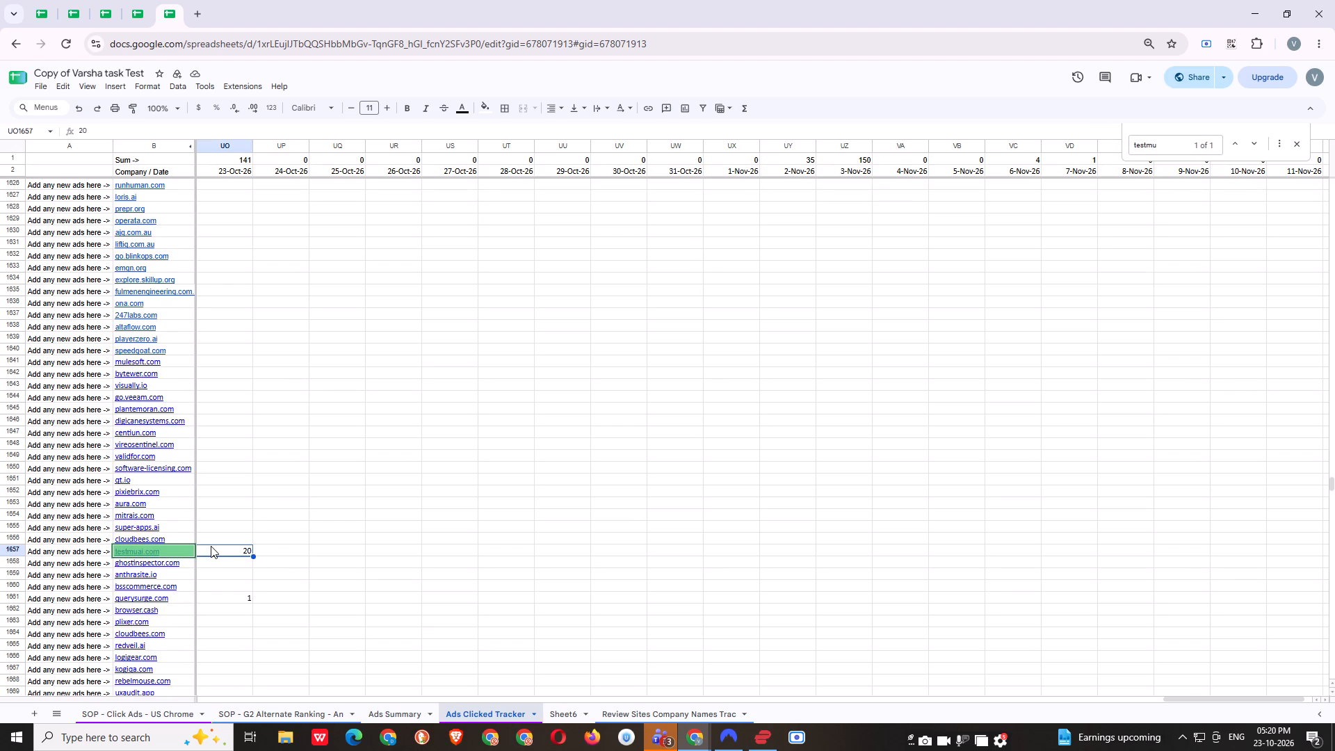
pyautogui.write('35')
pyautogui.press('Return')
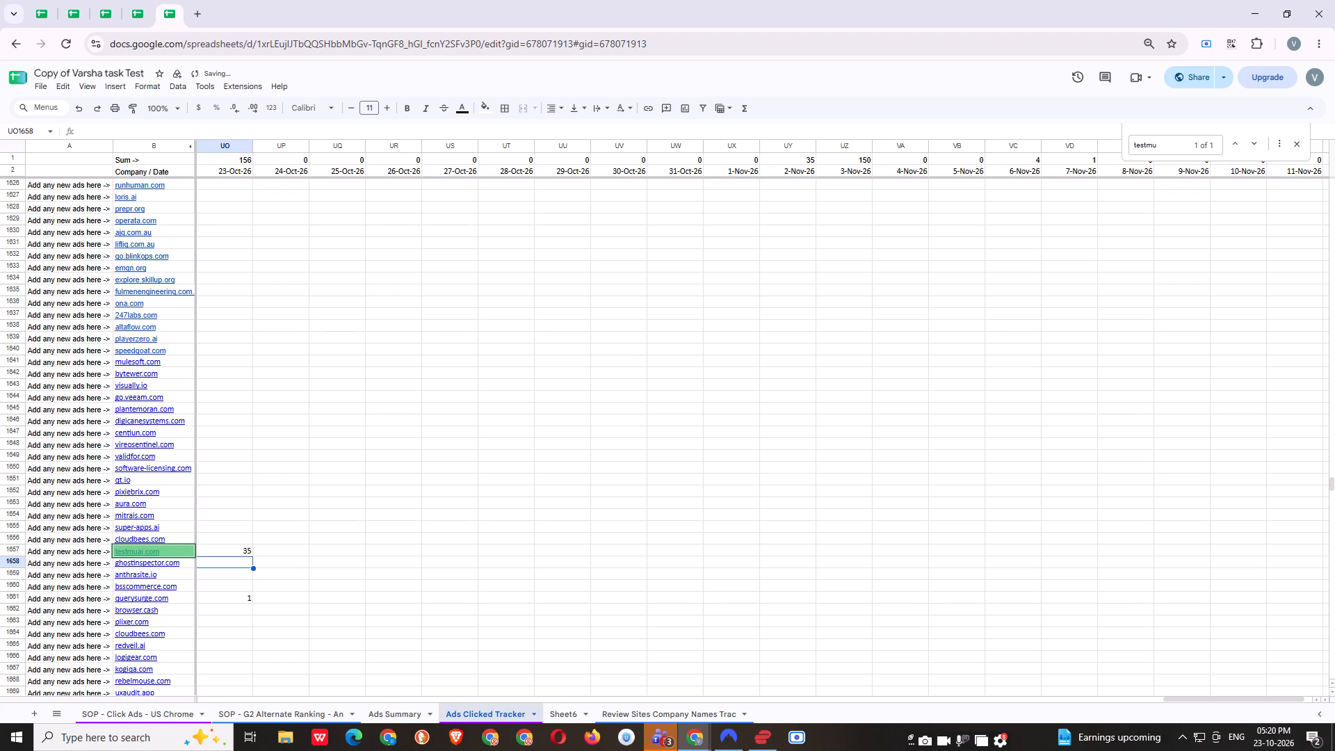
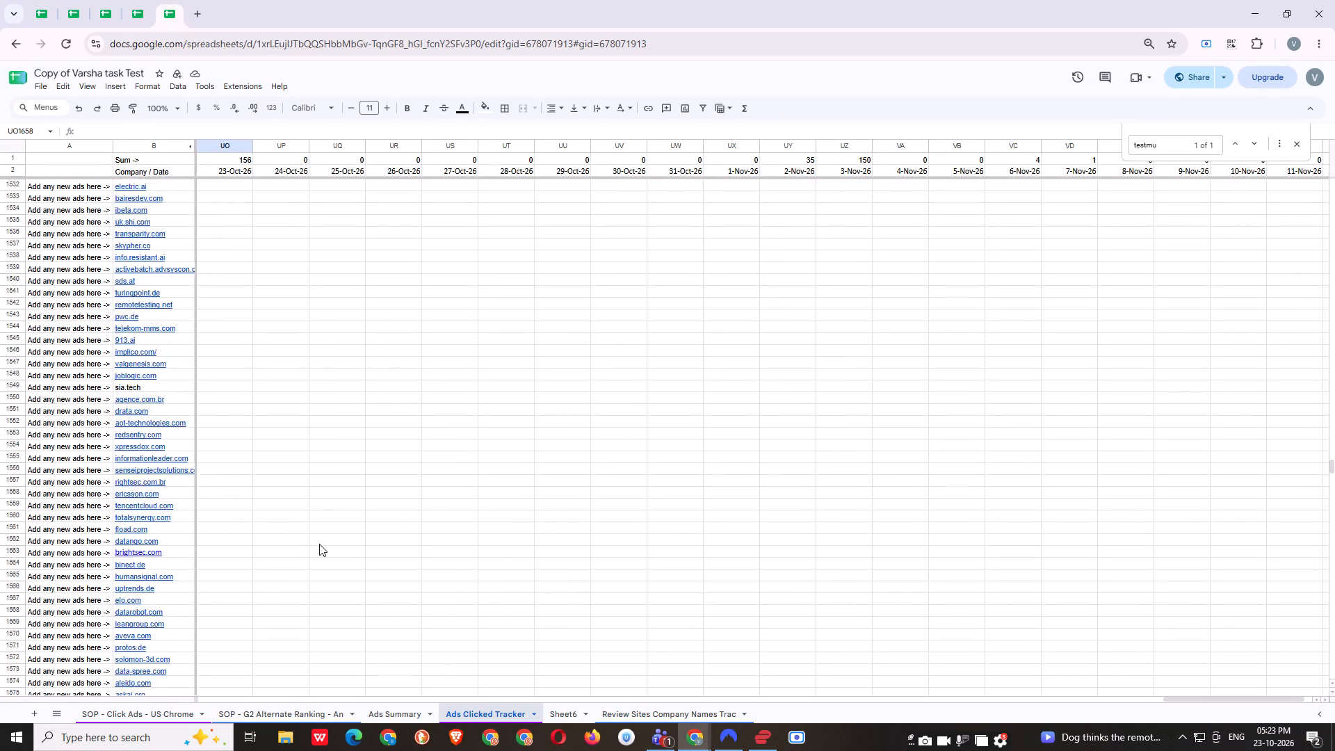
# Undo the last three 23-Oct-26 count edits in the Ads Clicked Tracker sheet, for testmu, sensortower and hashicorp.com.
pyautogui.scroll(6, 319, 544)
pyautogui.scroll(-20, 319, 544)
pyautogui.scroll(-6, 319, 544)
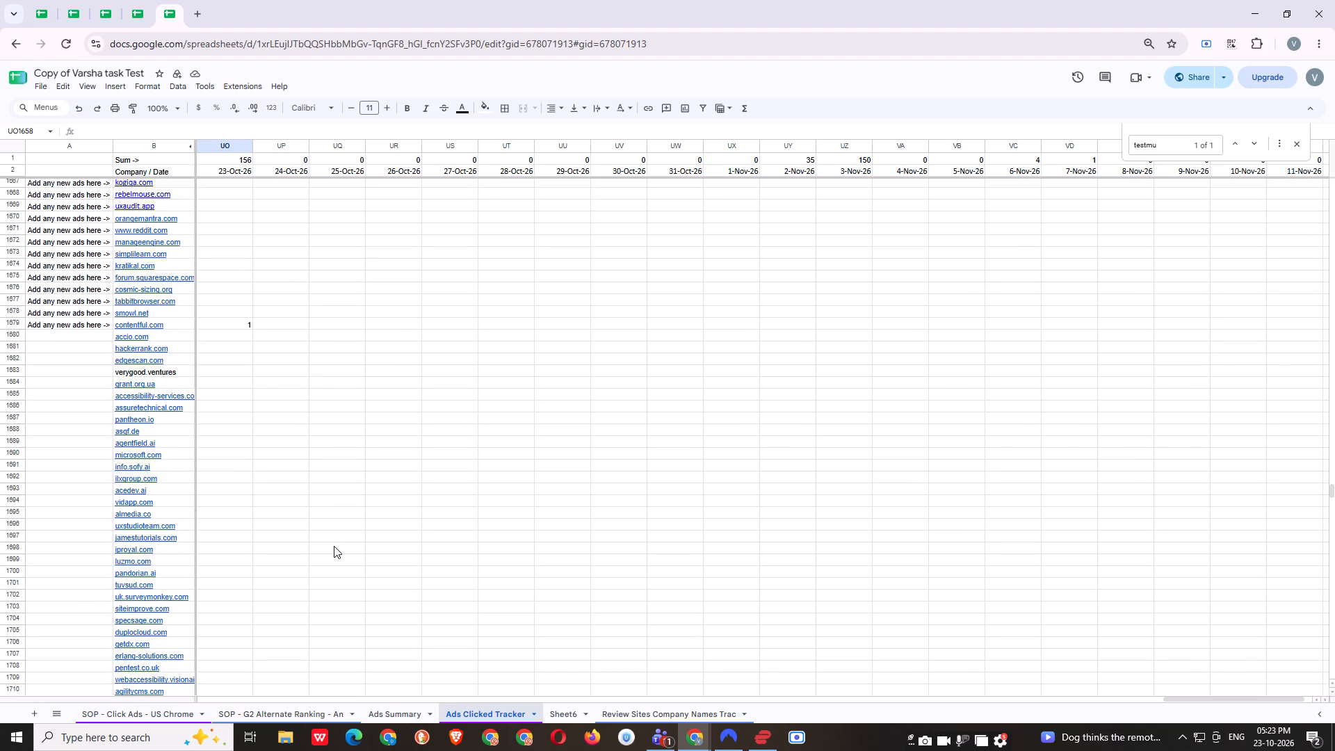
pyautogui.scroll(3, 336, 545)
pyautogui.hotkey('ctrl', 'z')
pyautogui.hotkey('ctrl', 'z')
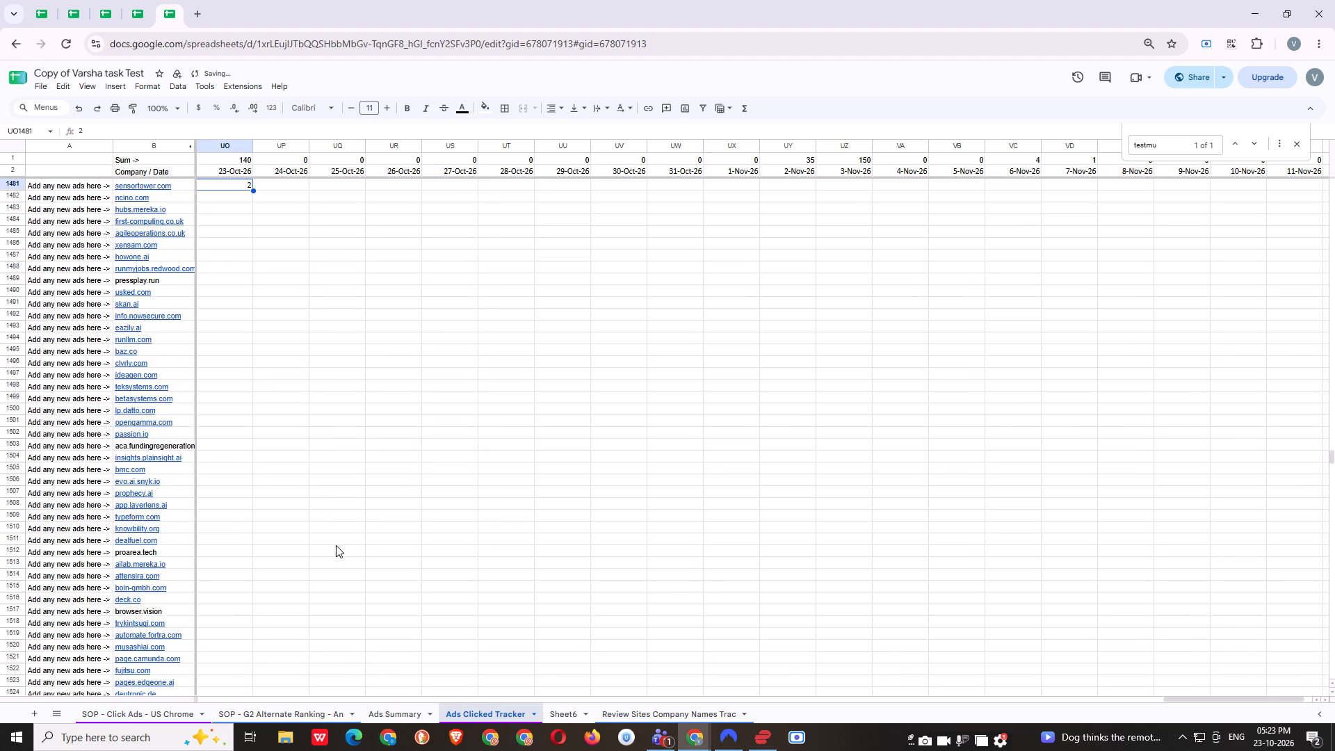
pyautogui.hotkey('ctrl', 'z')
# Find testmu in the Ads Clicked Tracker sheet again and select its 23-Oct-26 count cell.
pyautogui.click(1167, 145)
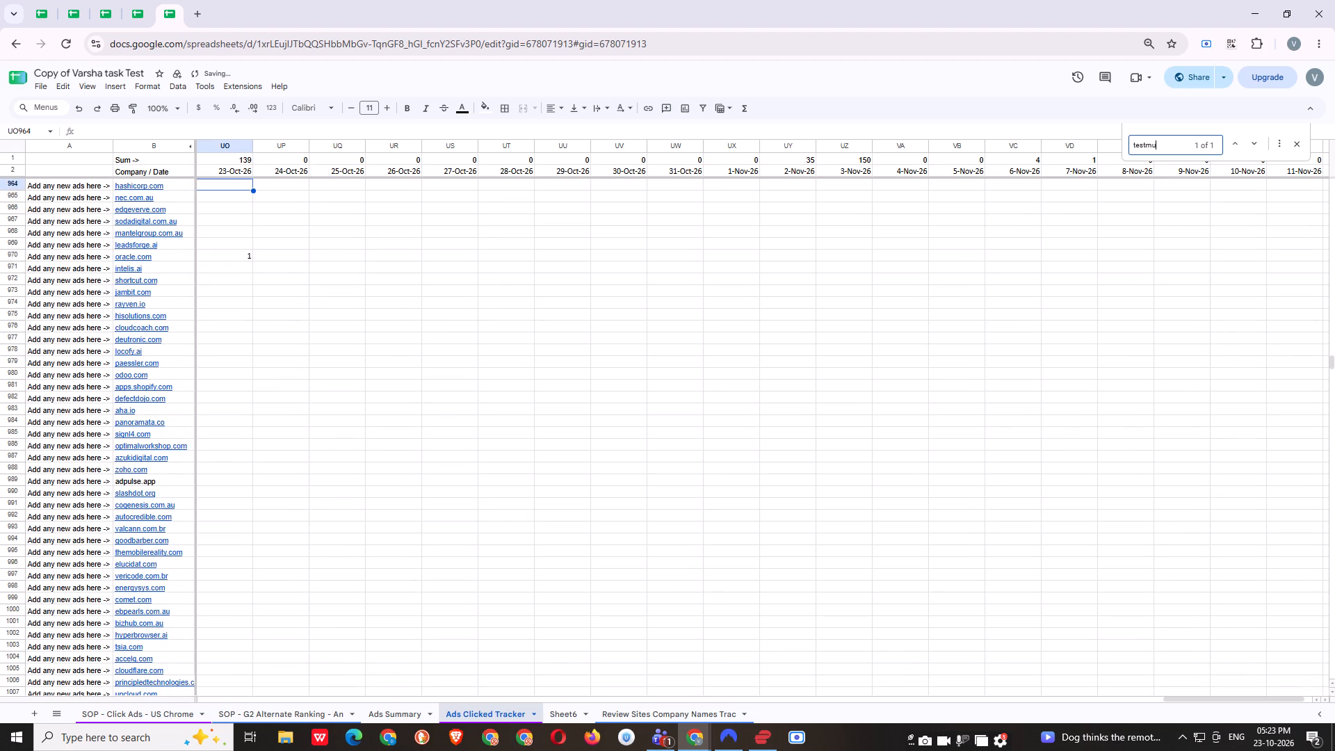
pyautogui.press('Return')
pyautogui.scroll(-2, 1032, 128)
pyautogui.scroll(-3, 273, 556)
pyautogui.click(229, 476)
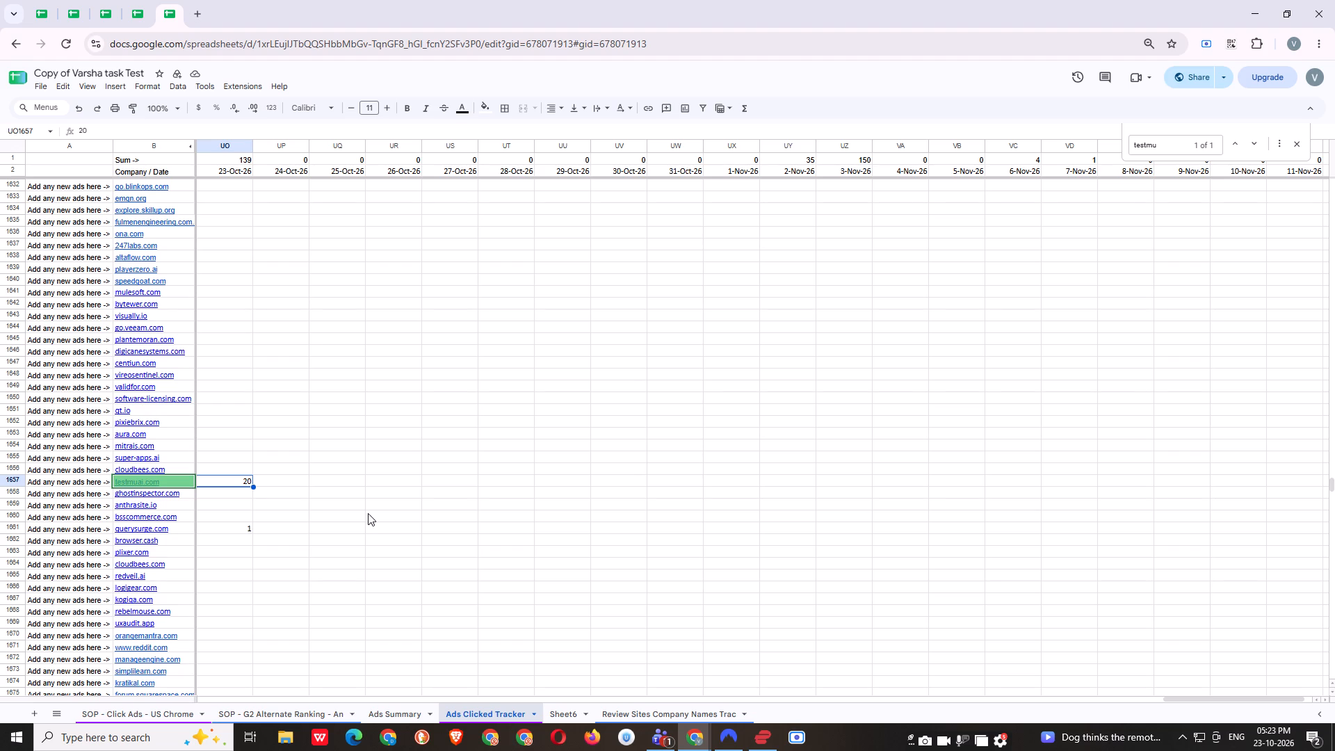
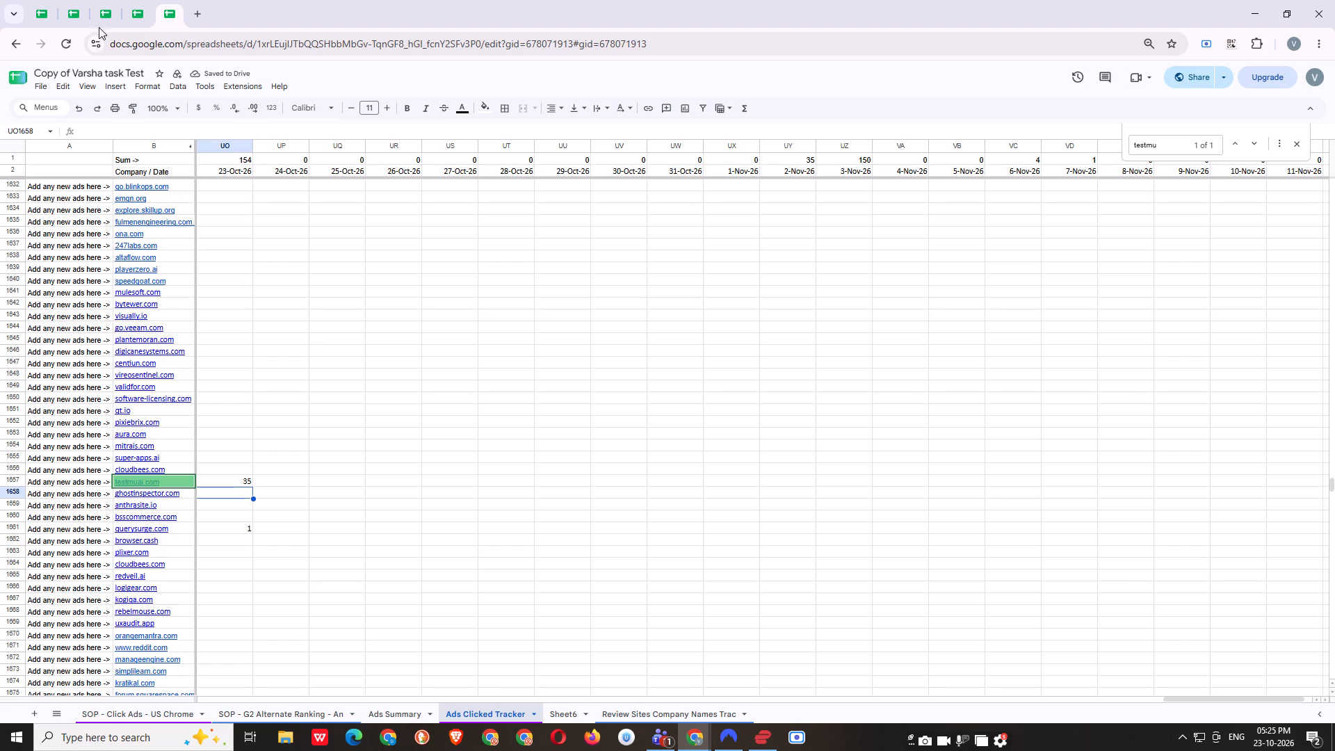
# Set the 23-Oct-26 counts of smartbear.com and applitools.com to 2 each in the Ads Clicked Tracker sheet.
pyautogui.scroll(20, 460, 647)
pyautogui.scroll(7, 460, 647)
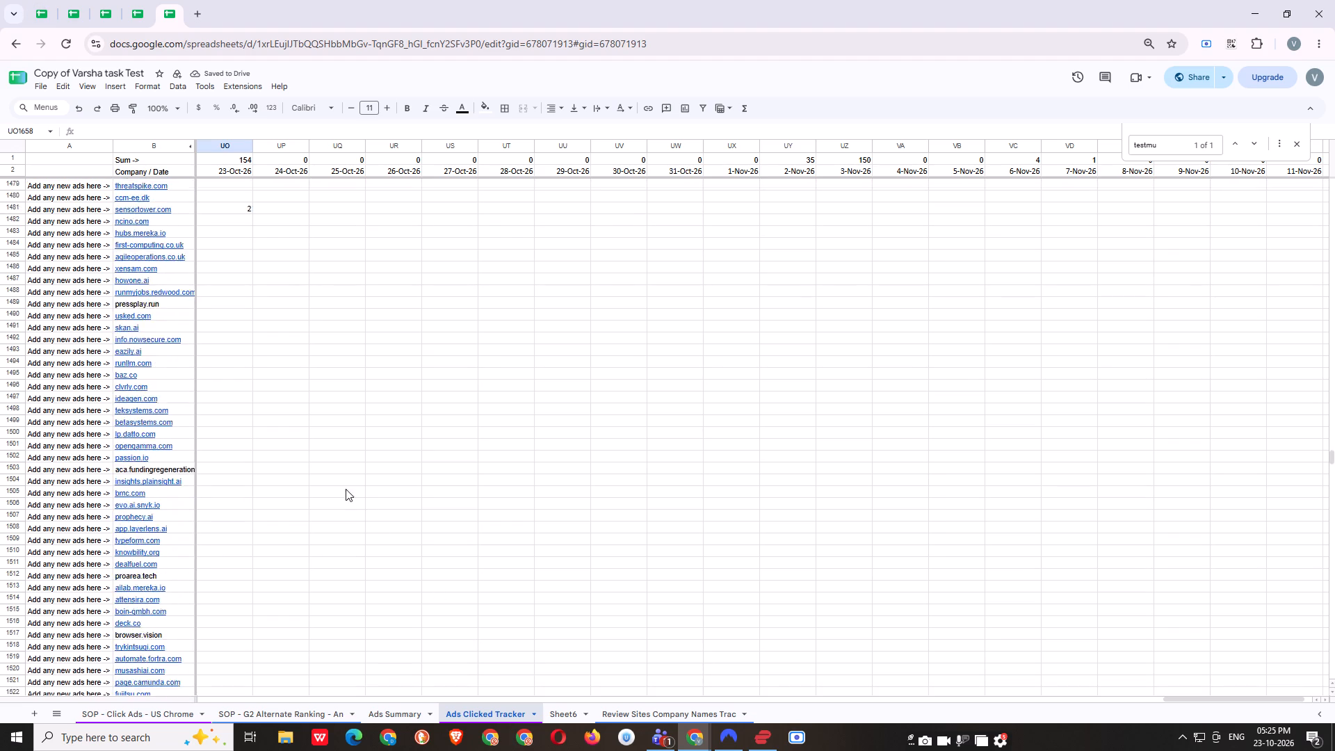
pyautogui.scroll(20, 346, 489)
pyautogui.scroll(20, 346, 489)
pyautogui.scroll(3, 346, 489)
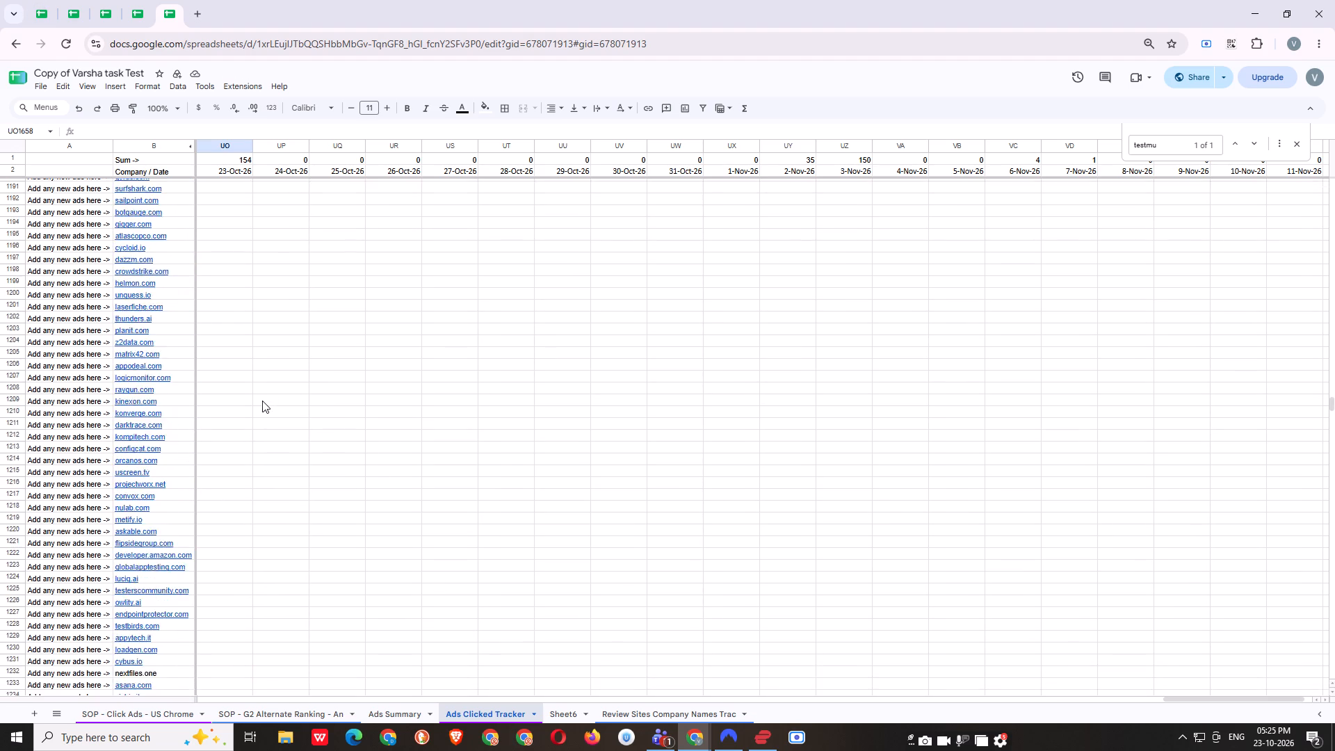
pyautogui.scroll(20, 262, 401)
pyautogui.scroll(8, 262, 401)
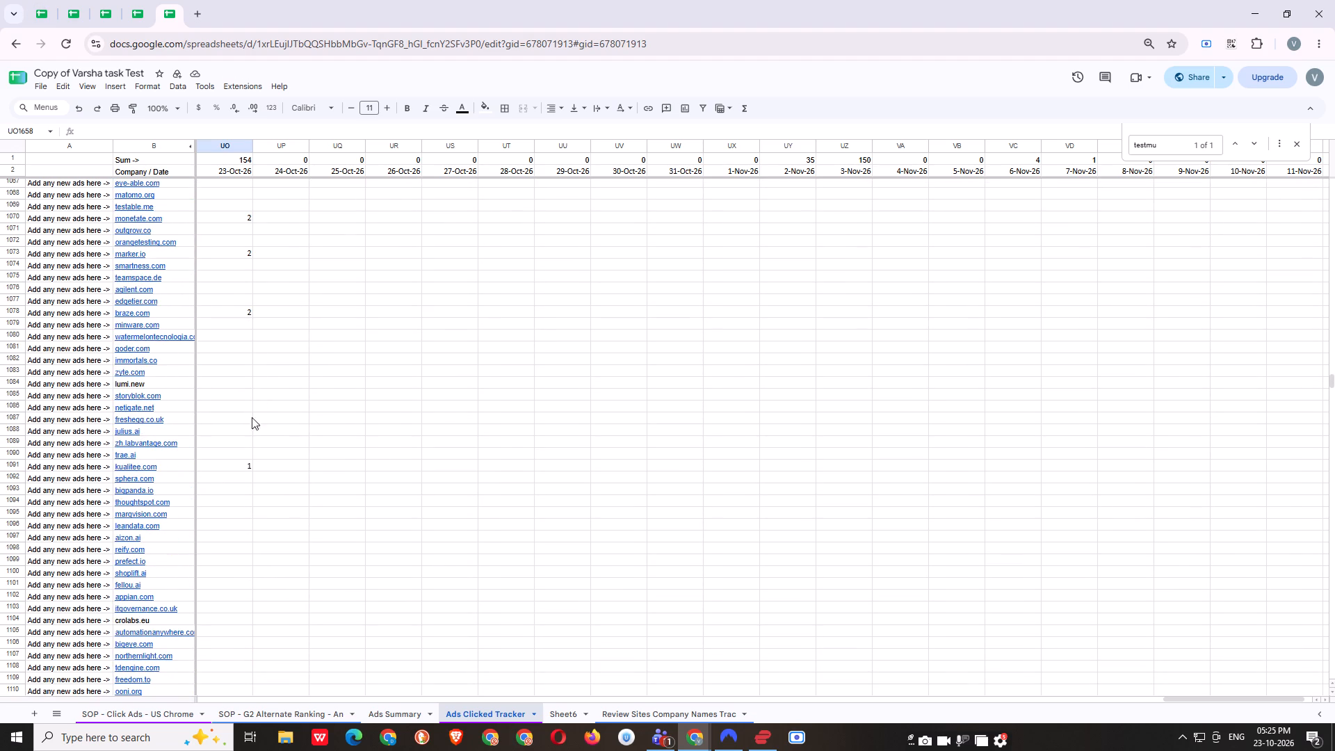
pyautogui.scroll(11, 252, 417)
pyautogui.scroll(20, 253, 430)
pyautogui.scroll(11, 253, 430)
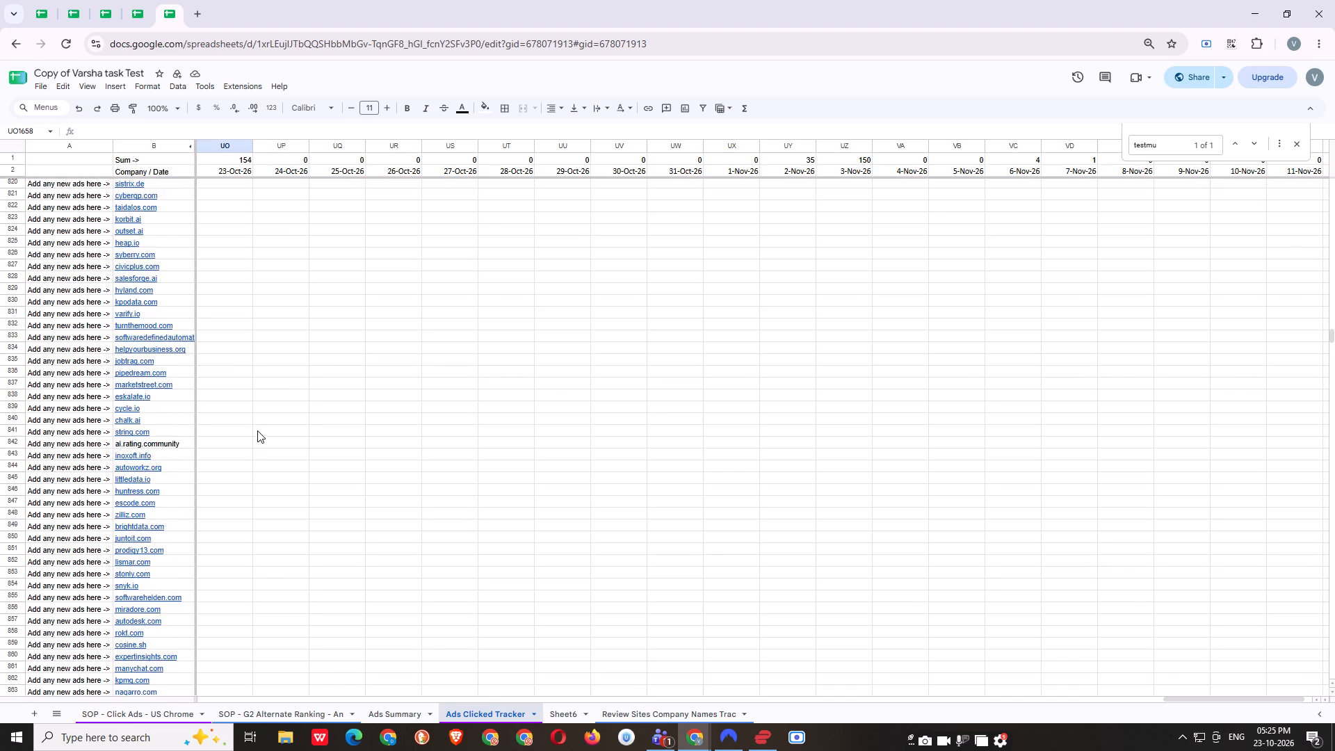
pyautogui.scroll(3, 257, 430)
pyautogui.moveTo(1334, 332); pyautogui.dragTo(1334, 132)
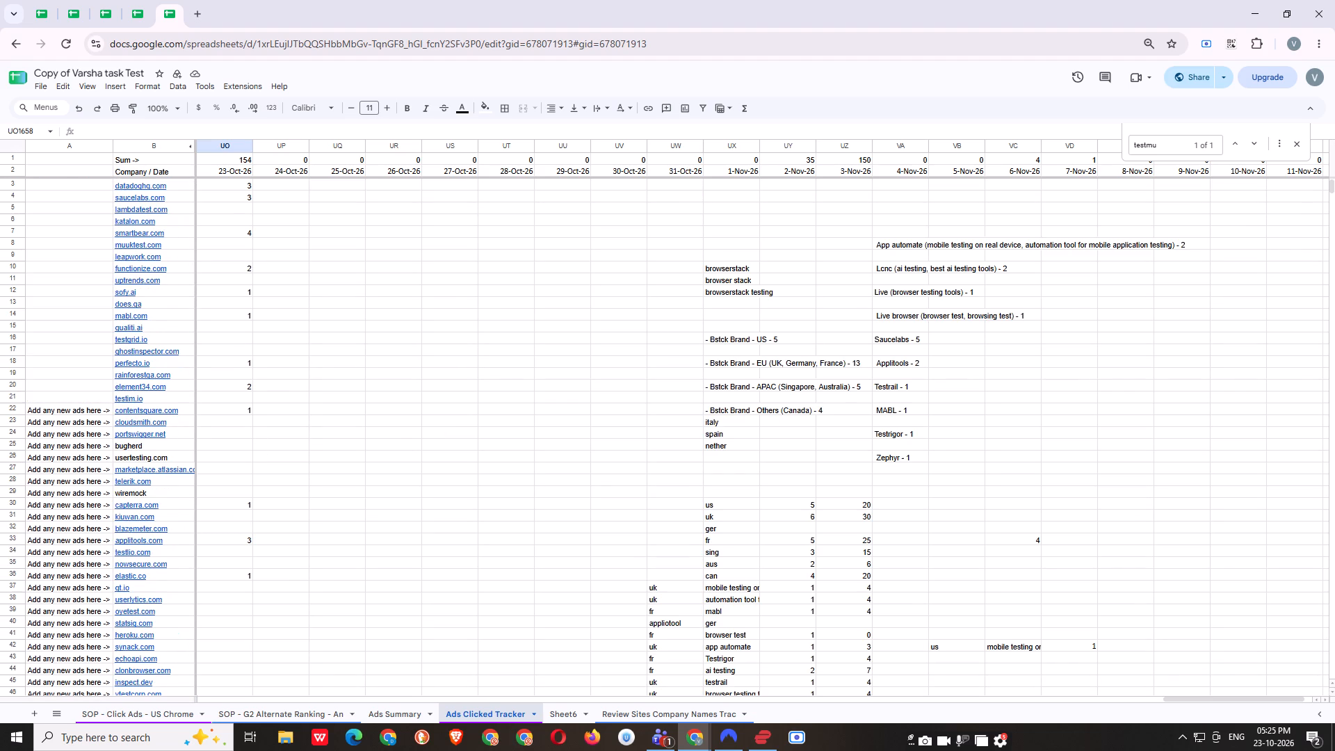
pyautogui.scroll(5, 170, 328)
pyautogui.click(235, 187)
pyautogui.click(232, 232)
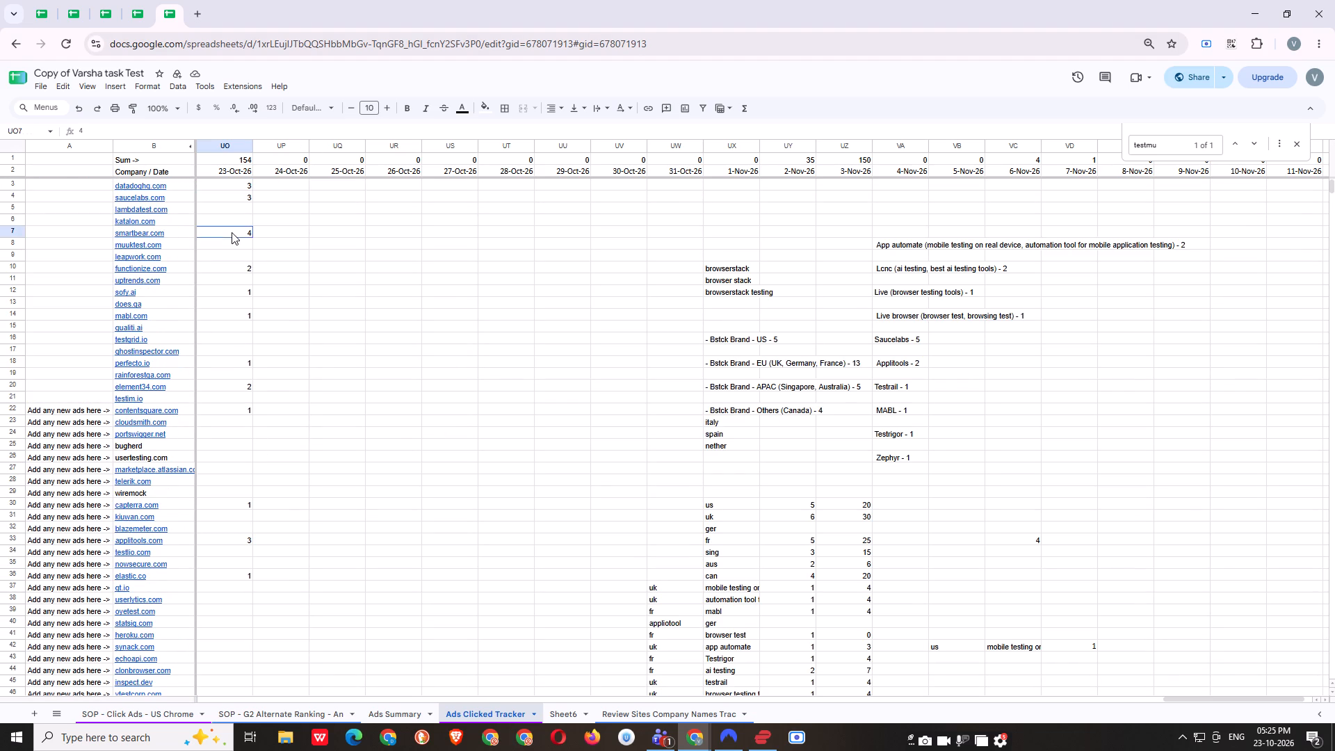
pyautogui.press('2')
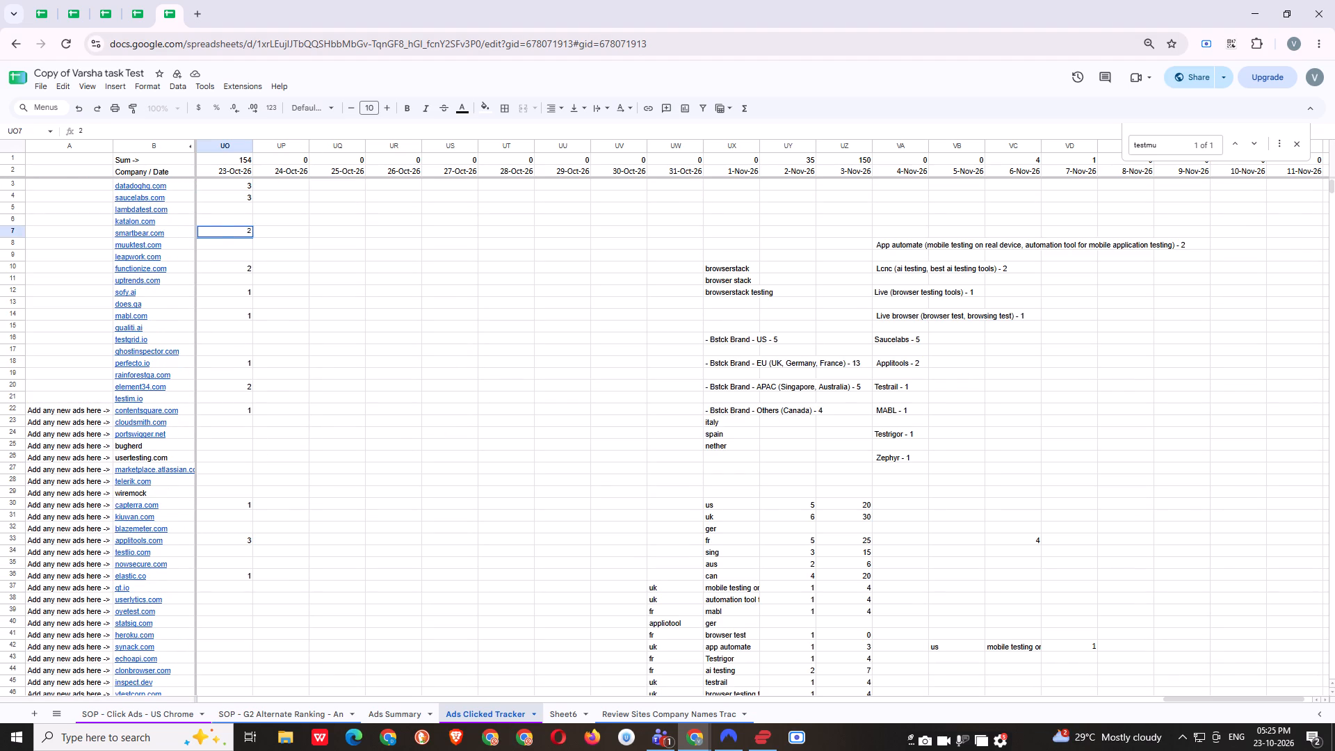
pyautogui.click(243, 542)
pyautogui.press('2')
pyautogui.press('Return')
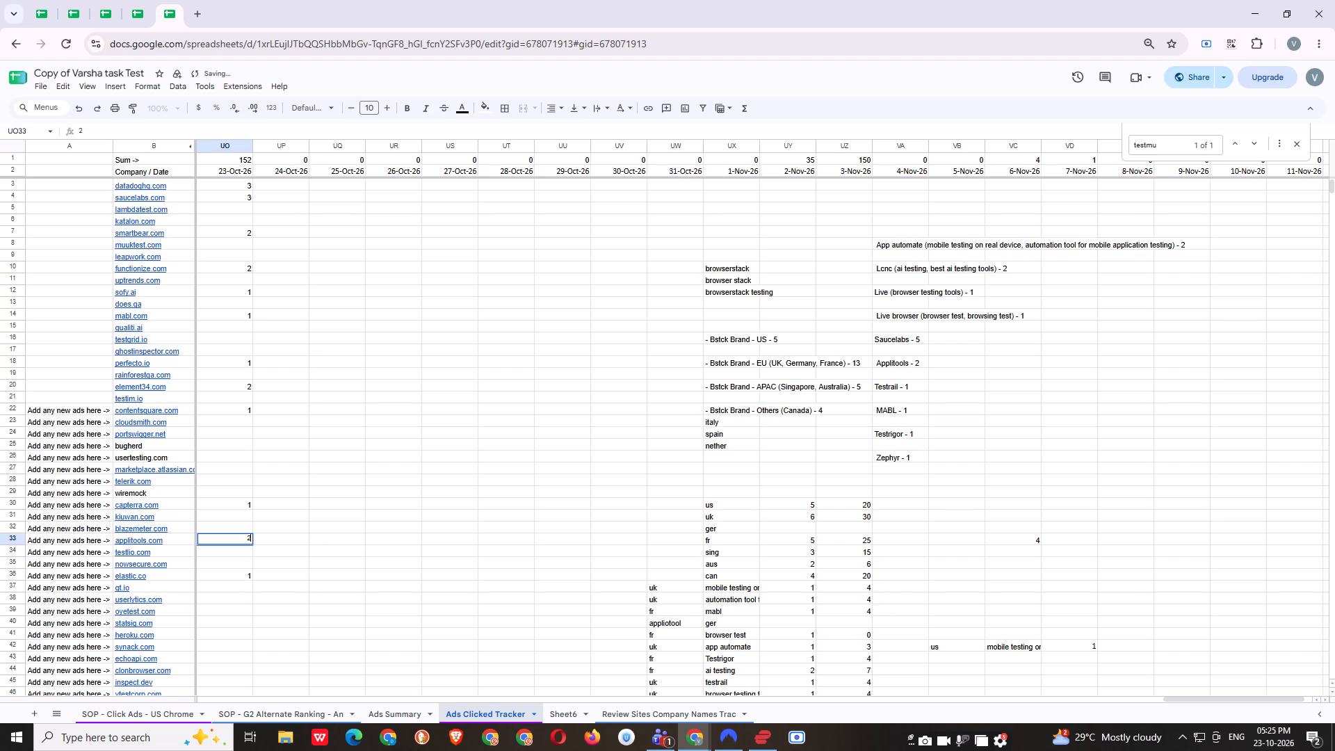
# Set the 23-Oct-26 count of parallels.com to 3 in the Ads Clicked Tracker sheet.
pyautogui.scroll(-10, 306, 539)
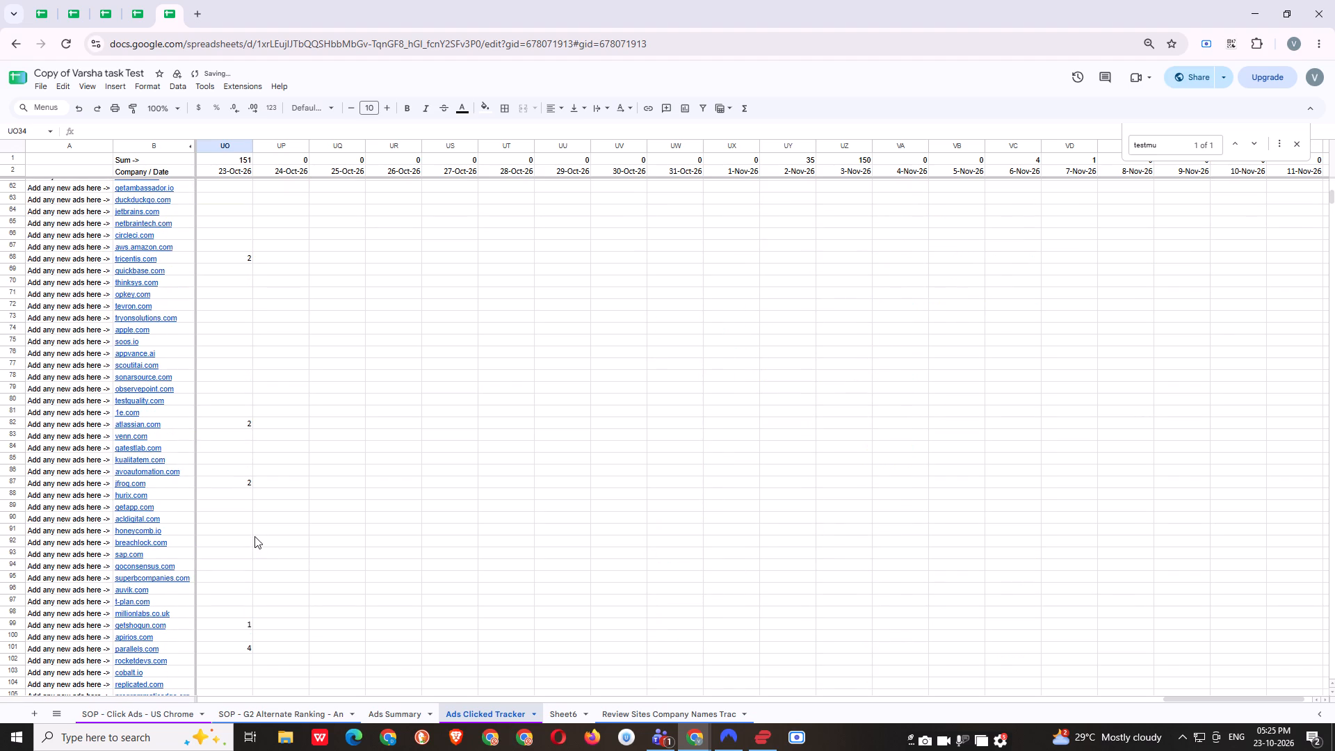
pyautogui.click(241, 649)
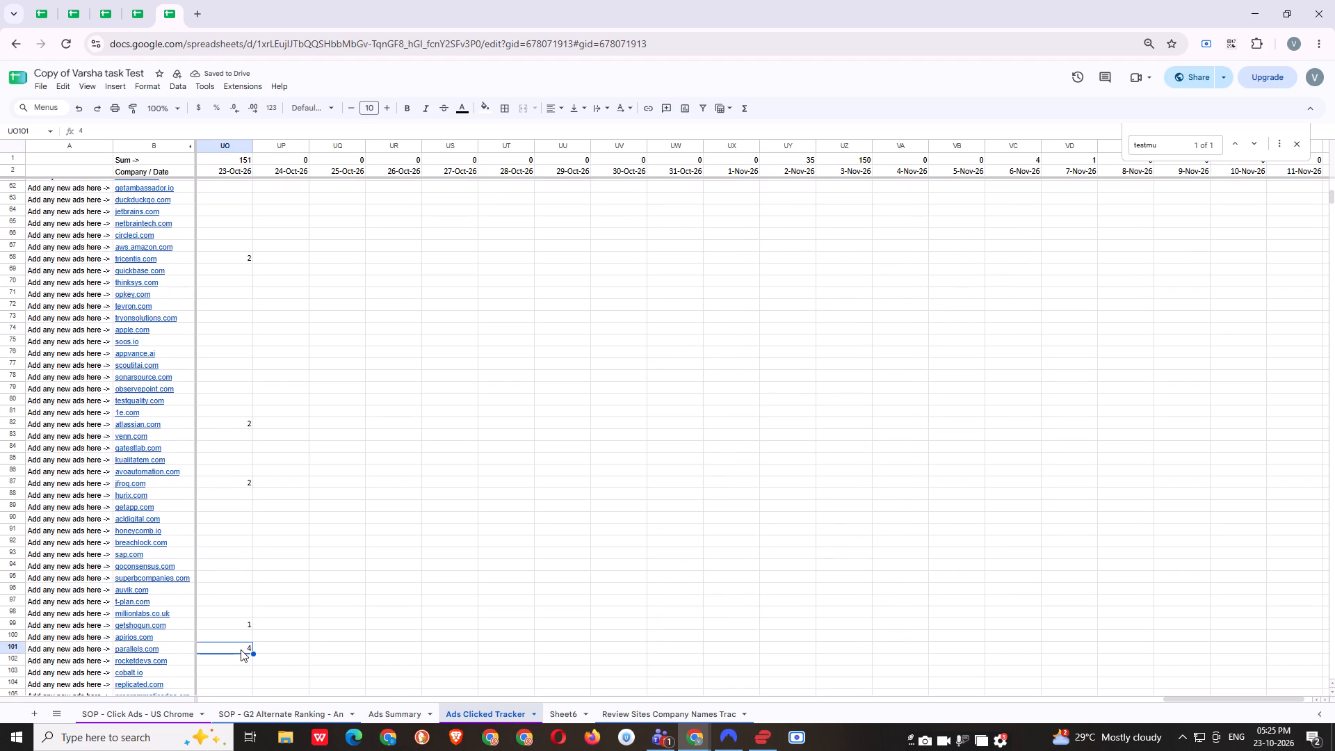
pyautogui.press('3')
pyautogui.press('Return')
# Copy the 23-Oct-26 count column in Copy of Varsha task Test, from the datadoghq.com row down to row 2679.
pyautogui.scroll(13, 550, 580)
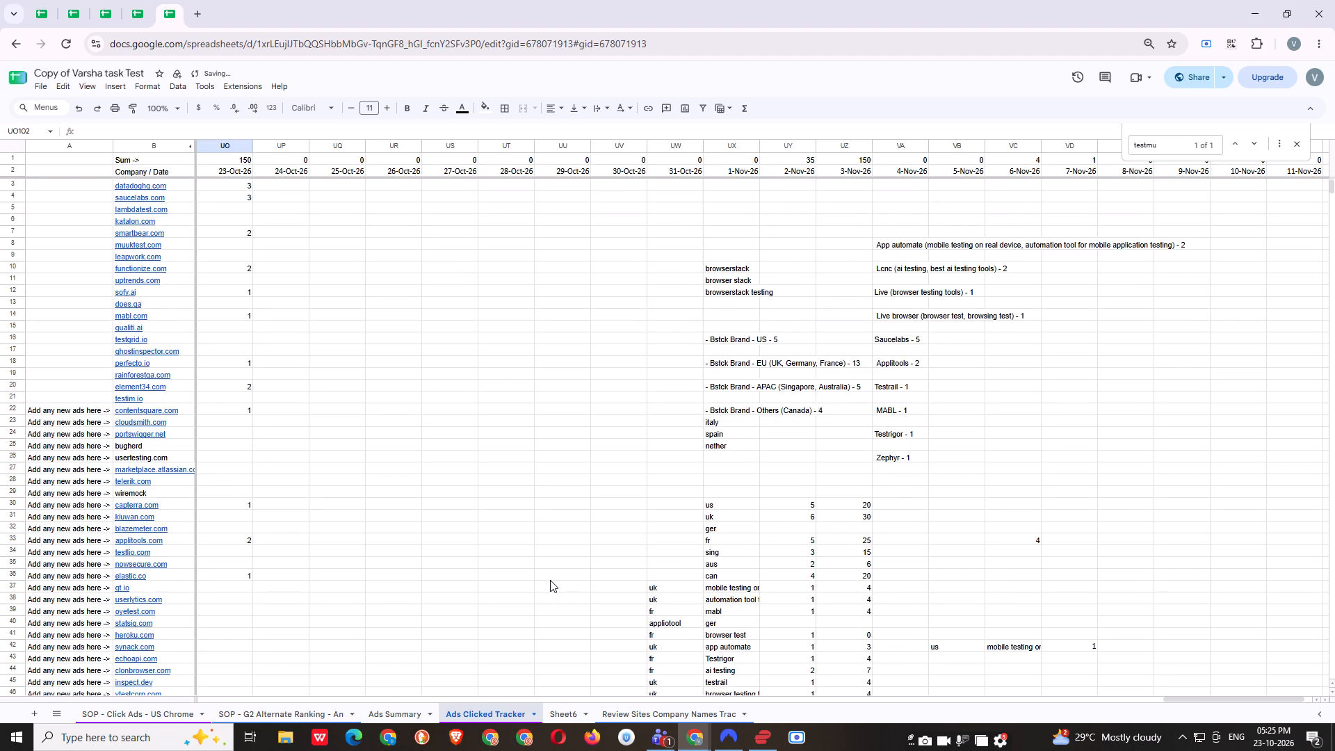
pyautogui.scroll(20, 550, 580)
pyautogui.scroll(15, 550, 580)
pyautogui.moveTo(232, 184); pyautogui.dragTo(330, 750)
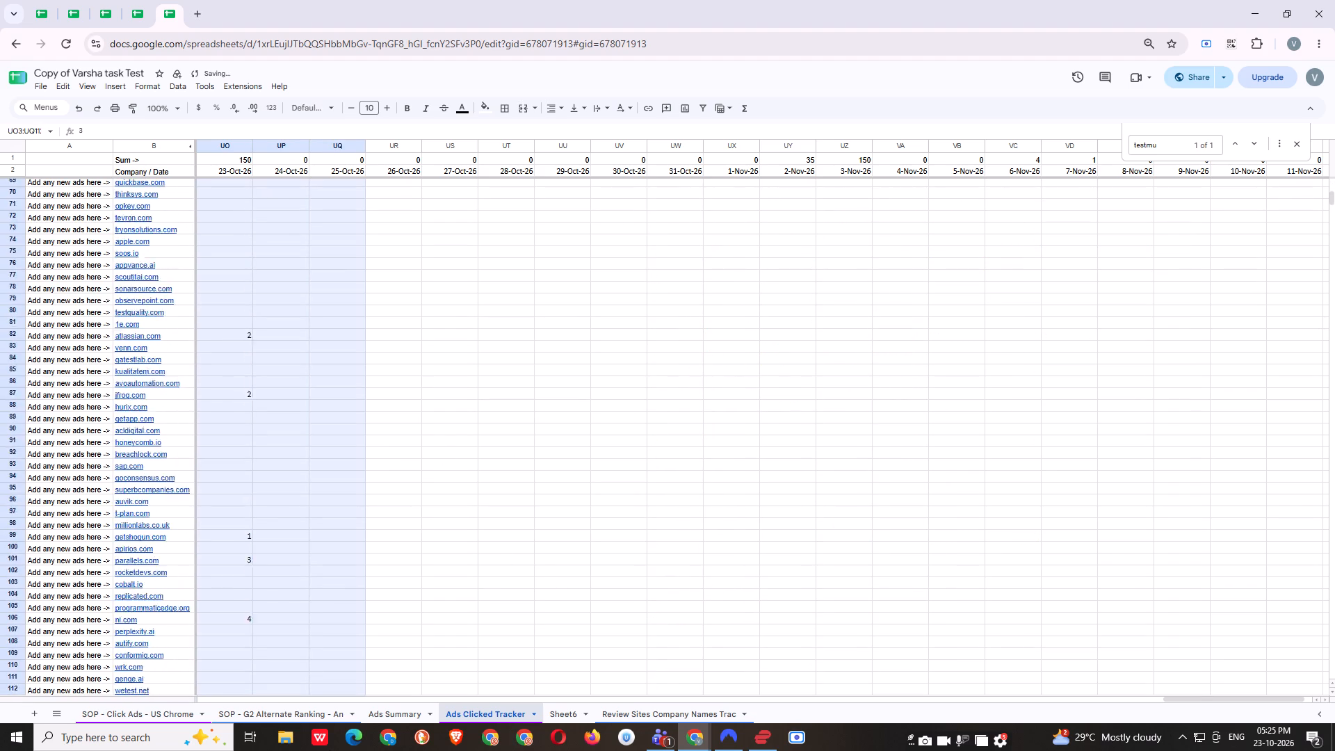
pyautogui.moveTo(330, 750); pyautogui.dragTo(334, 750)
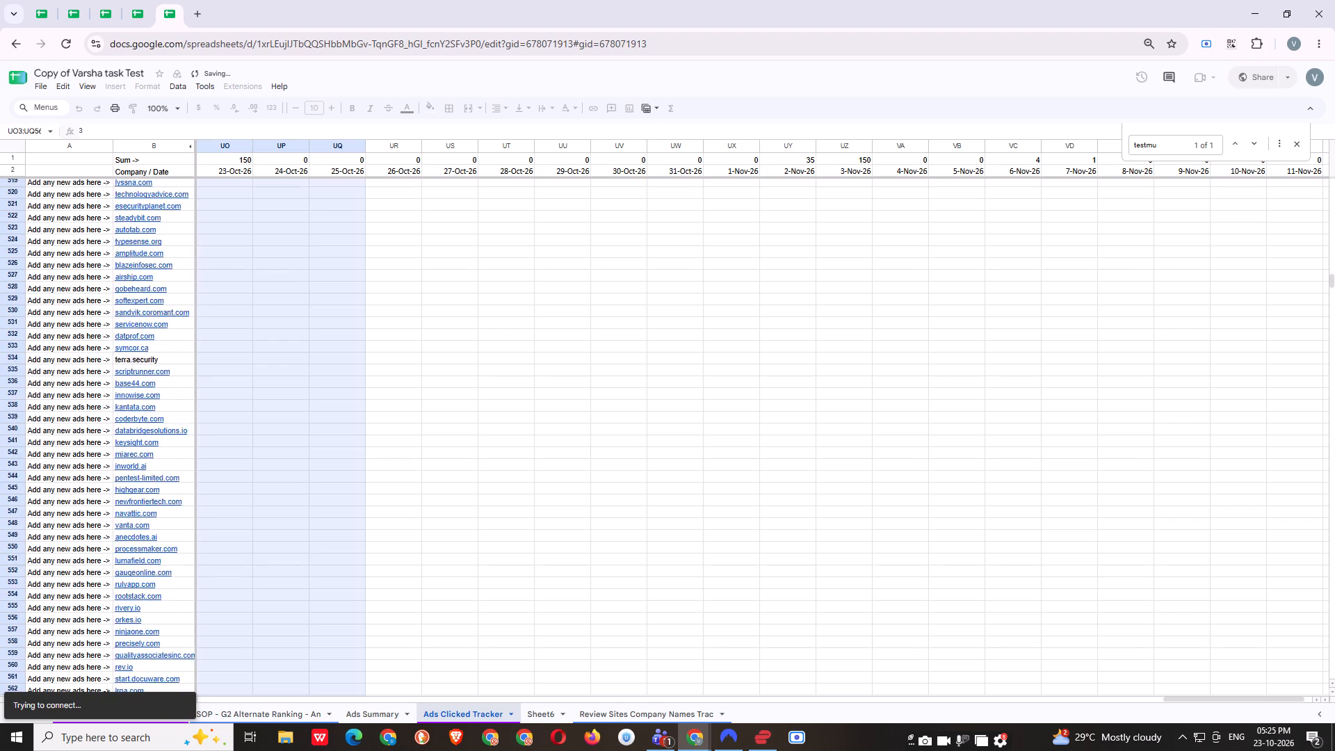
pyautogui.moveTo(334, 750); pyautogui.dragTo(200, 750)
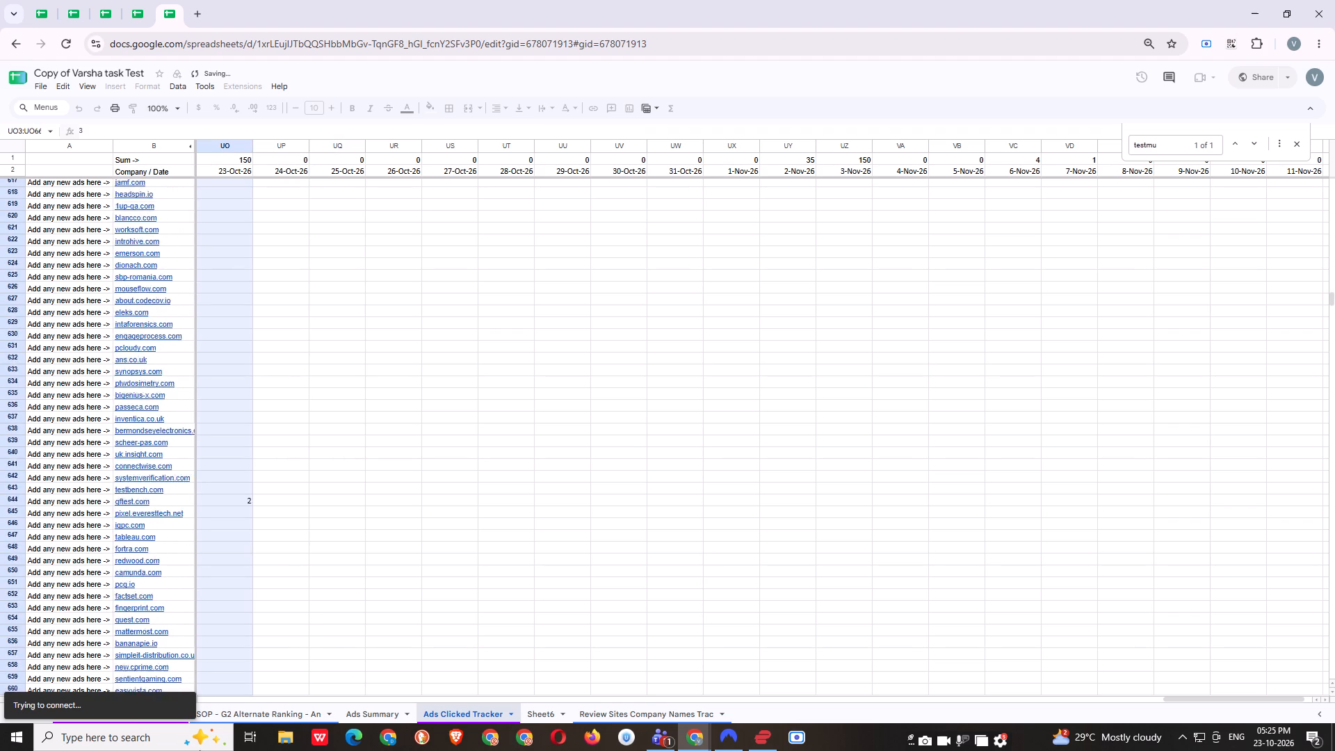
pyautogui.moveTo(200, 750); pyautogui.dragTo(416, 750)
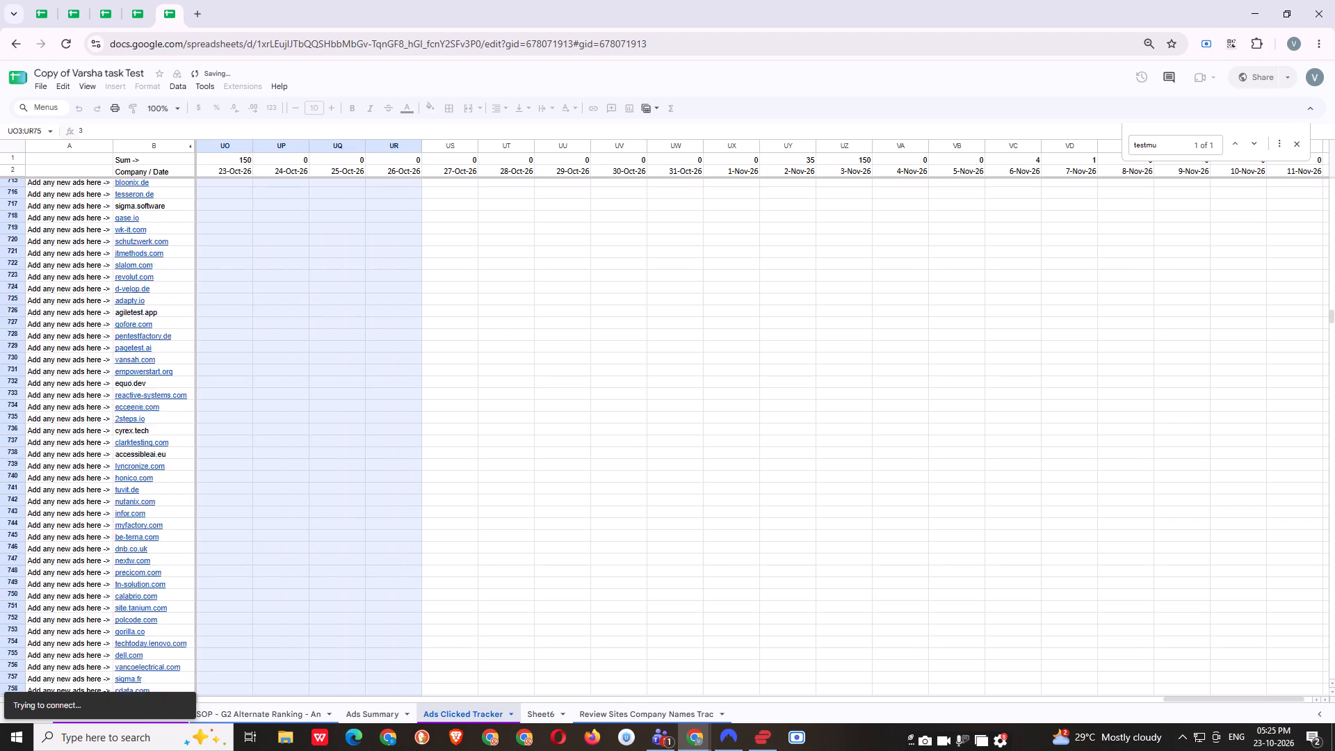
pyautogui.moveTo(416, 750); pyautogui.dragTo(322, 750)
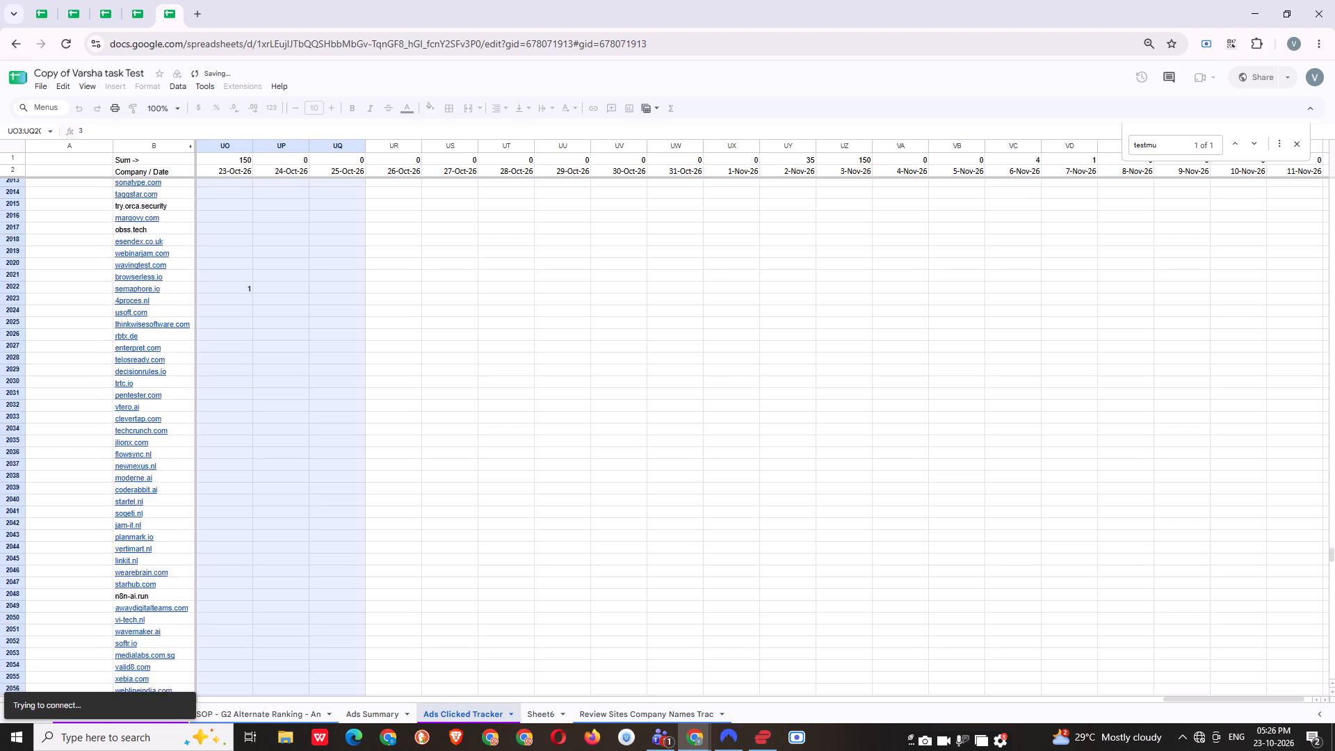
pyautogui.moveTo(322, 750); pyautogui.dragTo(335, 750)
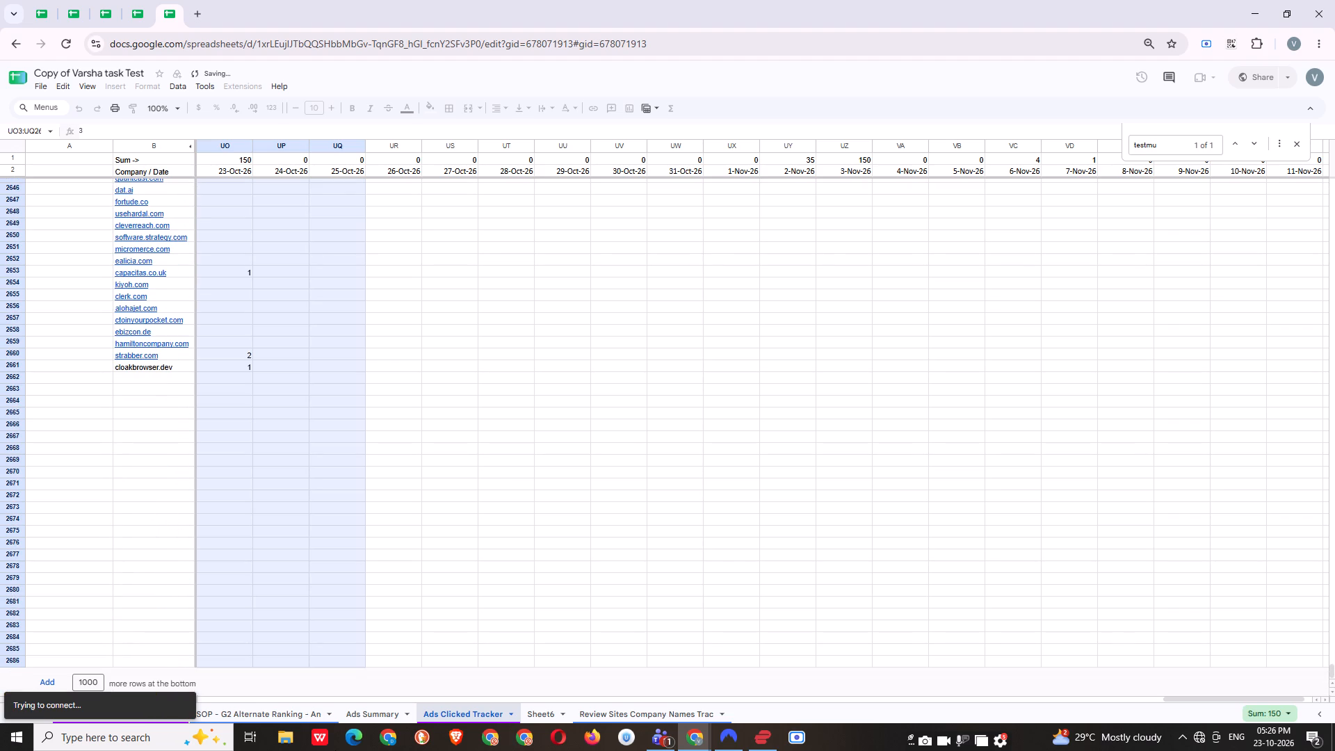
pyautogui.moveTo(335, 750); pyautogui.dragTo(236, 580)
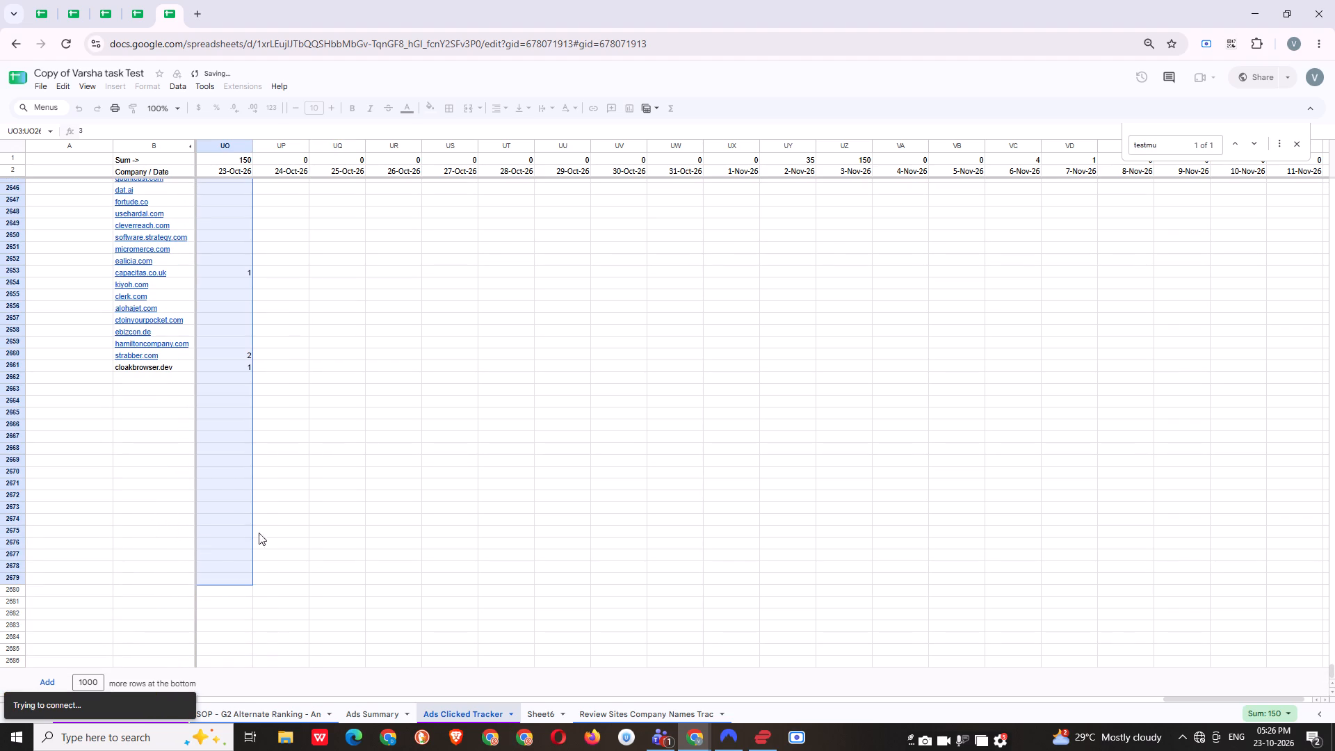
pyautogui.rightClick(225, 486)
pyautogui.click(254, 502)
pyautogui.rightClick(234, 483)
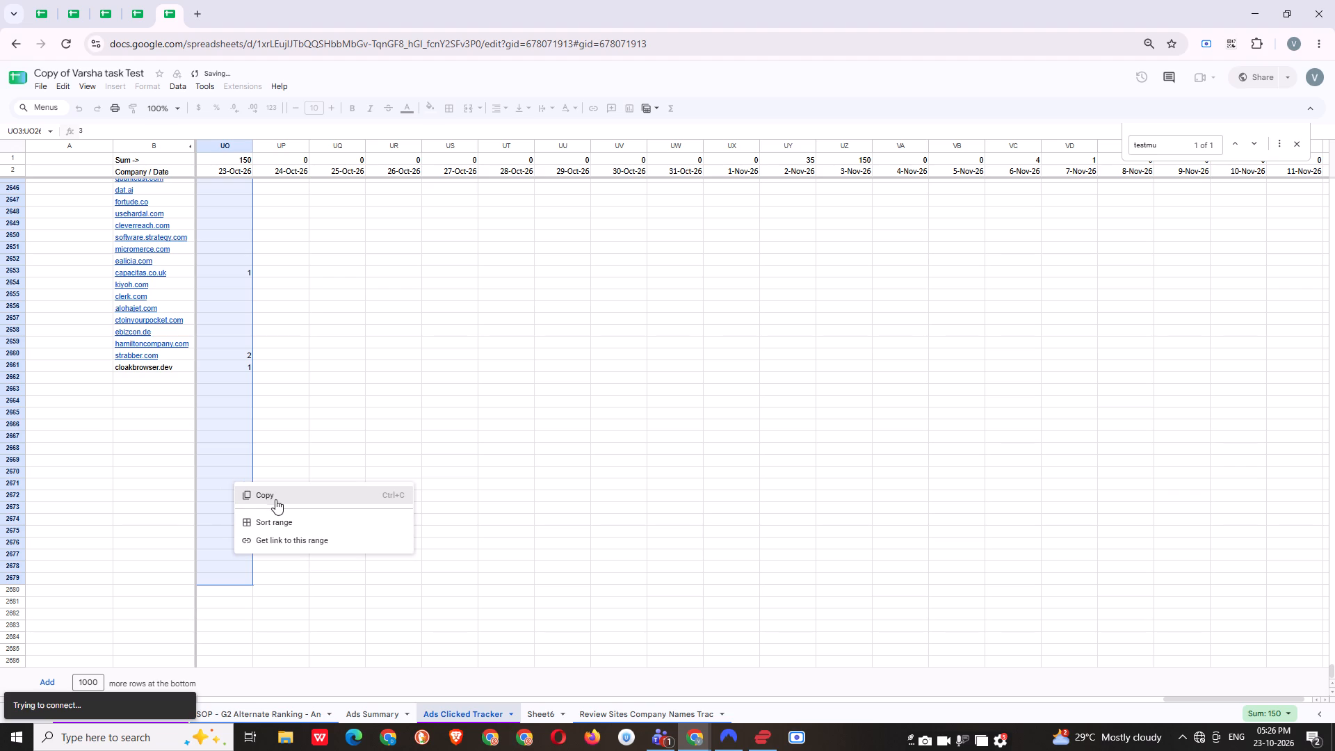
pyautogui.click(280, 500)
# Switch to NordVPN, cancel the pending London, United Kingdom connection and minimise its window.
pyautogui.click(736, 732)
pyautogui.click(567, 350)
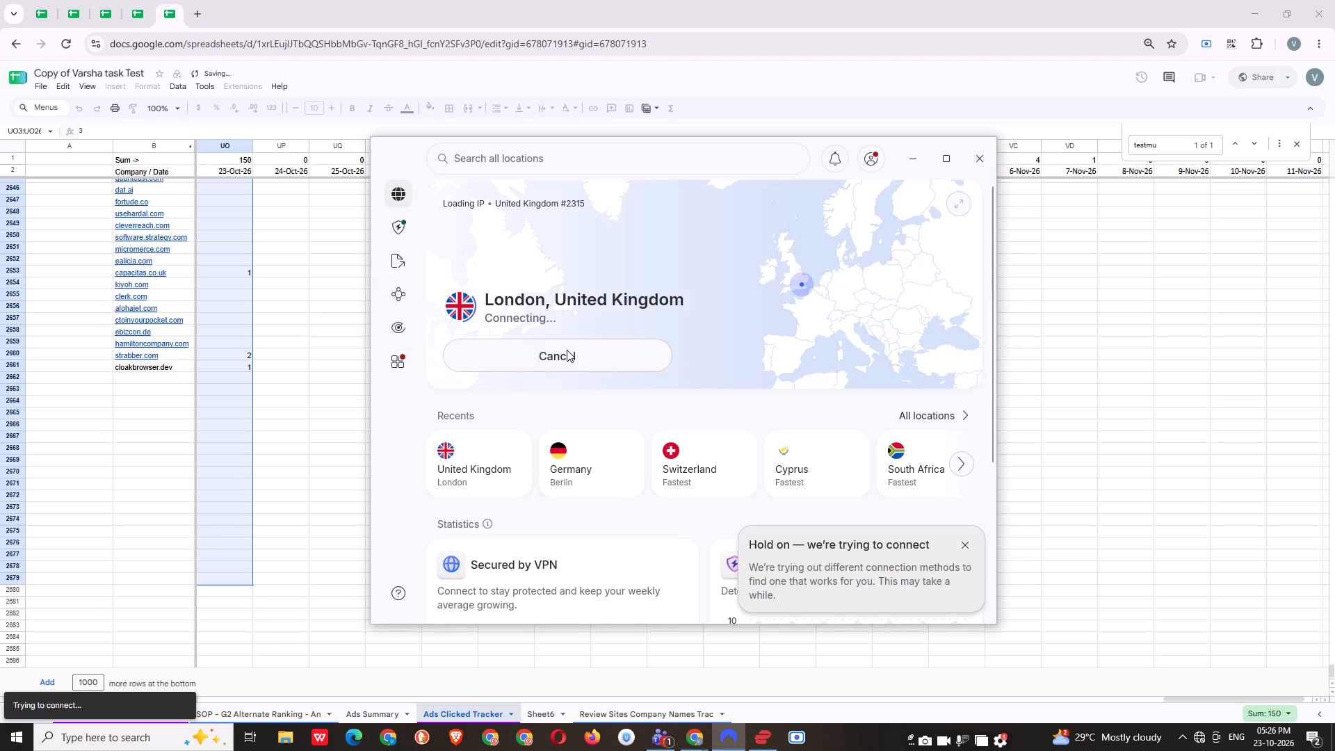
pyautogui.click(962, 548)
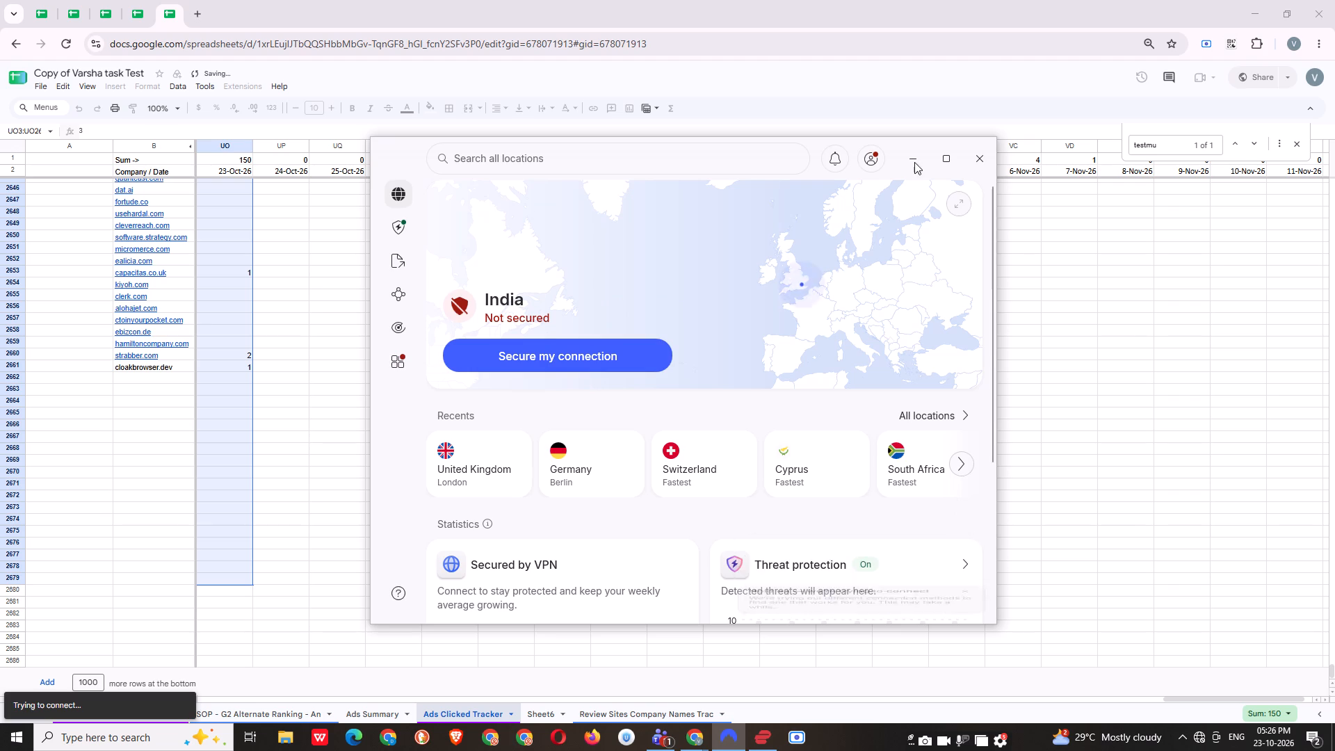
pyautogui.click(909, 159)
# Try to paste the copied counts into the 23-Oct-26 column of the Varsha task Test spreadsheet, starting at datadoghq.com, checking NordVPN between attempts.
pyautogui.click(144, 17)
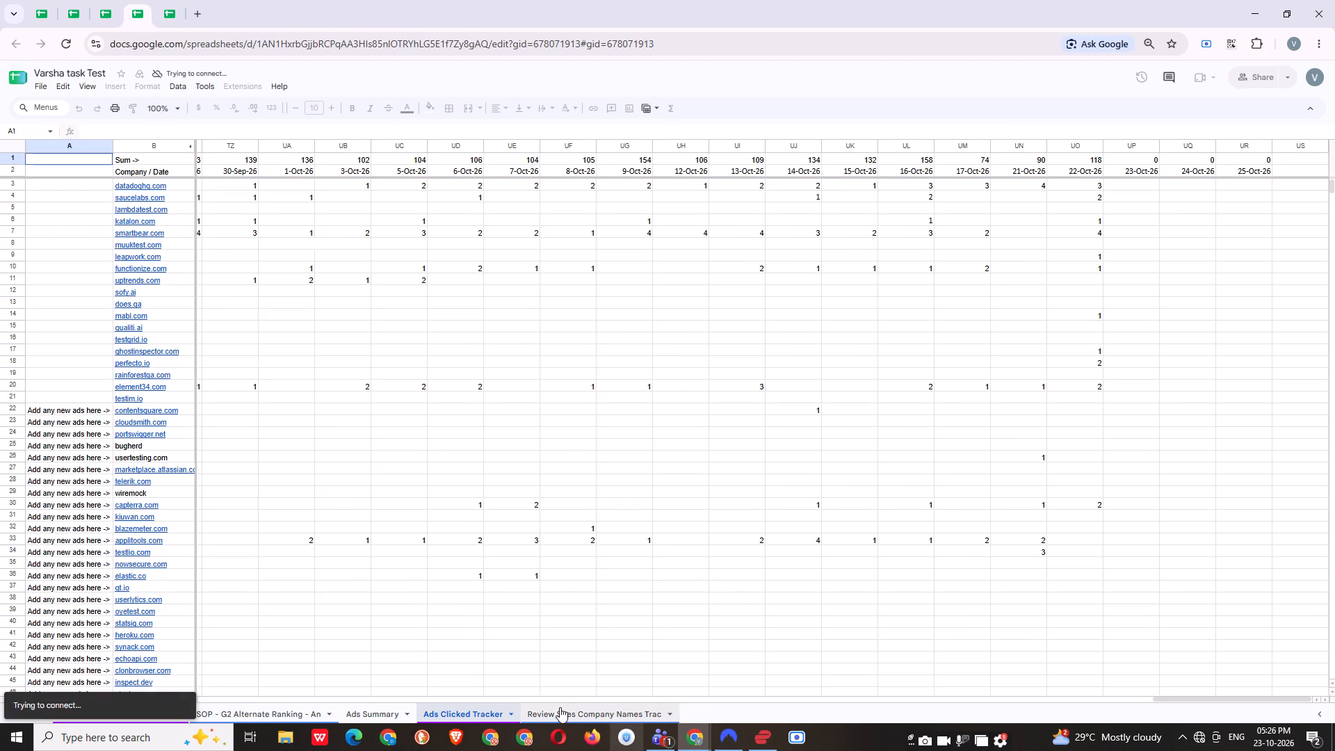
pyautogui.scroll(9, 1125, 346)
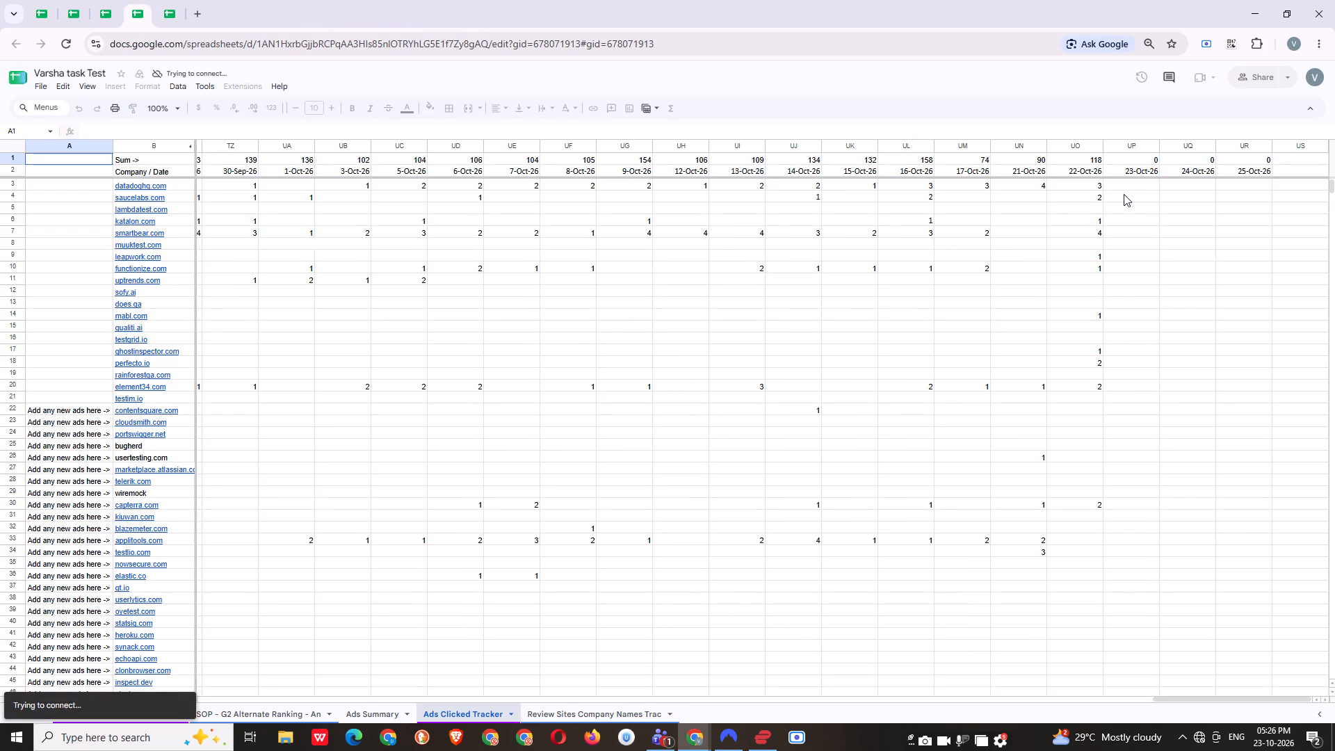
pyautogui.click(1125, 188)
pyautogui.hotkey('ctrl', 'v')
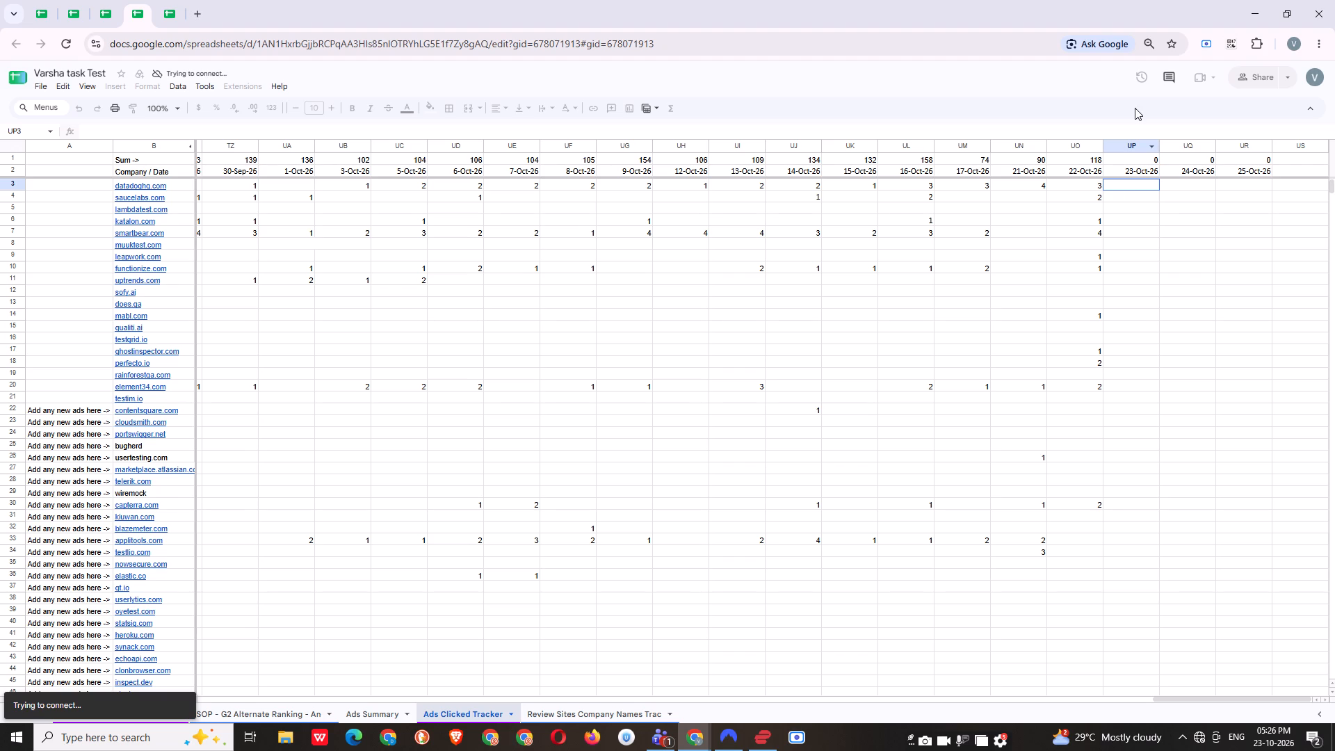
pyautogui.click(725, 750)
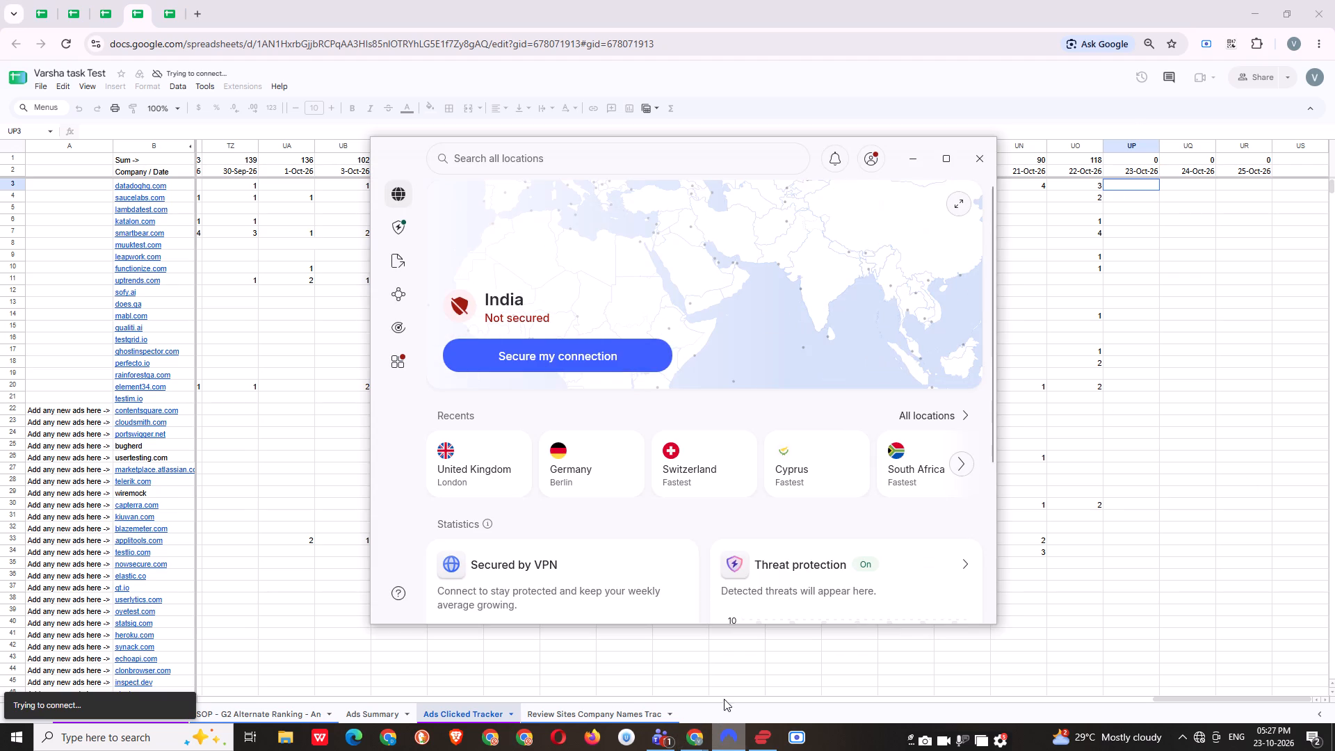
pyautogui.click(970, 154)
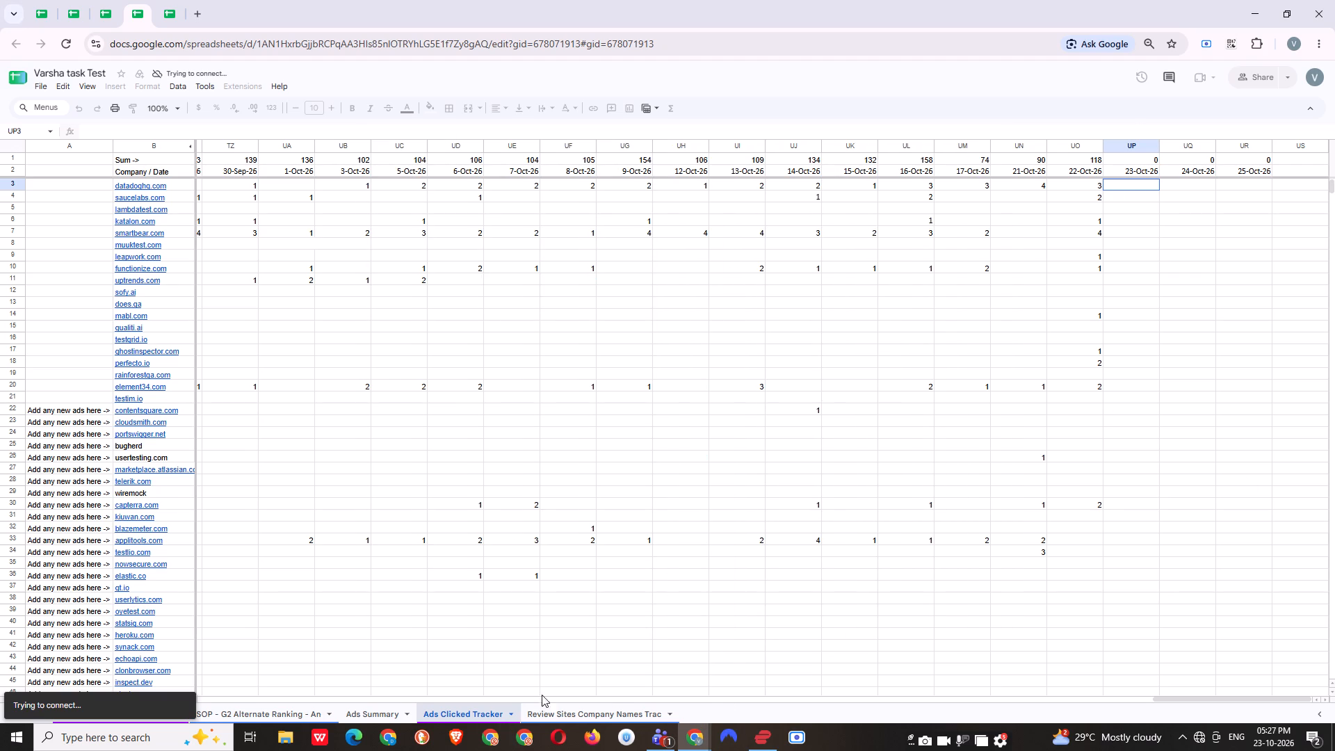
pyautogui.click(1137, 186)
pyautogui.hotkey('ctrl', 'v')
# Switch to ExpressVPN to check its connection status.
pyautogui.click(767, 736)
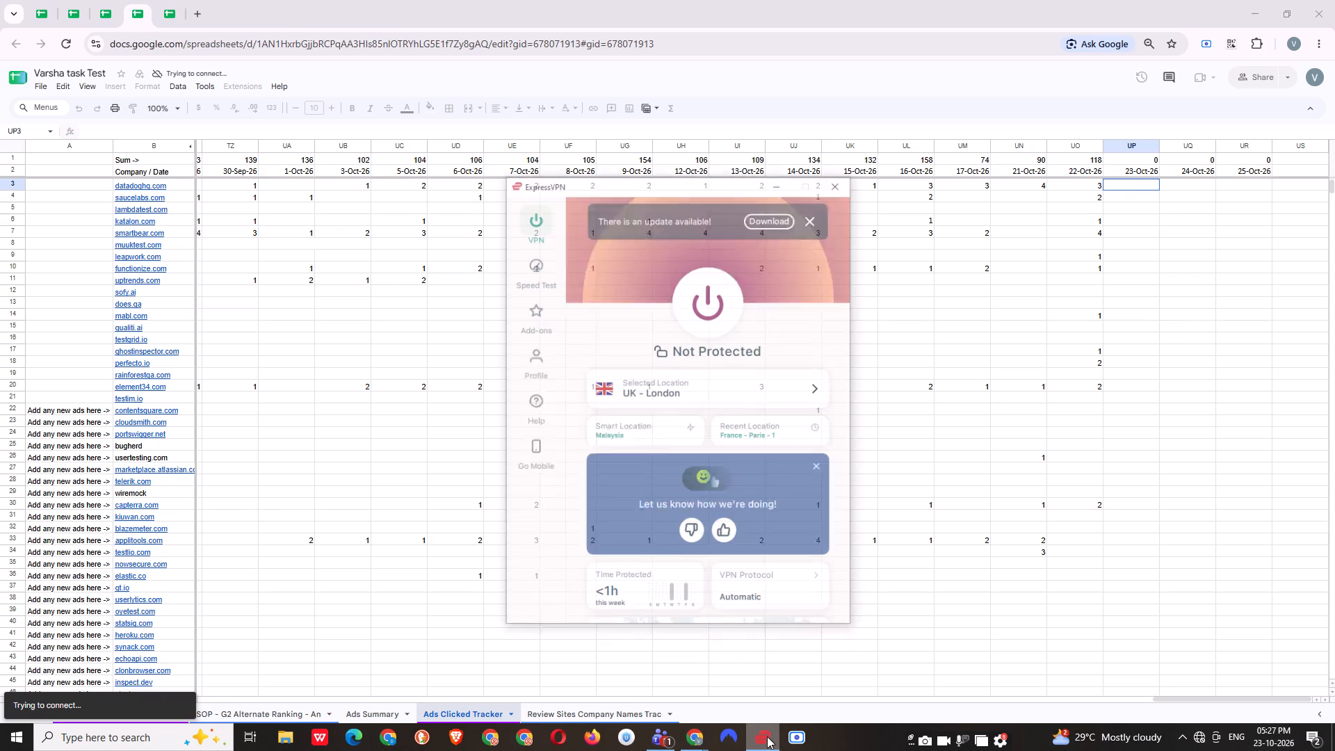
pyautogui.click(844, 129)
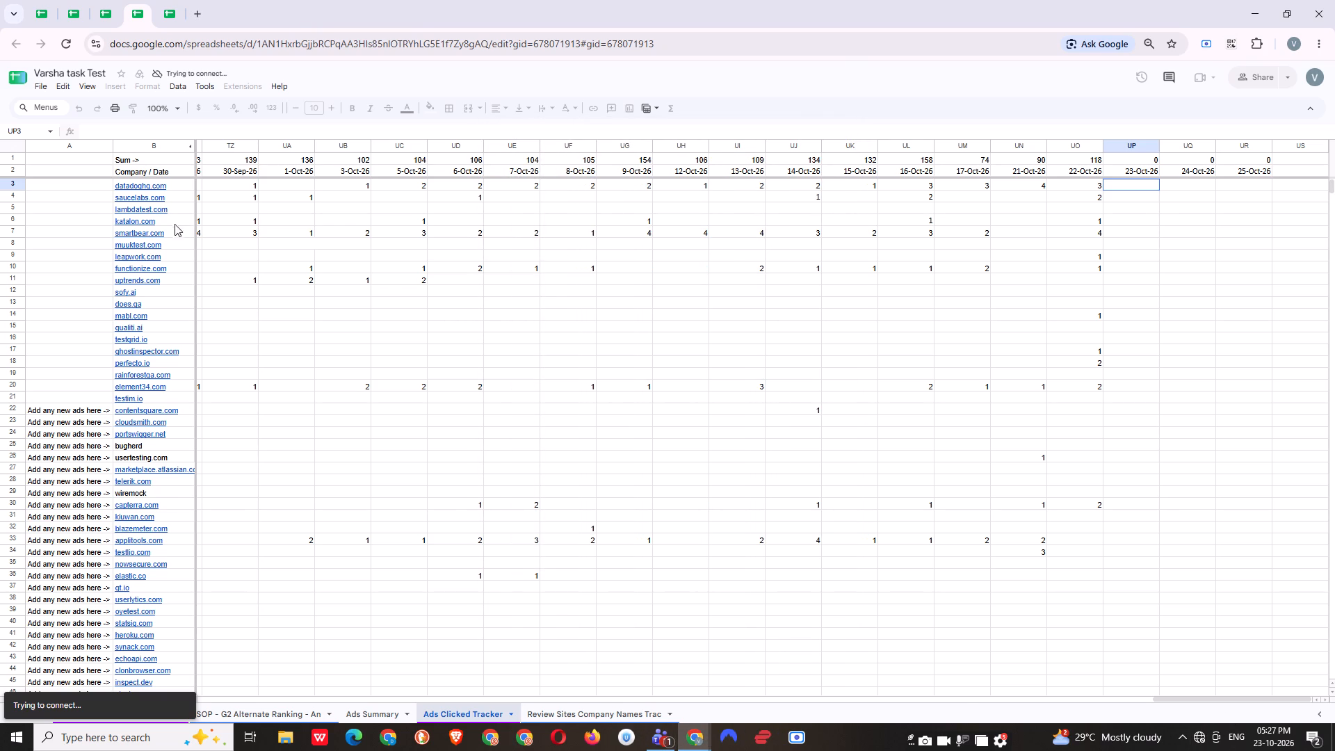
# Reload the Varsha task Test spreadsheet.
pyautogui.click(63, 46)
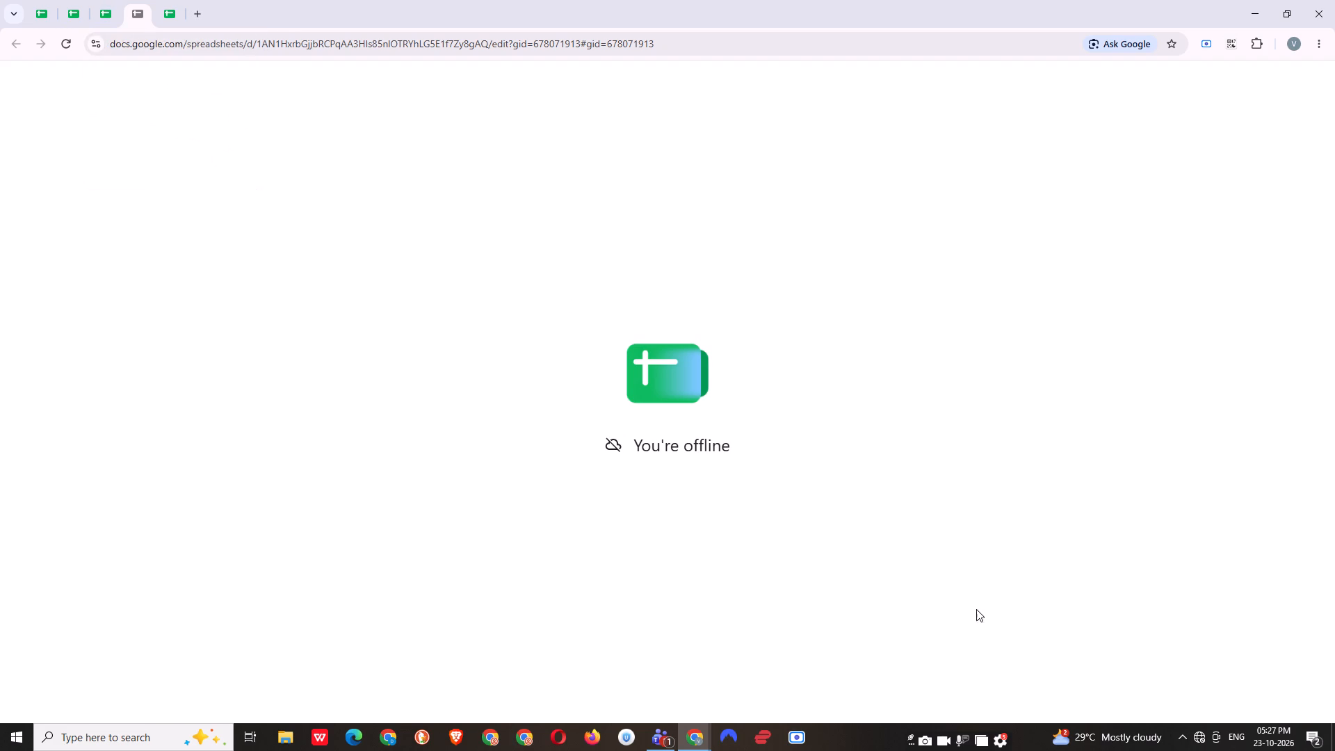
# Check the computer's network status and the NordVPN connection status, closing the NordVPN window again.
pyautogui.click(1198, 740)
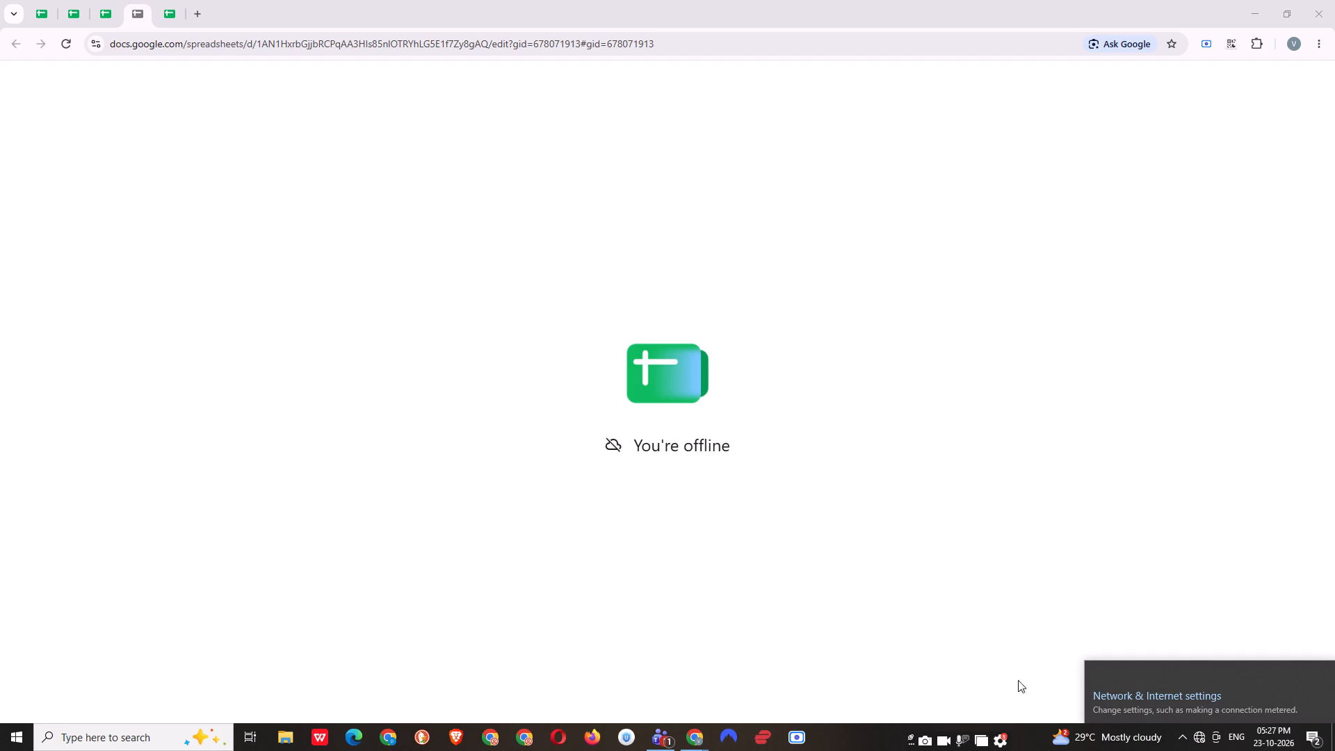
pyautogui.click(1016, 634)
pyautogui.click(724, 739)
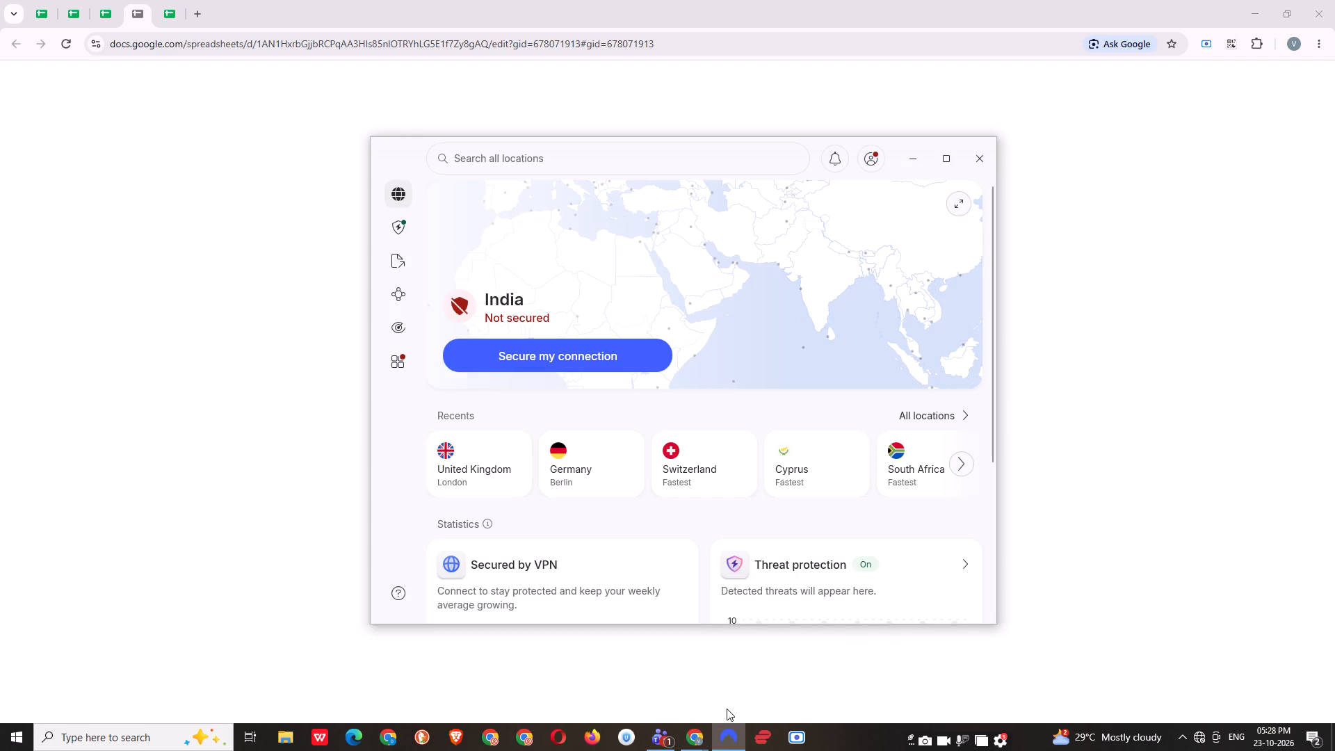
pyautogui.click(985, 164)
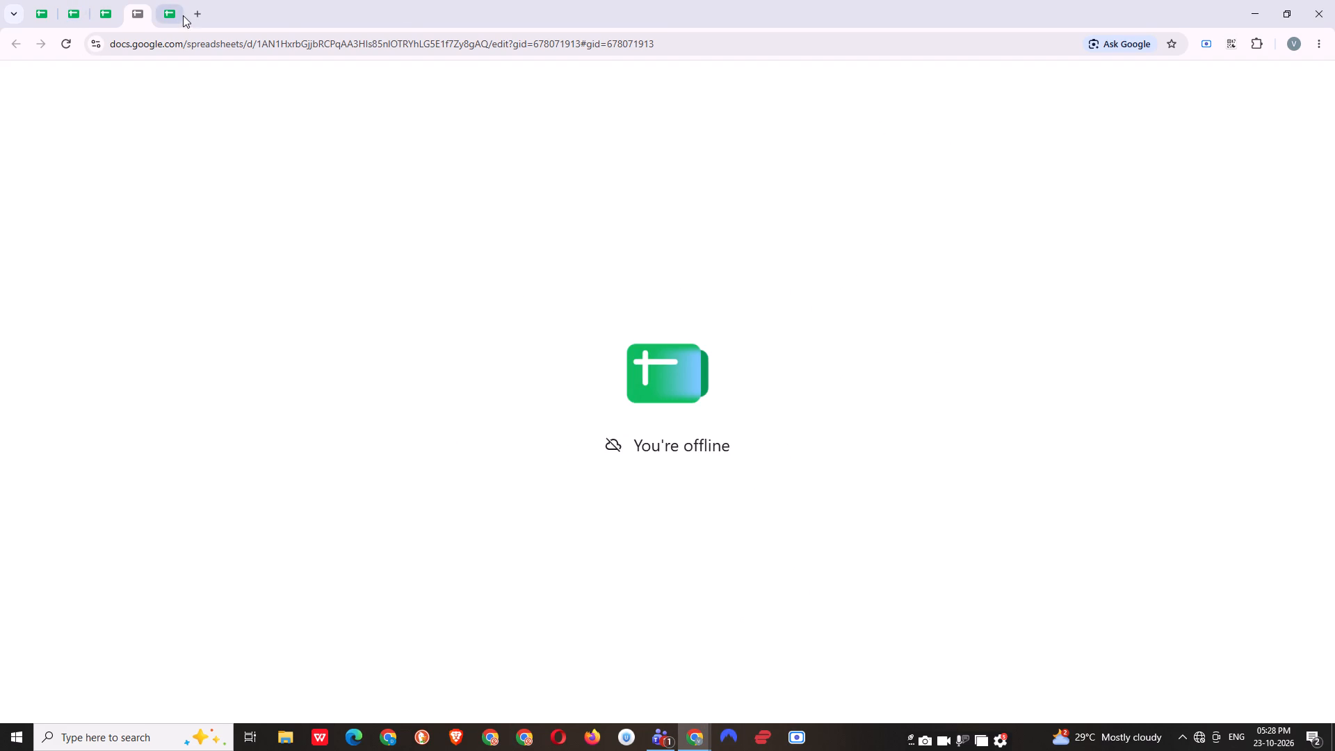
# Copy the selected 23-Oct-26 counts again from the Ads Clicked Tracker sheet of Copy of Varsha task Test.
pyautogui.click(171, 15)
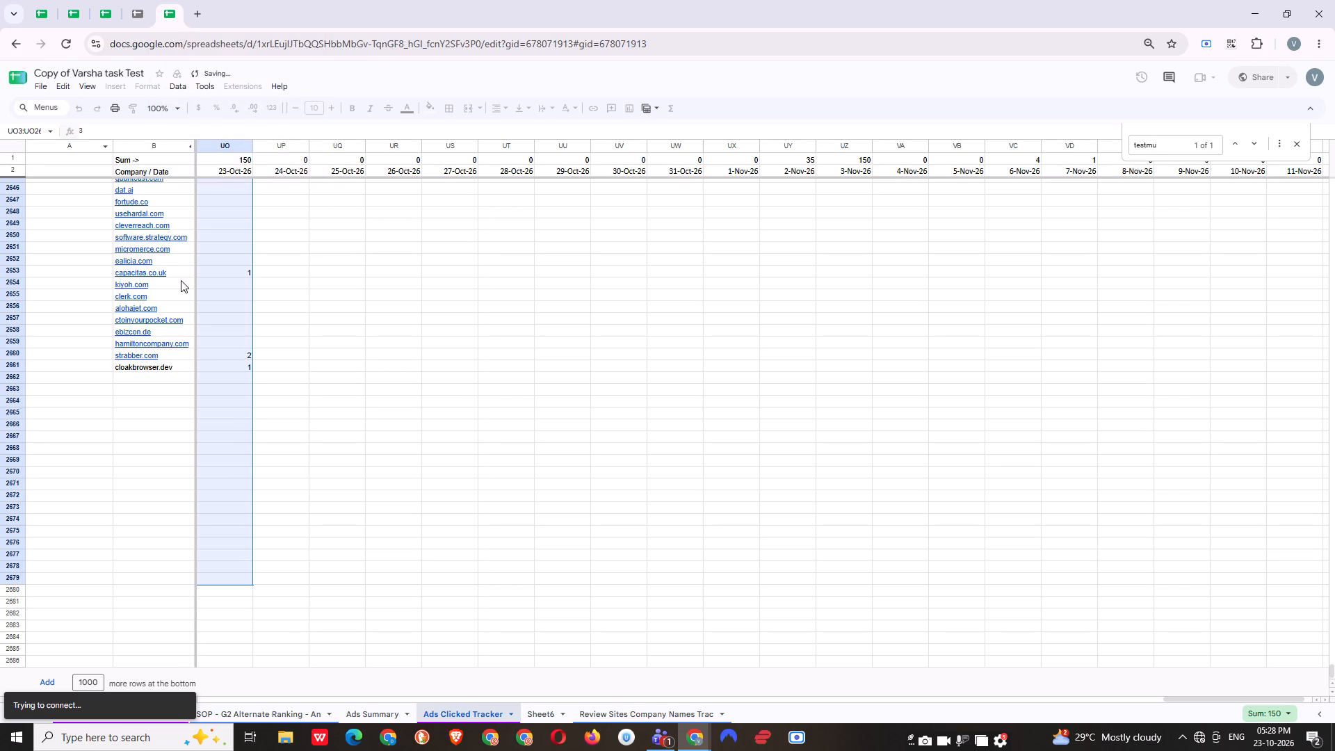
pyautogui.rightClick(236, 424)
pyautogui.click(260, 437)
# Return to the original Varsha task Test spreadsheet and reload it.
pyautogui.click(133, 9)
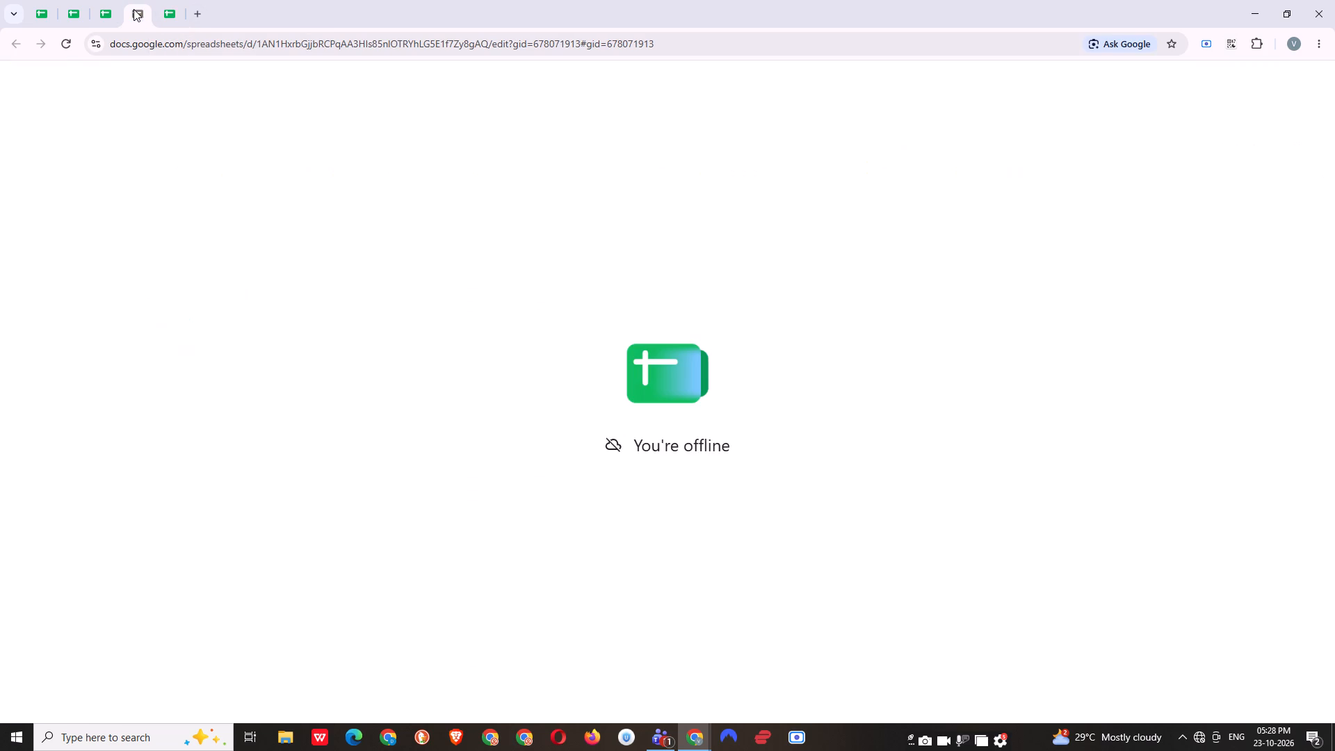
pyautogui.click(68, 39)
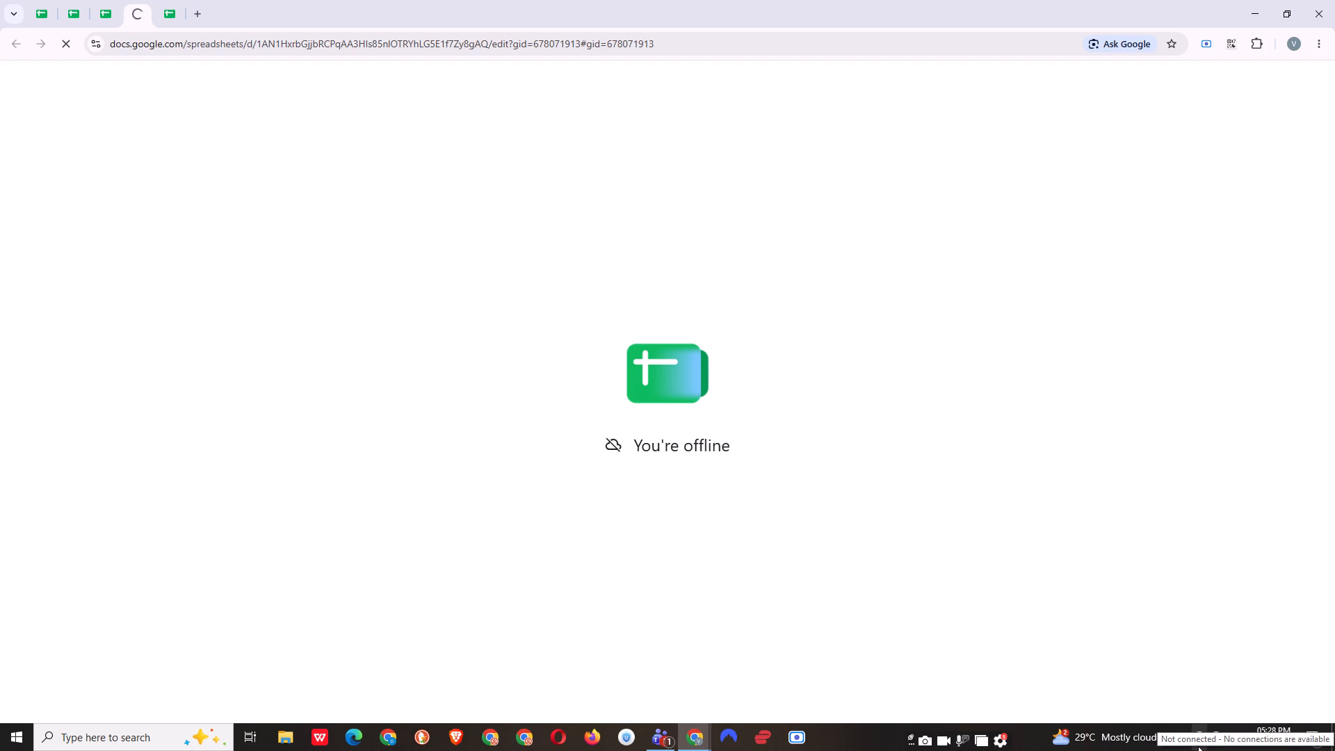
# Check the connection status in Urban VPN and in NordVPN, closing each window after viewing it.
pyautogui.doubleClick(629, 738)
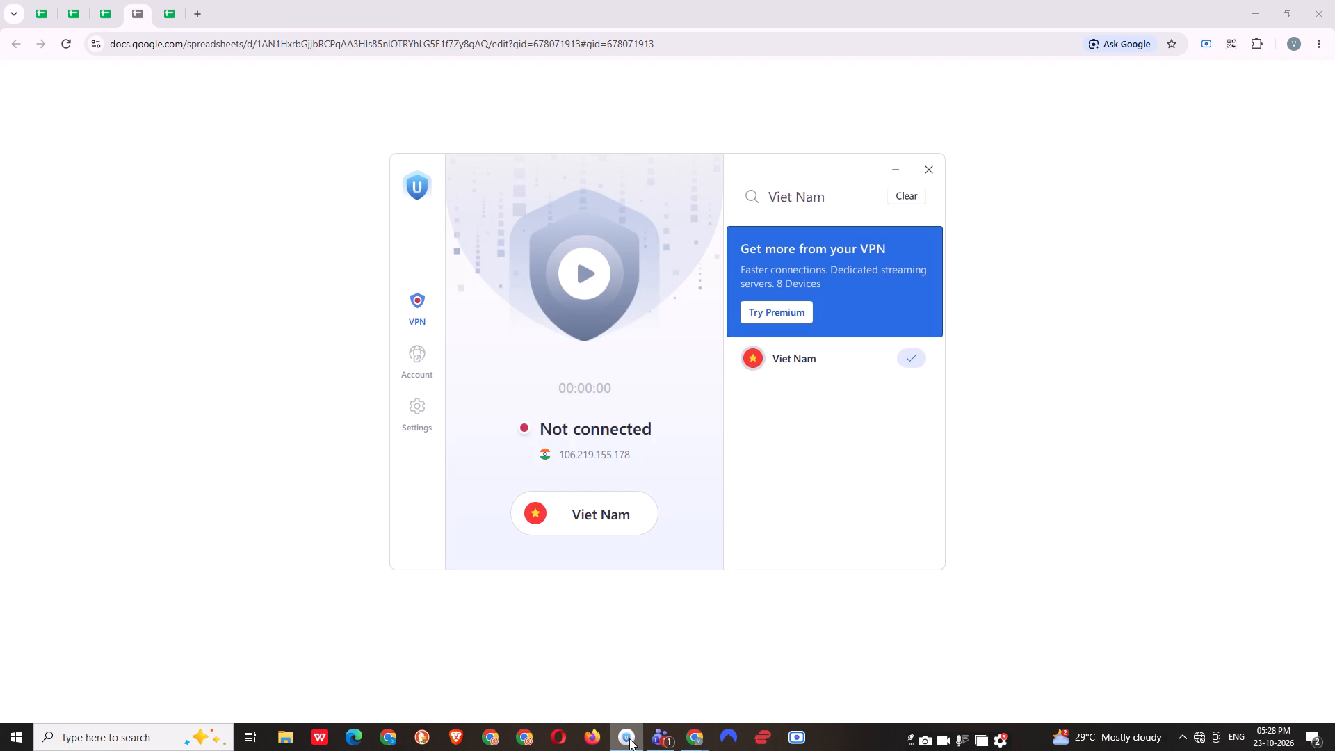
pyautogui.click(937, 170)
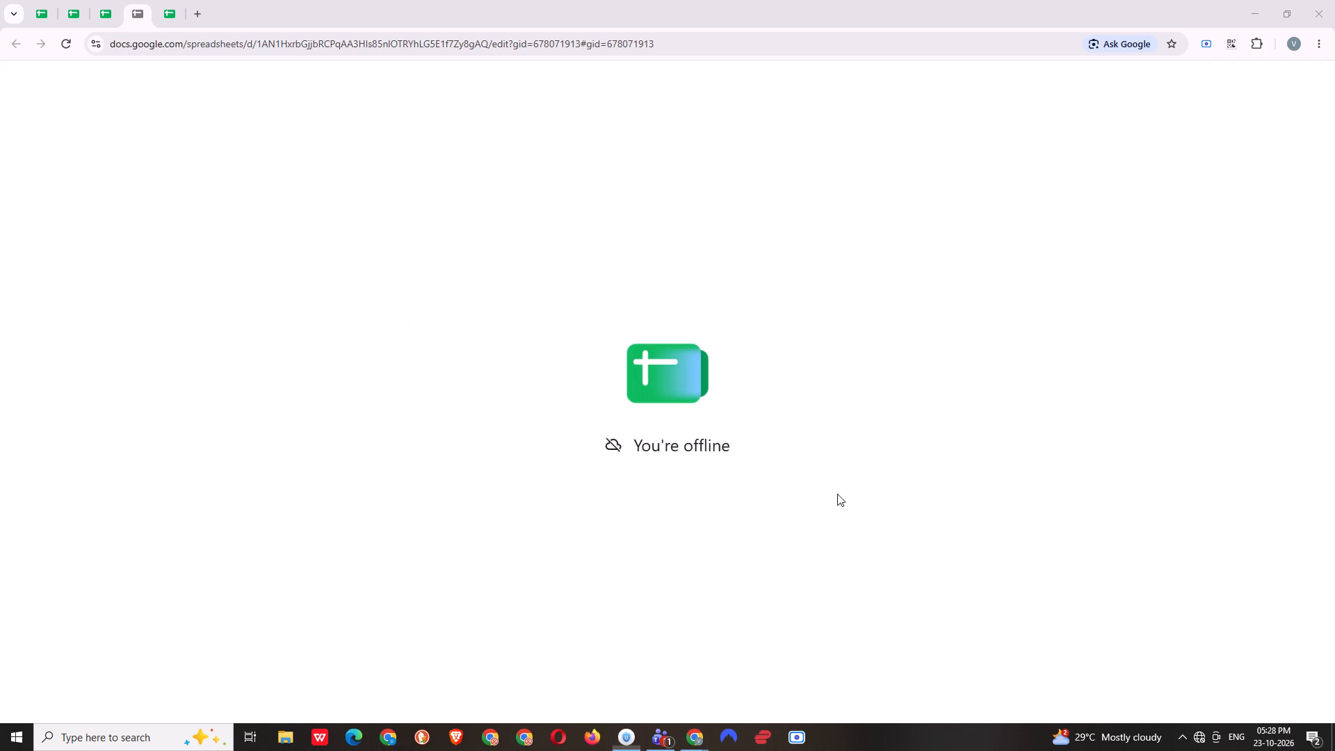
pyautogui.doubleClick(724, 739)
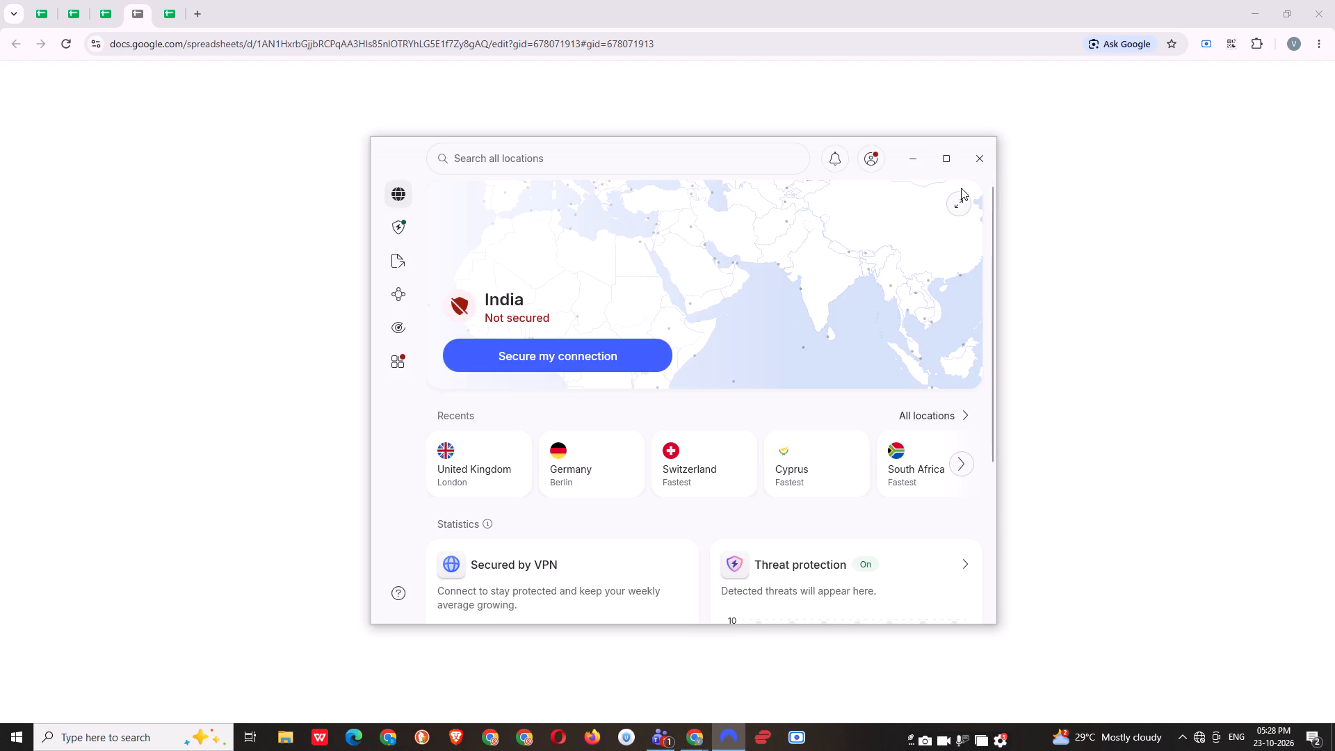
pyautogui.click(980, 159)
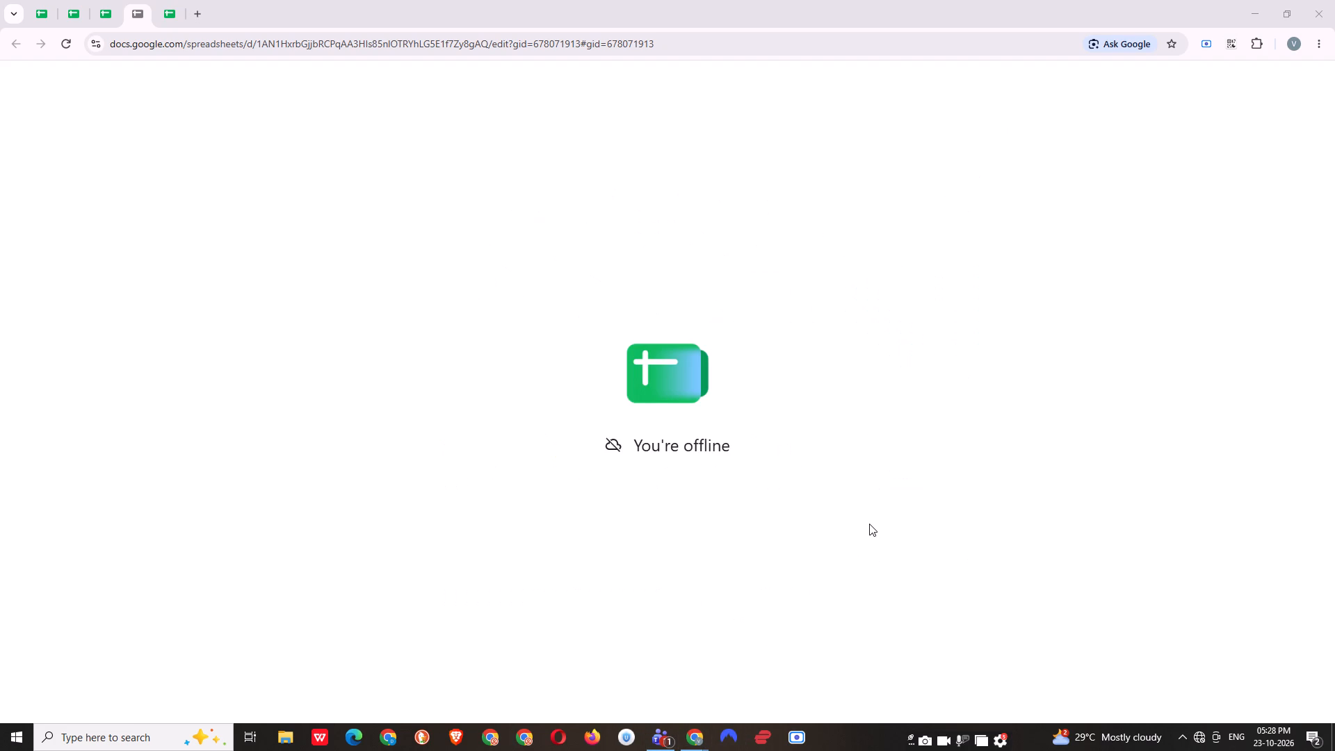
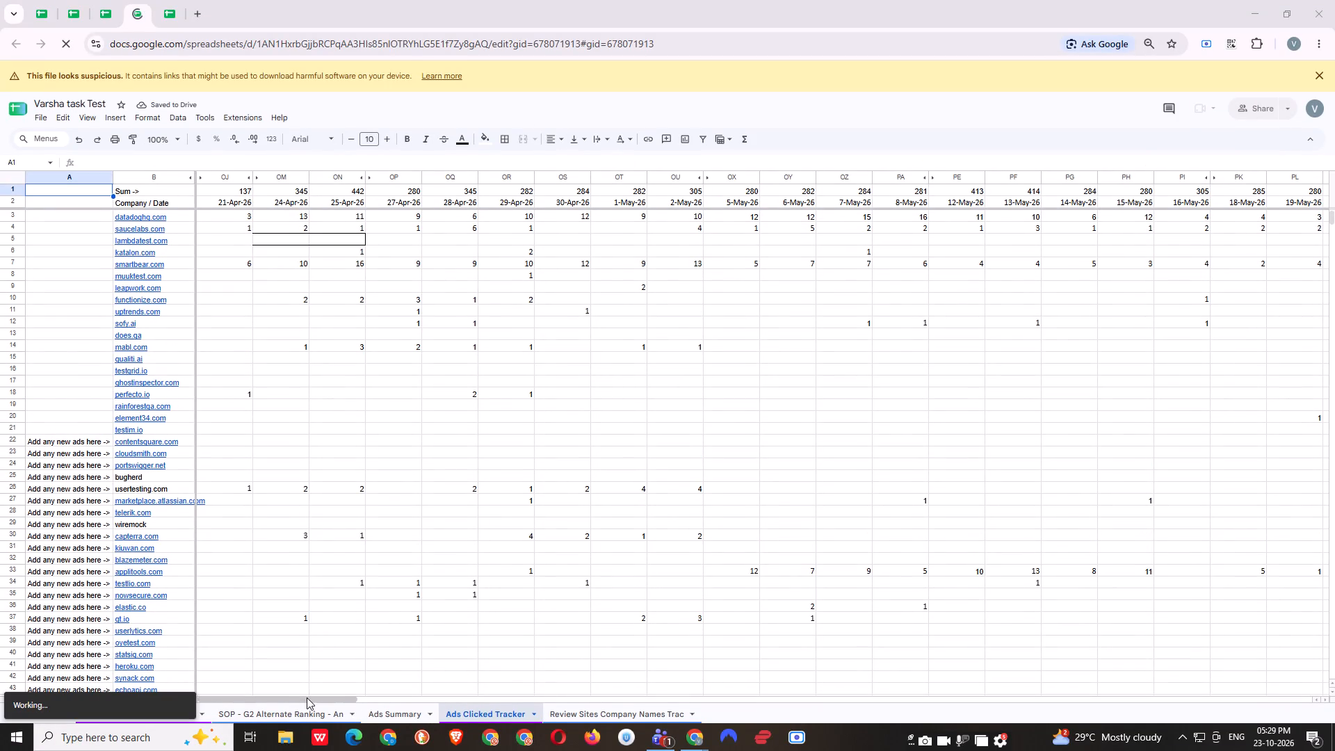
# Paste the copied counts into the 23-Oct-26 column from the datadoghq.com row down, dismissing the suspicious-file banner.
pyautogui.moveTo(309, 697); pyautogui.dragTo(572, 705)
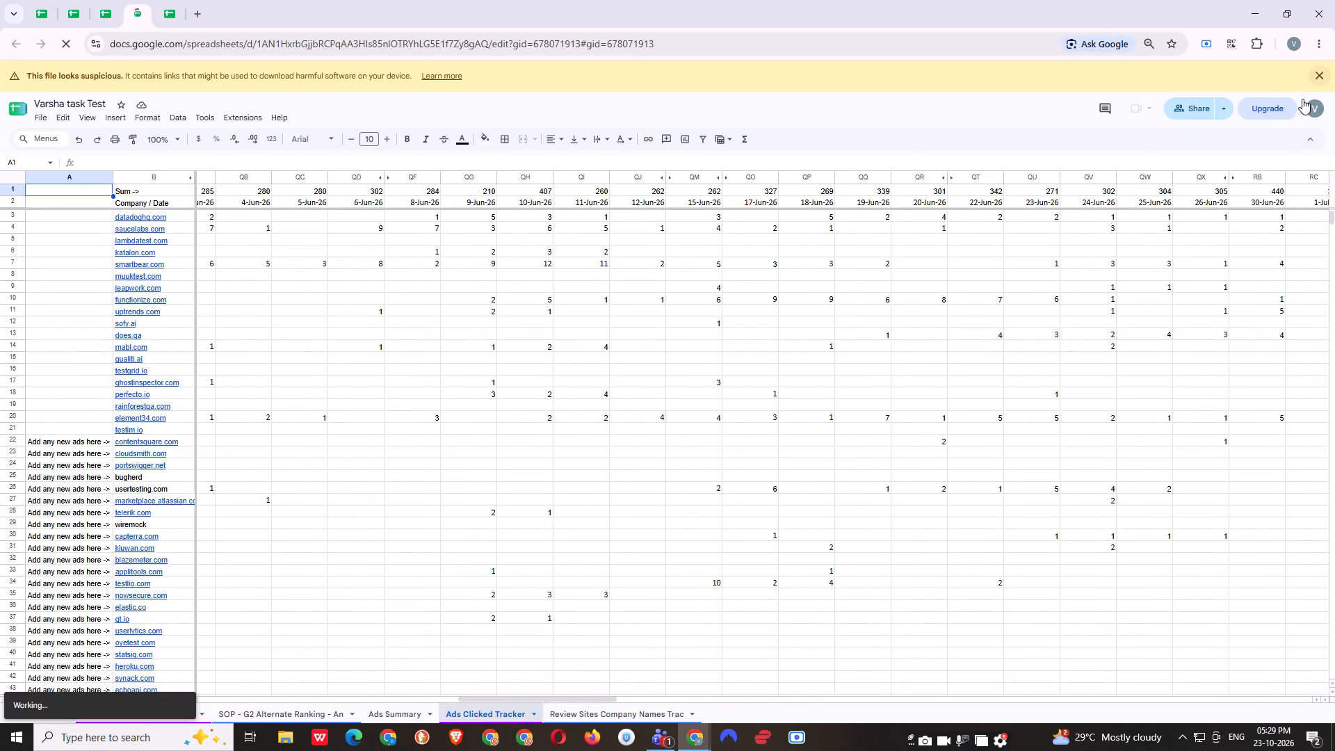
pyautogui.click(1315, 74)
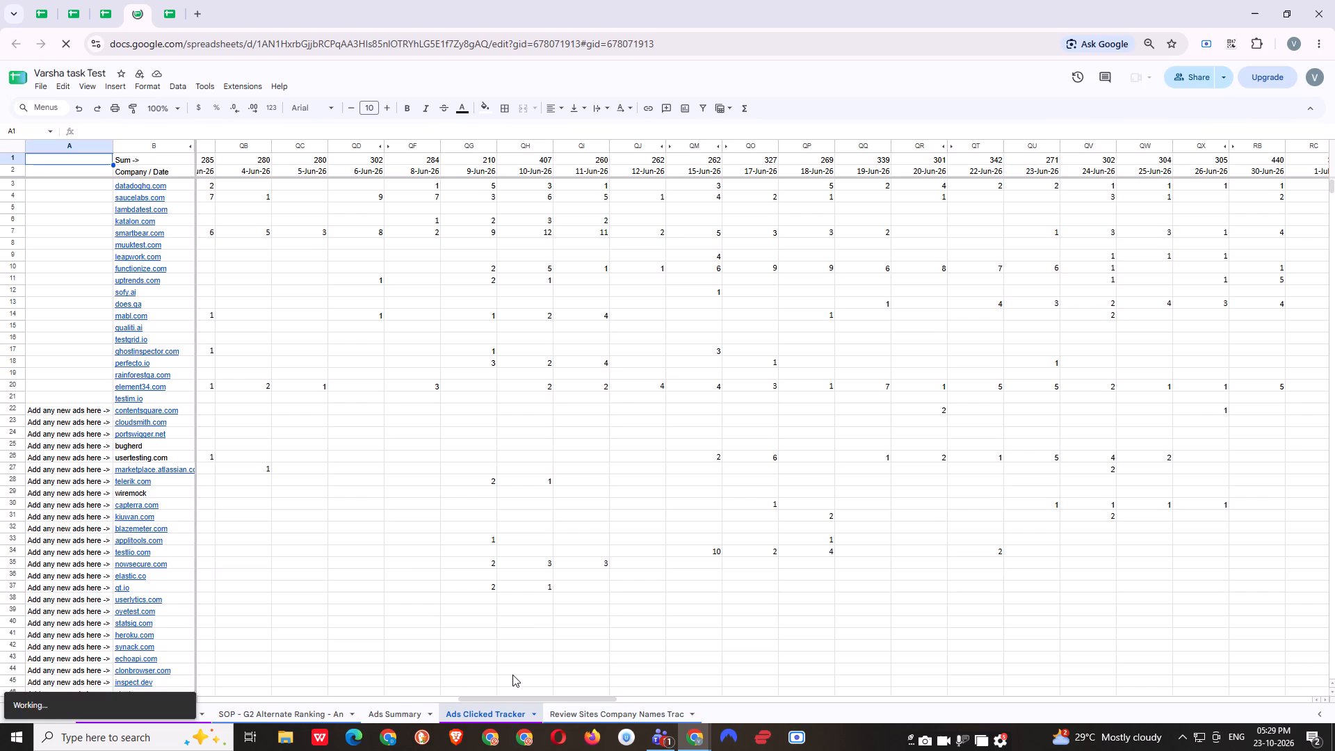
pyautogui.moveTo(508, 700); pyautogui.dragTo(1263, 750)
pyautogui.scroll(4, 1149, 376)
pyautogui.click(1133, 186)
pyautogui.hotkey('ctrl', 'v')
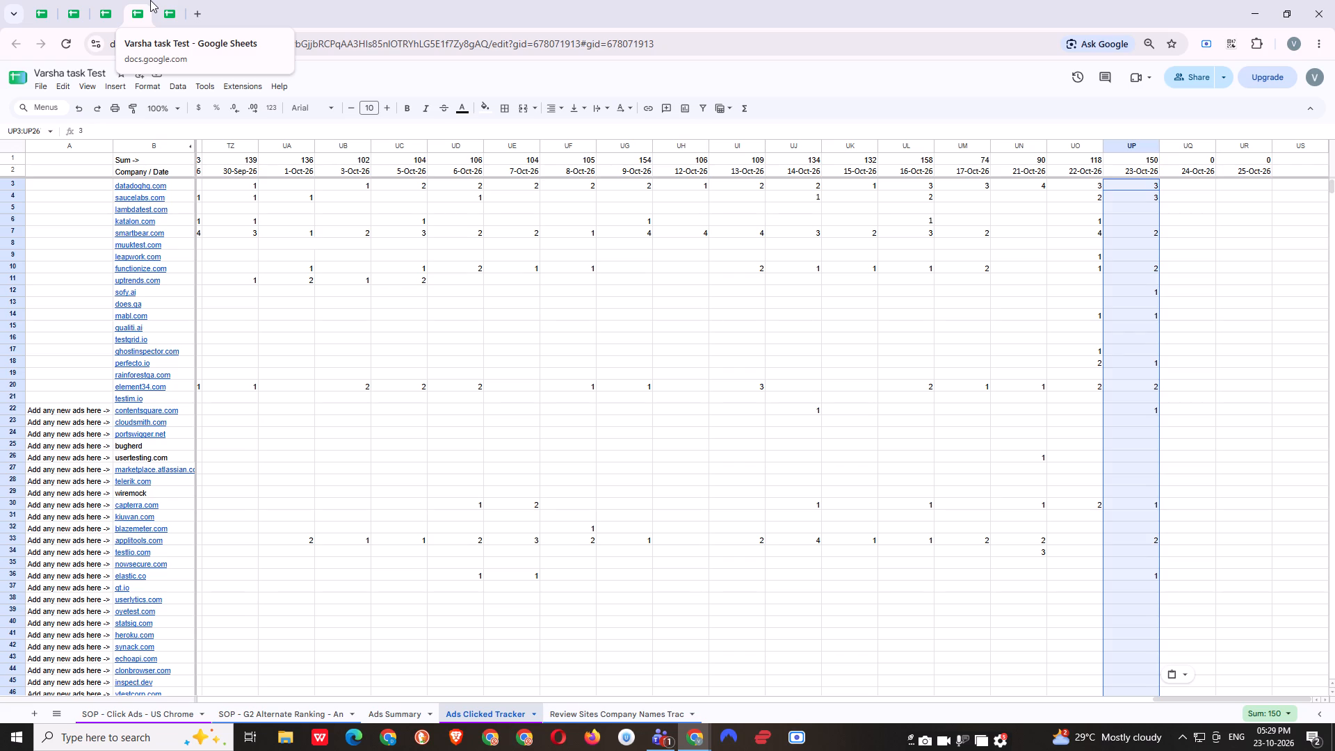
# Copy the company names strabber.com and cloakbrowser.dev from Copy of Varsha task Test into rows 2660 and 2661 of the original tracker.
pyautogui.scroll(-19, 743, 172)
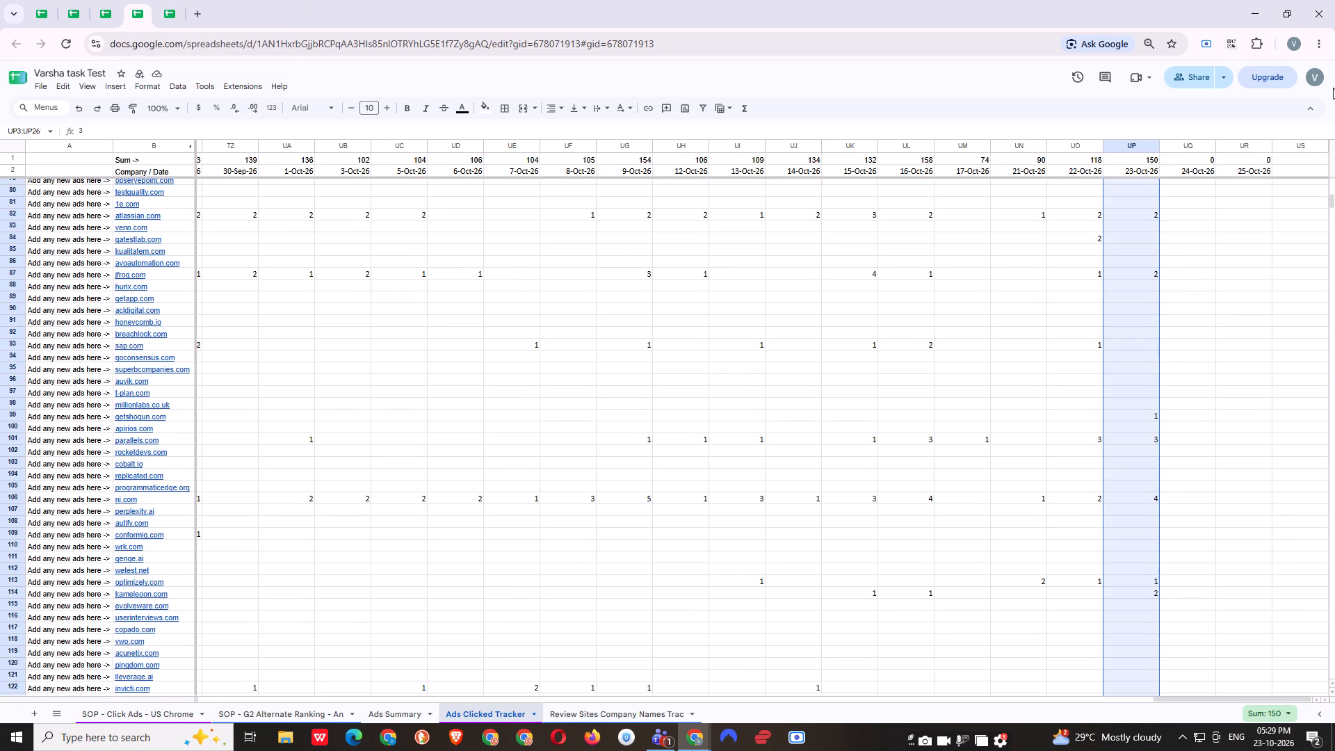
pyautogui.moveTo(1333, 202); pyautogui.dragTo(1334, 681)
pyautogui.scroll(1, 1331, 565)
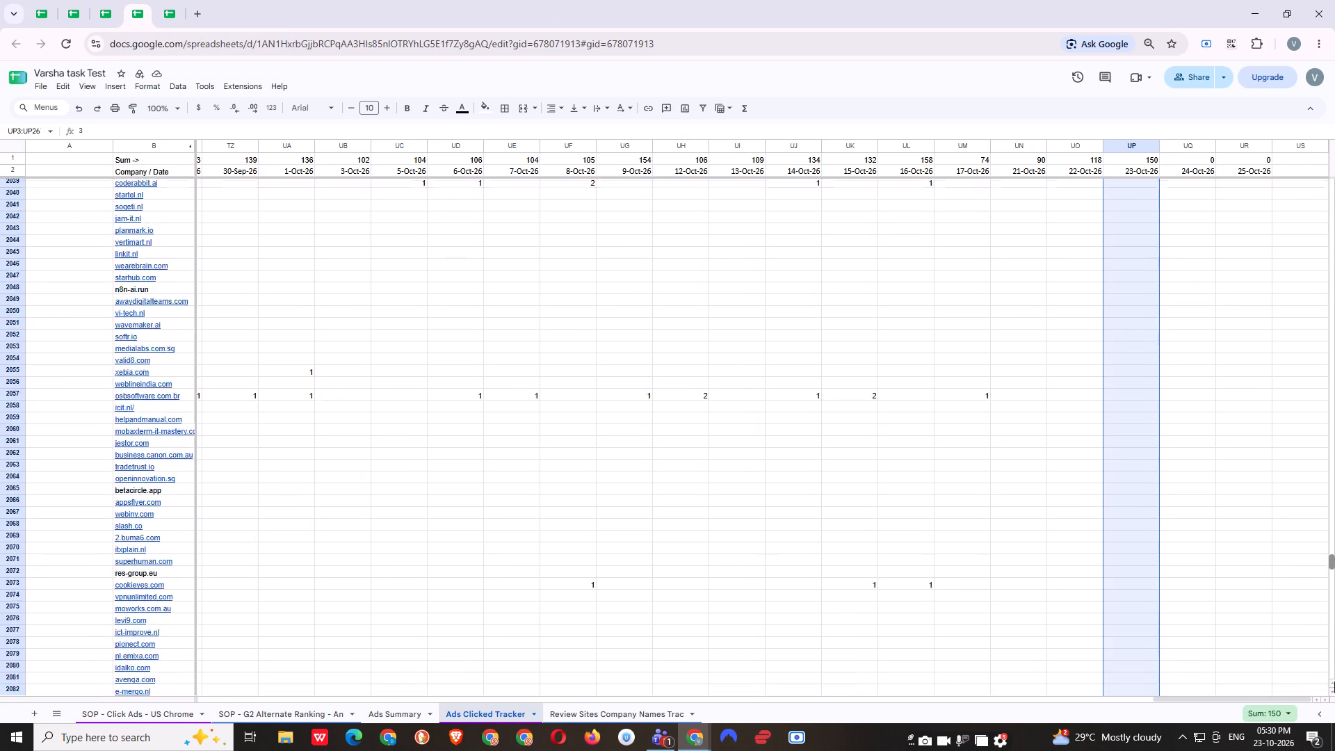
pyautogui.moveTo(1334, 681); pyautogui.dragTo(1334, 702)
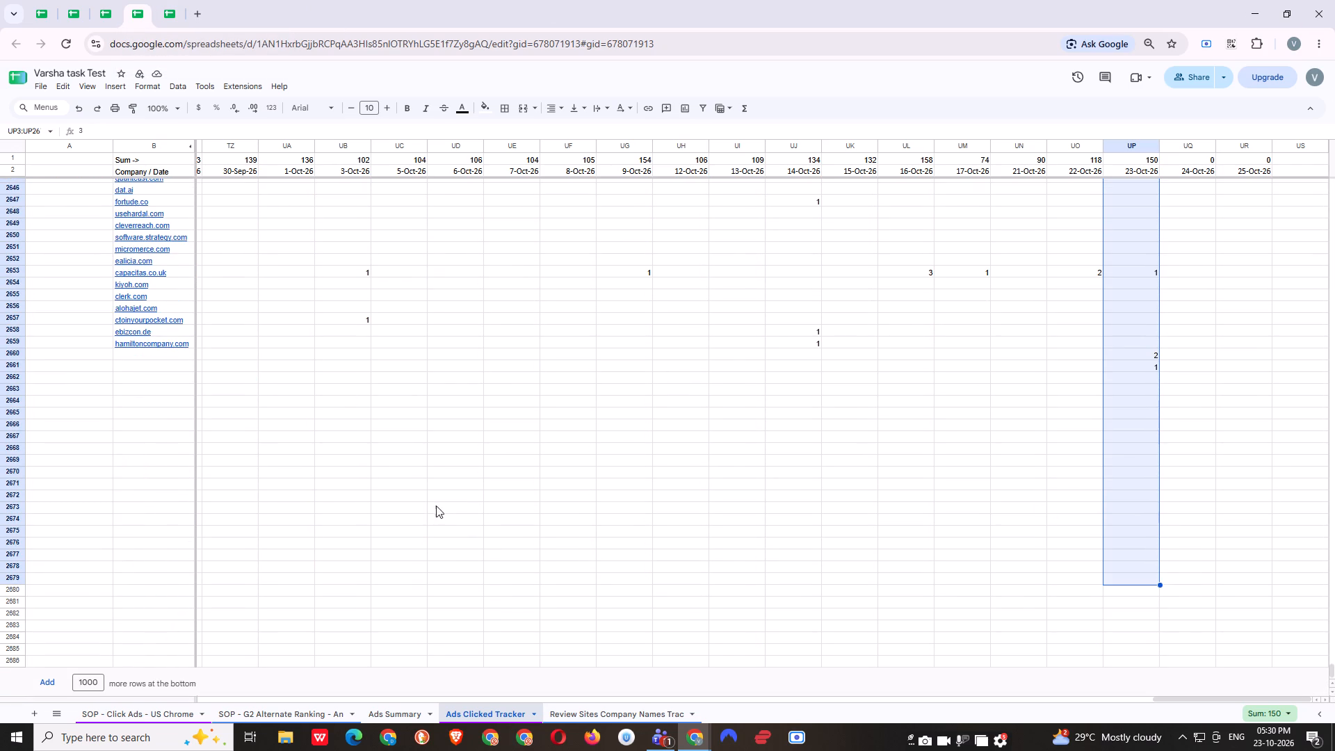
pyautogui.click(120, 357)
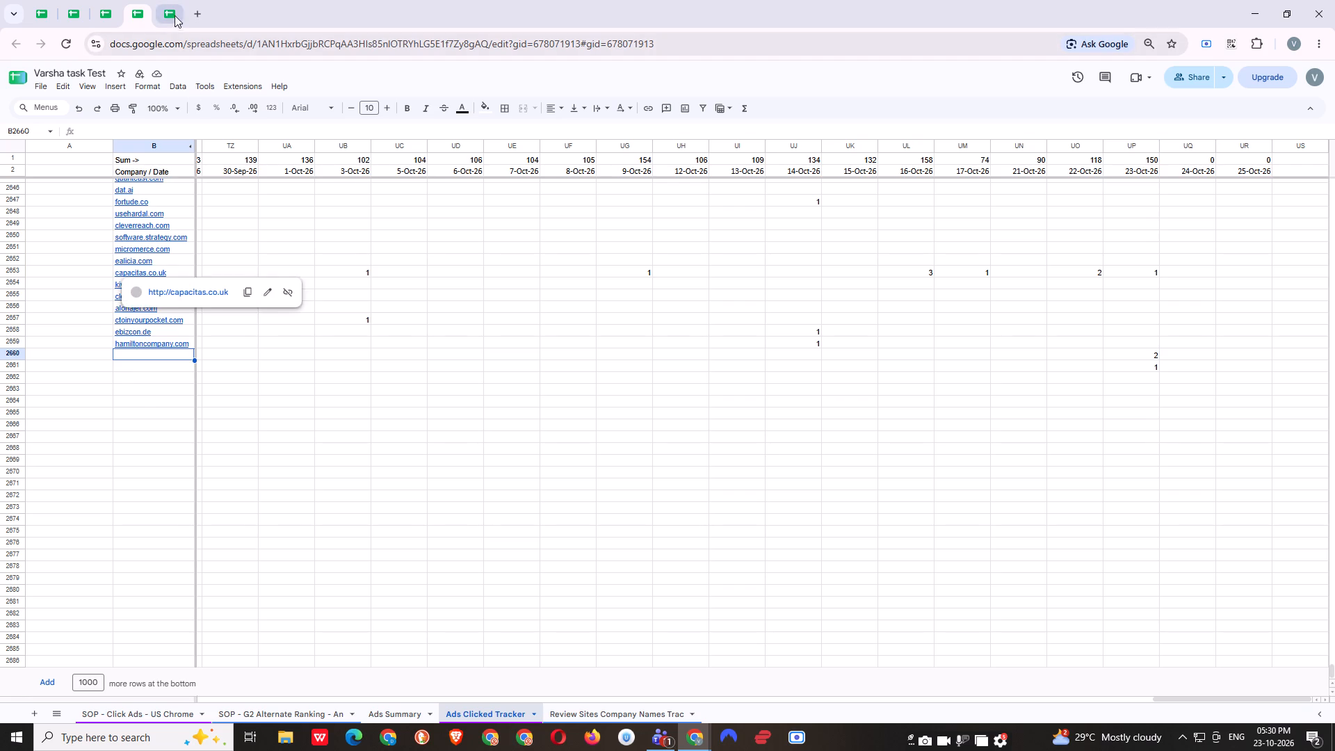
pyautogui.click(175, 12)
pyautogui.moveTo(98, 355); pyautogui.dragTo(138, 366)
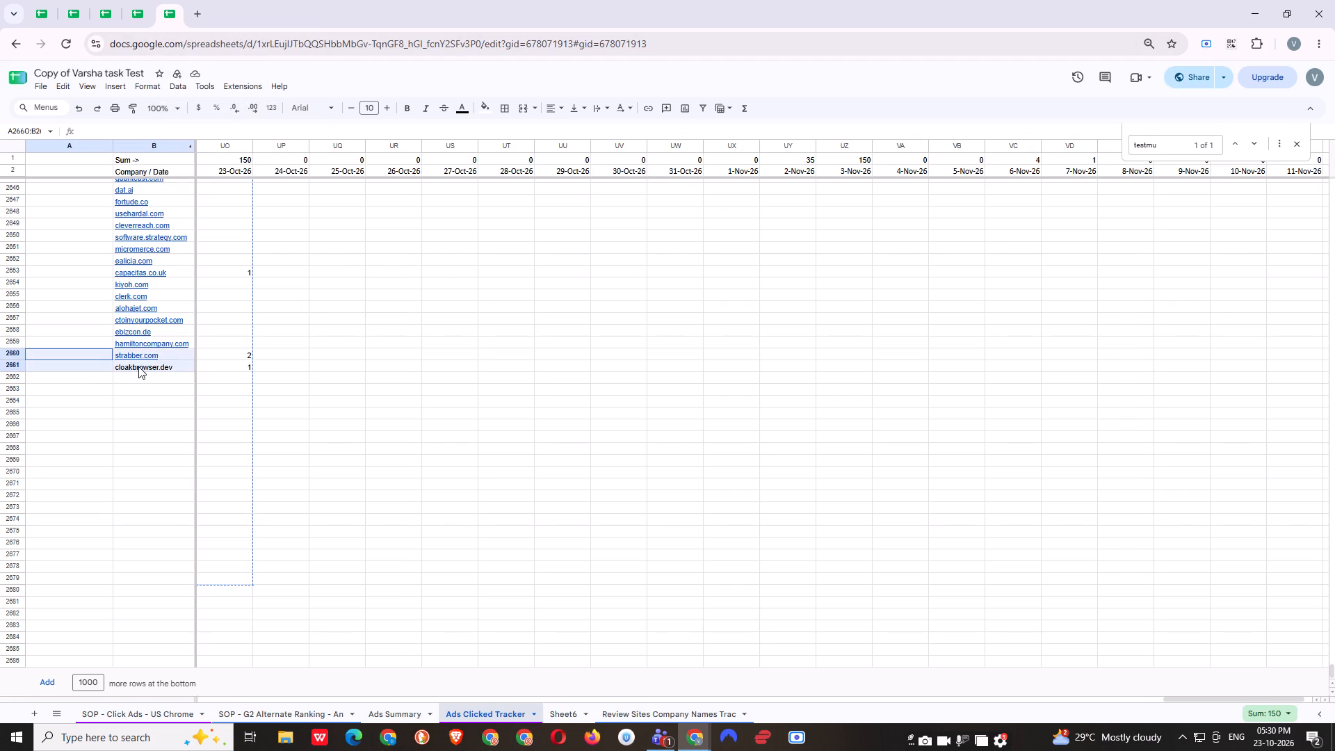
pyautogui.moveTo(138, 366); pyautogui.dragTo(140, 367)
pyautogui.hotkey('ctrl', 'c')
pyautogui.hotkey('ctrl', 'c')
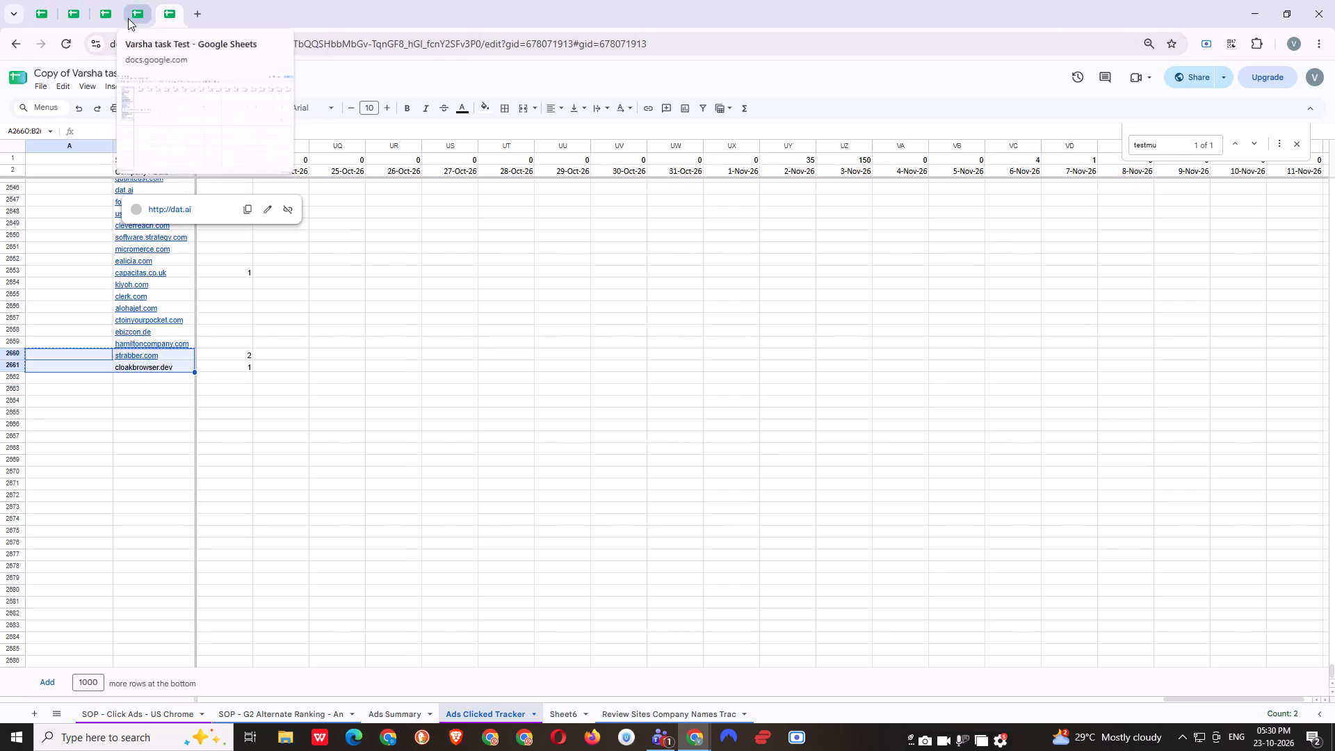
pyautogui.click(129, 17)
pyautogui.click(83, 355)
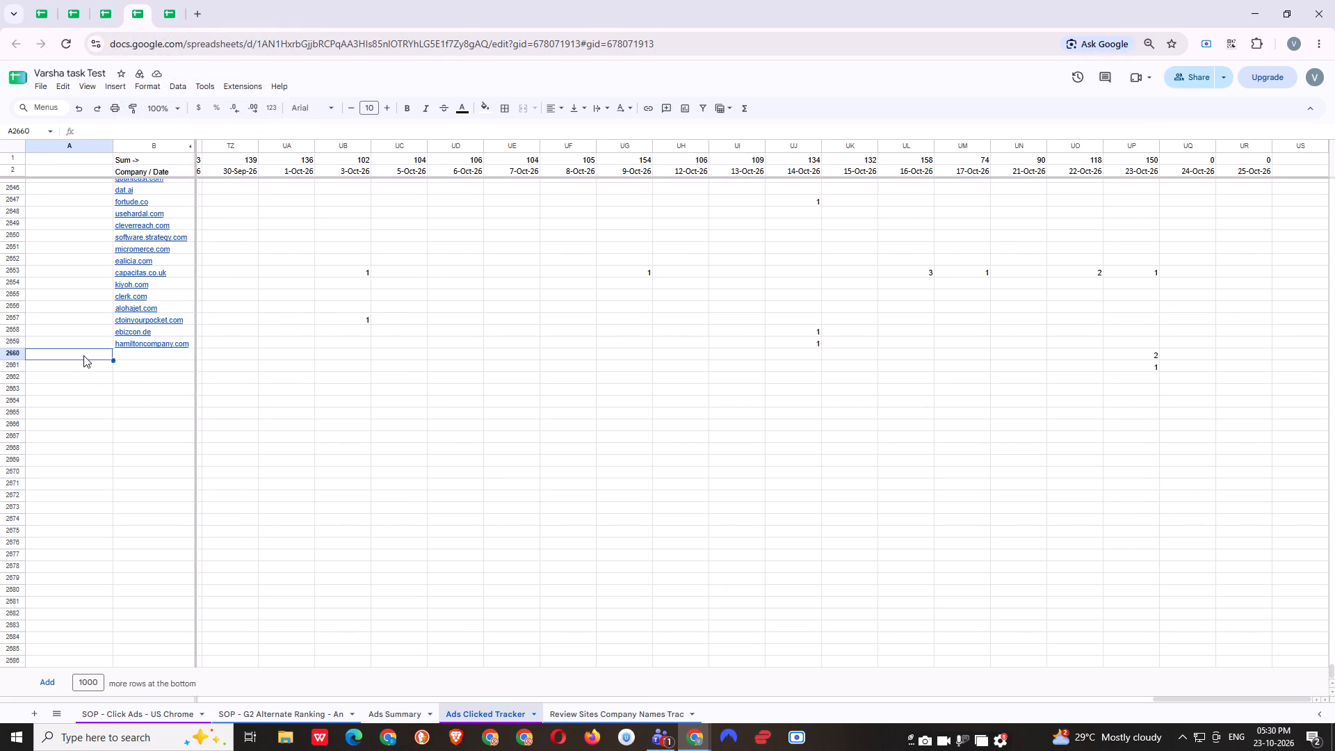
pyautogui.hotkey('ctrl', 'v')
pyautogui.click(79, 449)
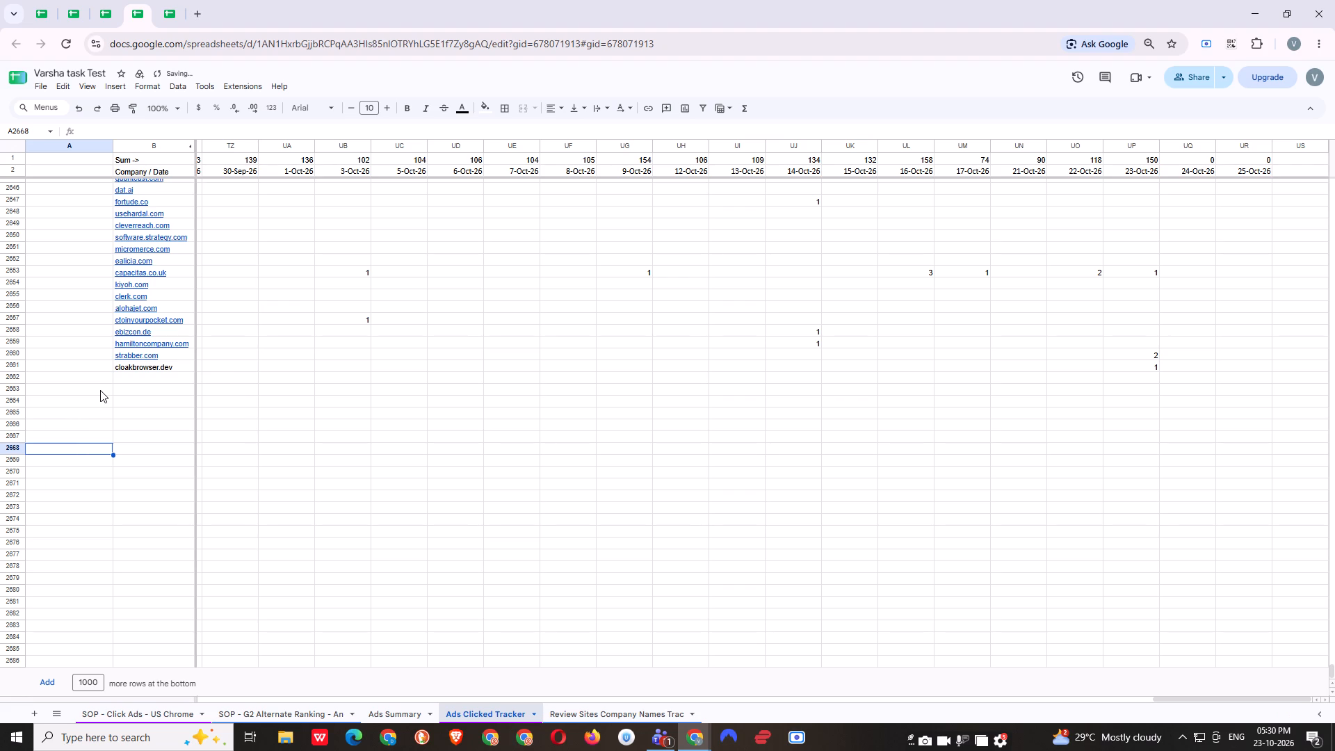
# Search the original Ads Clicked Tracker for testmu, view its row's 23-Oct-26 count, and close the search.
pyautogui.click(174, 15)
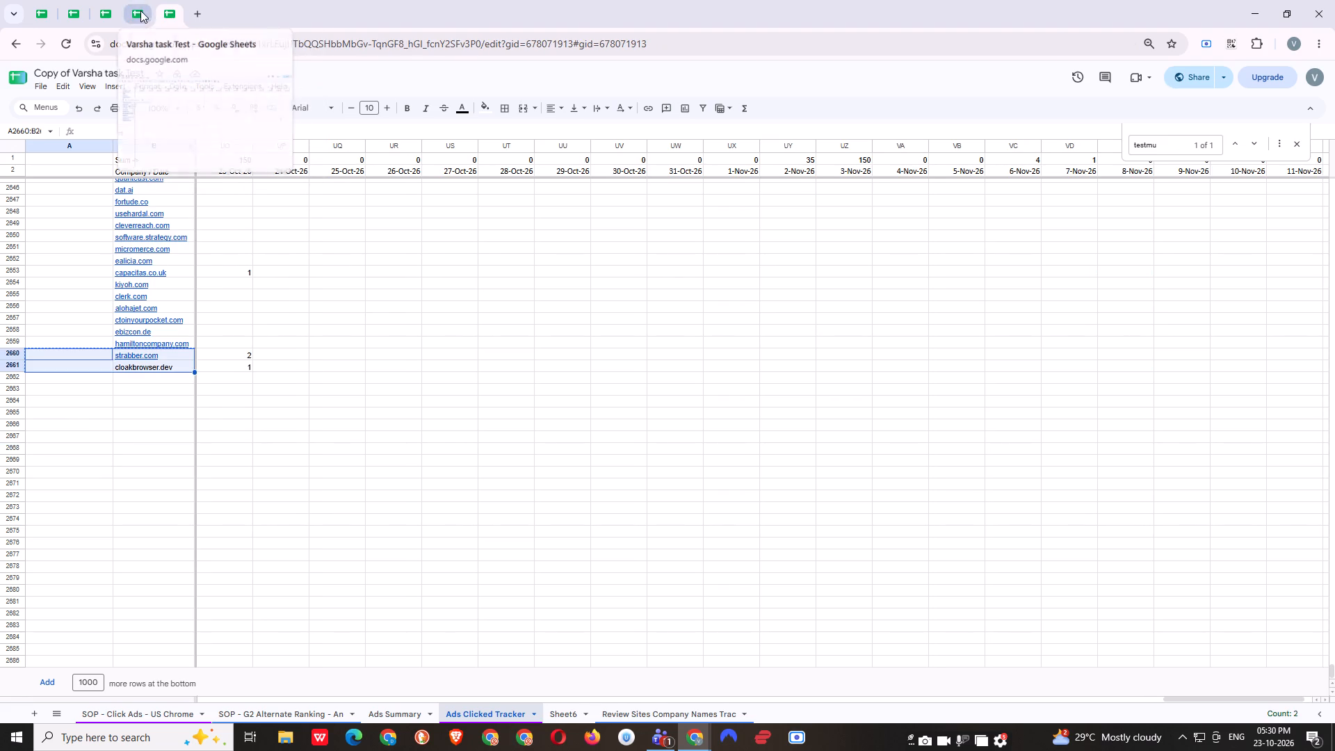
pyautogui.click(140, 10)
pyautogui.scroll(5, 748, 485)
pyautogui.hotkey('ctrl', 'f')
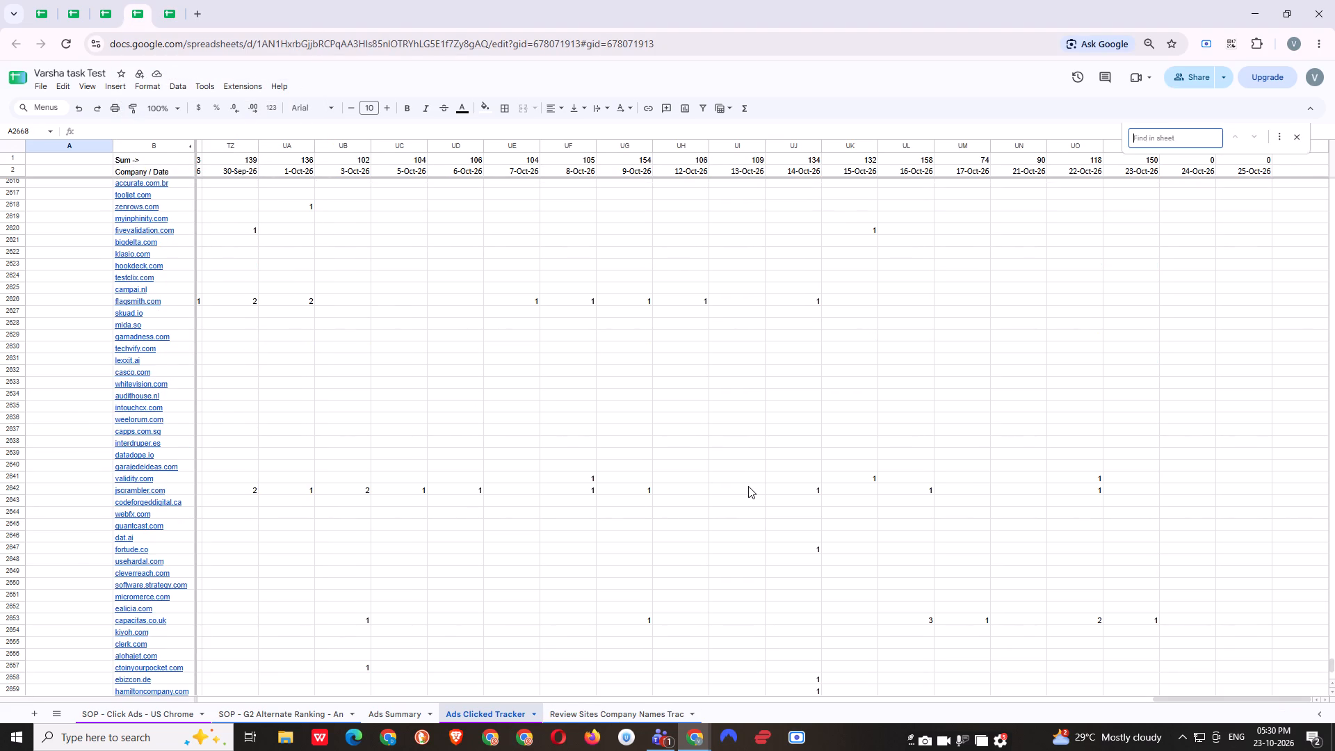
pyautogui.write('testmu')
pyautogui.press('Return')
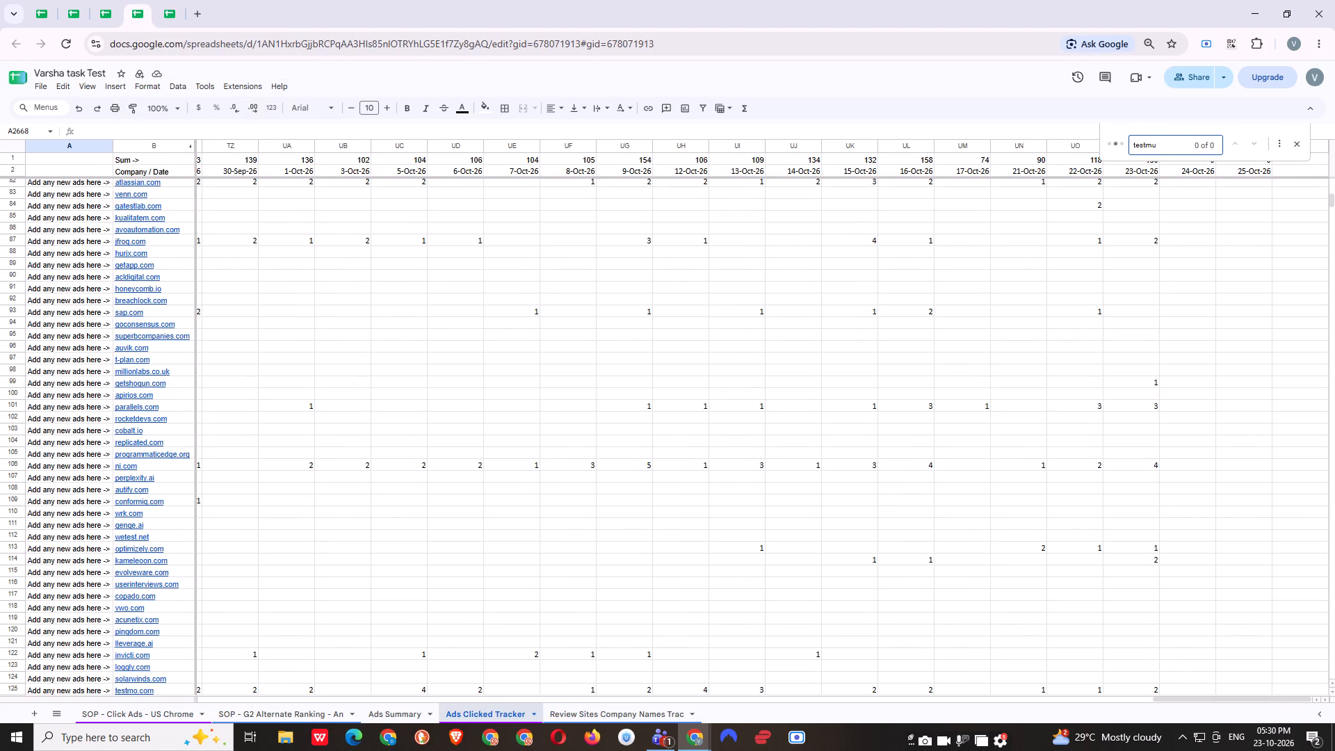
pyautogui.press('Return')
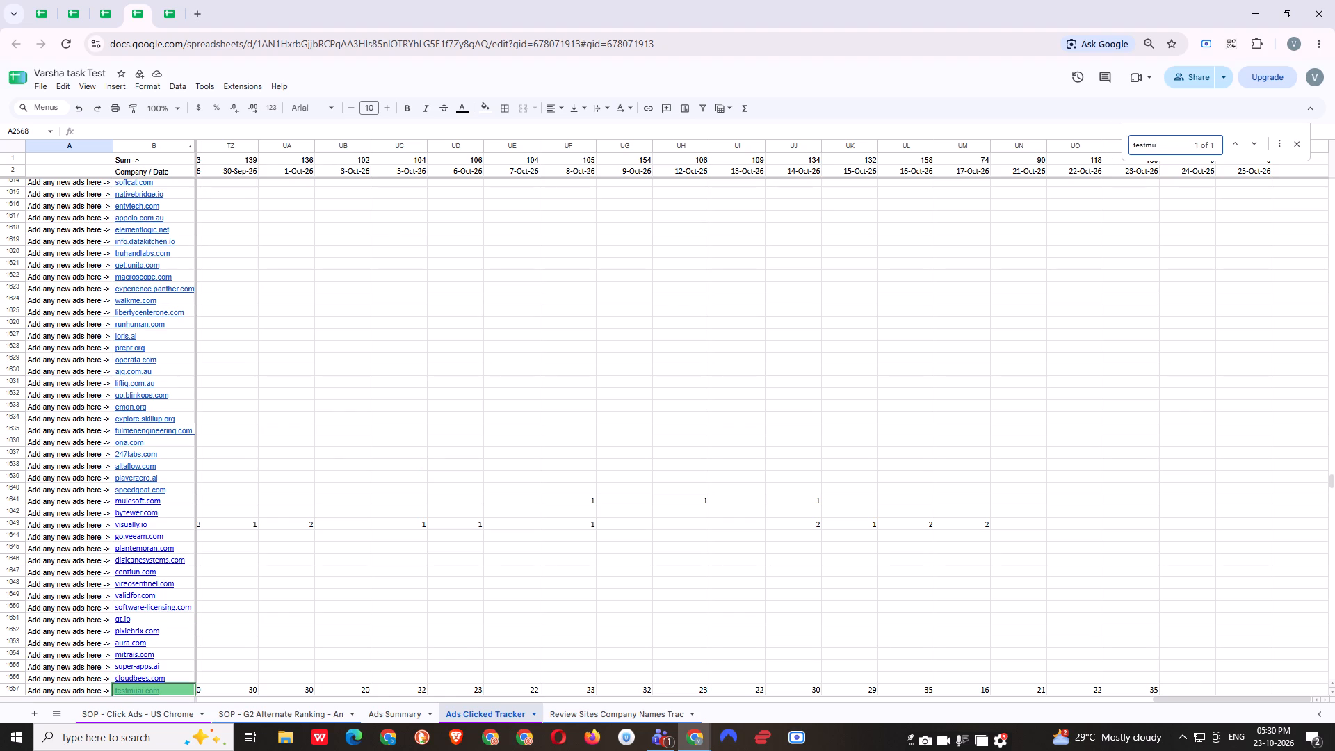
pyautogui.press('Return')
pyautogui.scroll(-2, 890, 402)
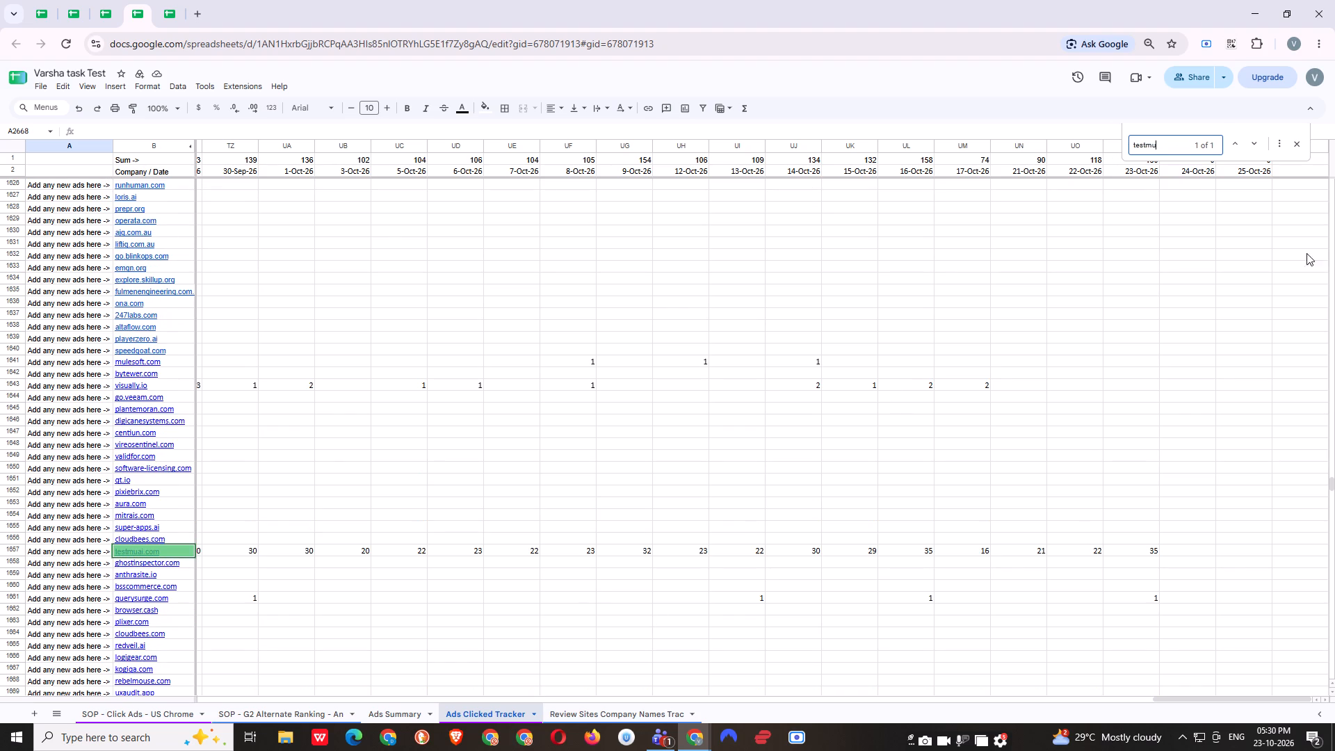
pyautogui.click(1293, 145)
# Copy the 23 Oct 2026 browser, country and status entries, rows 9868 to 9883, from the copy's Review Sites Company Names sheet into the original's.
pyautogui.click(615, 715)
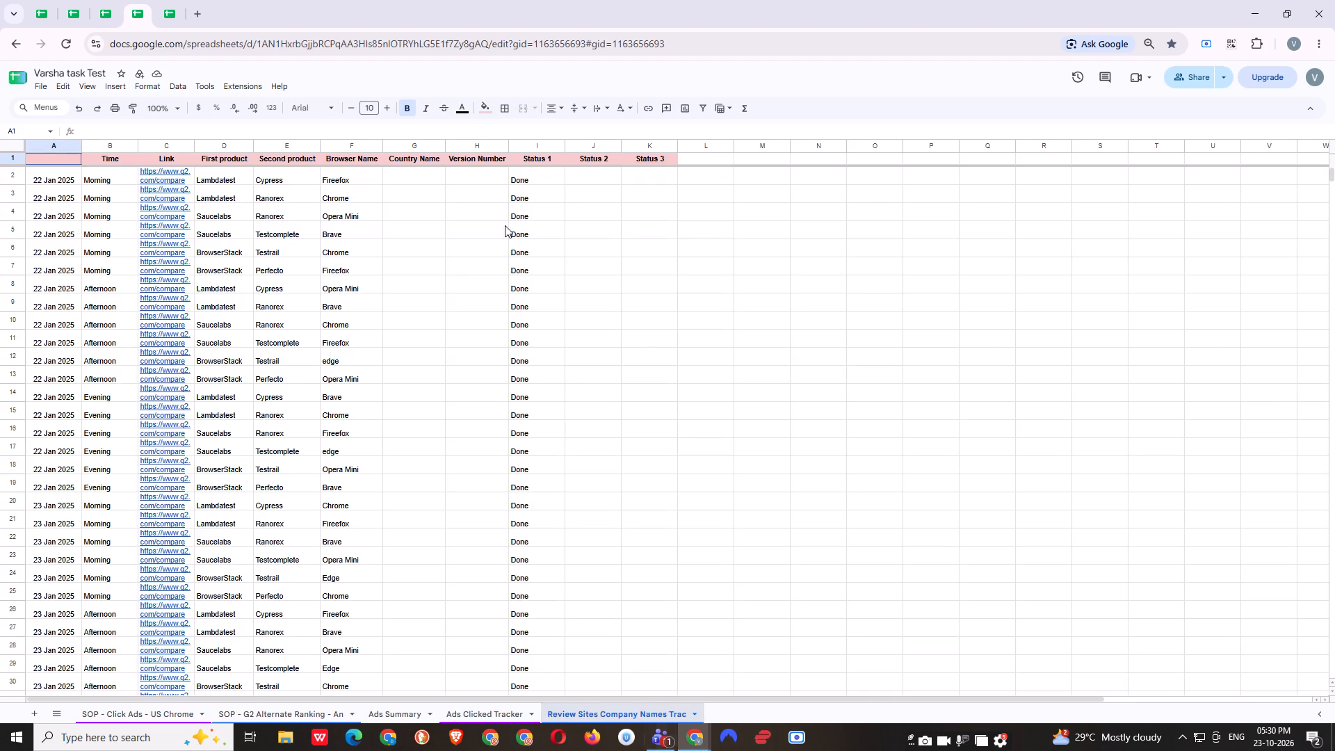
pyautogui.scroll(-5, 969, 436)
pyautogui.moveTo(1333, 177); pyautogui.dragTo(1333, 228)
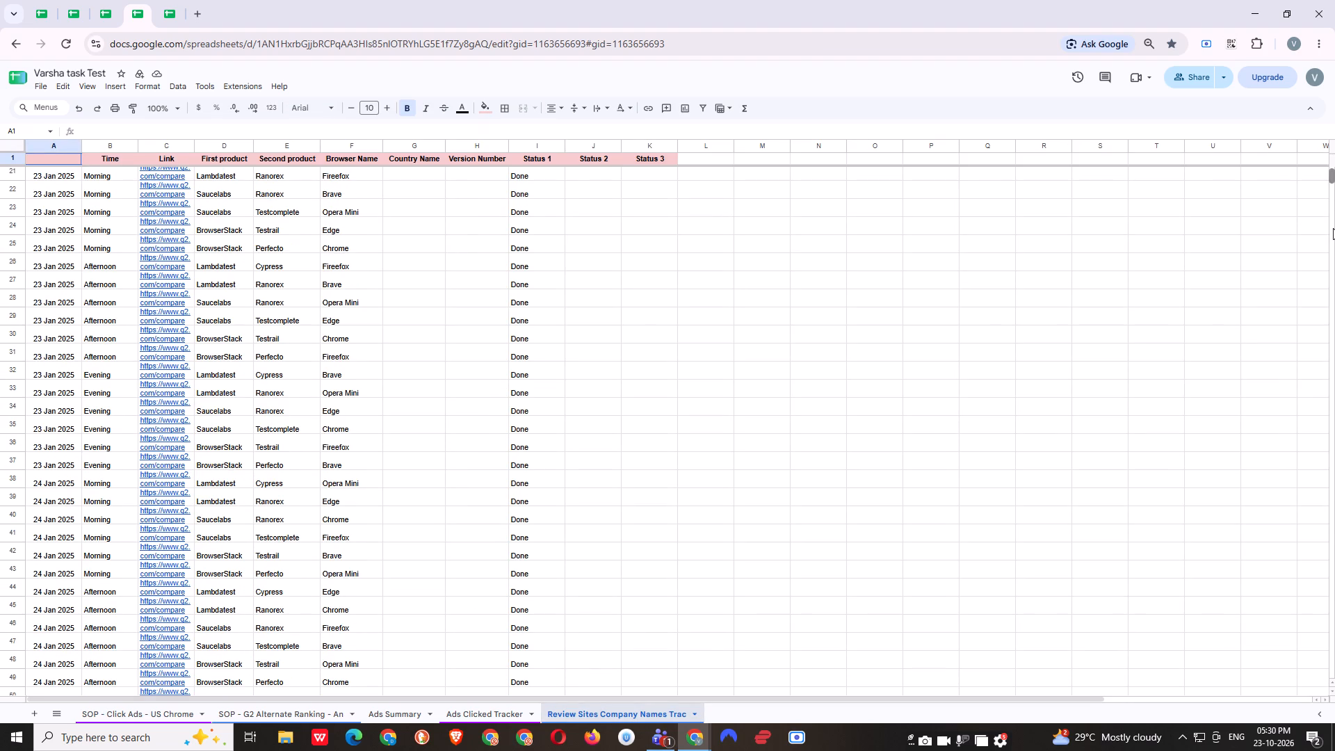
pyautogui.moveTo(1333, 228); pyautogui.dragTo(1334, 656)
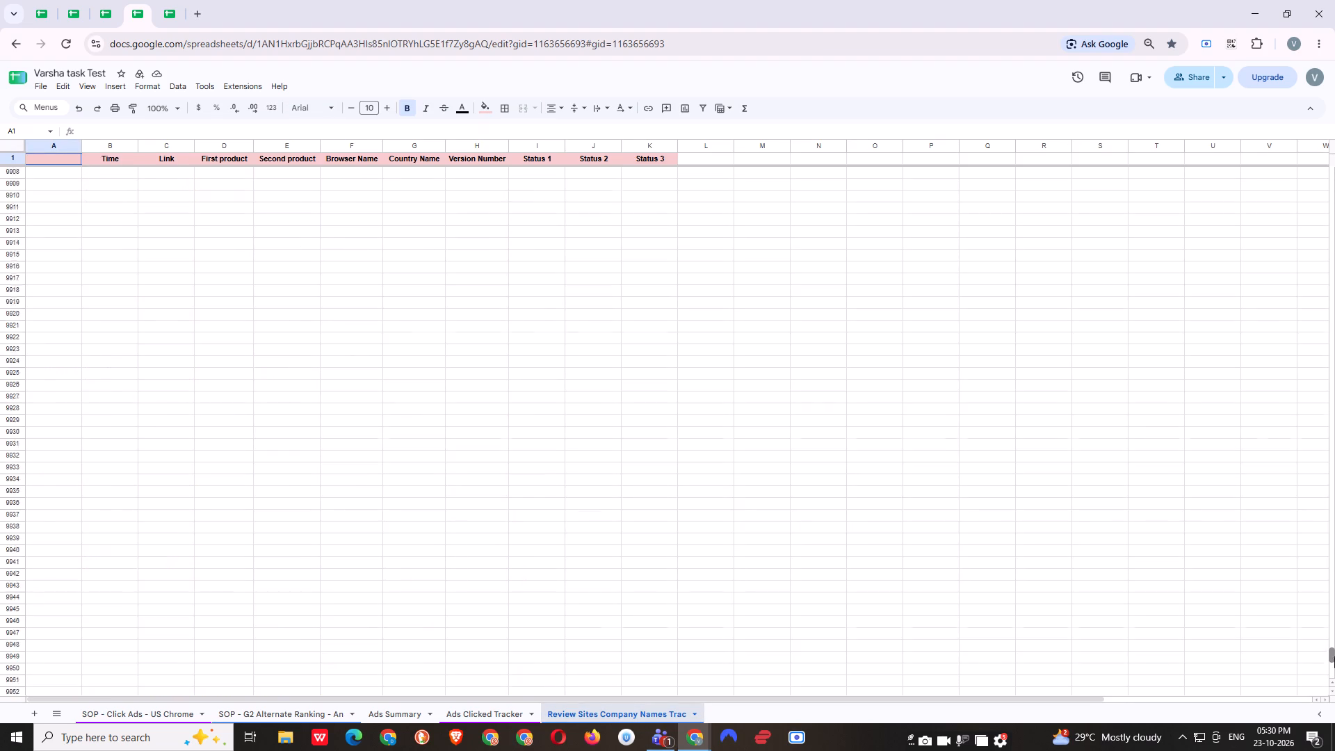
pyautogui.moveTo(1334, 656); pyautogui.dragTo(1334, 660)
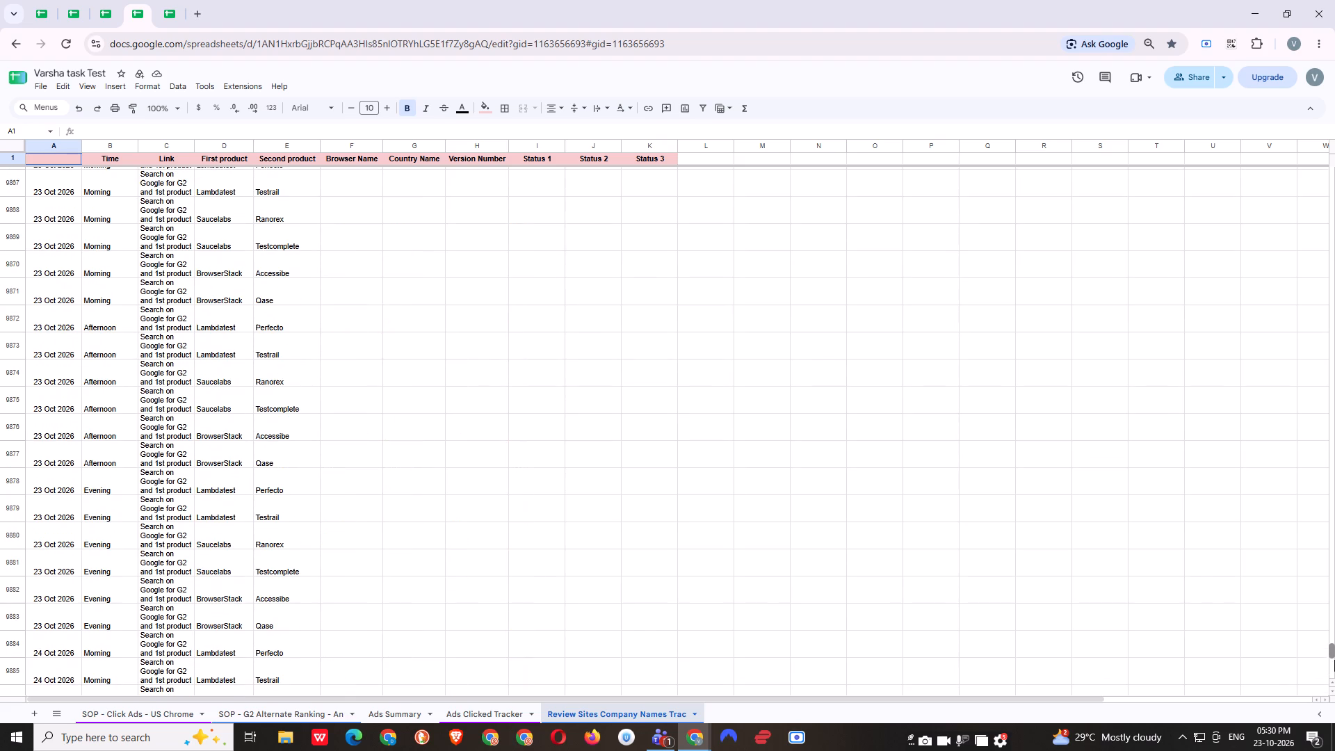
pyautogui.scroll(2, 547, 522)
pyautogui.click(339, 351)
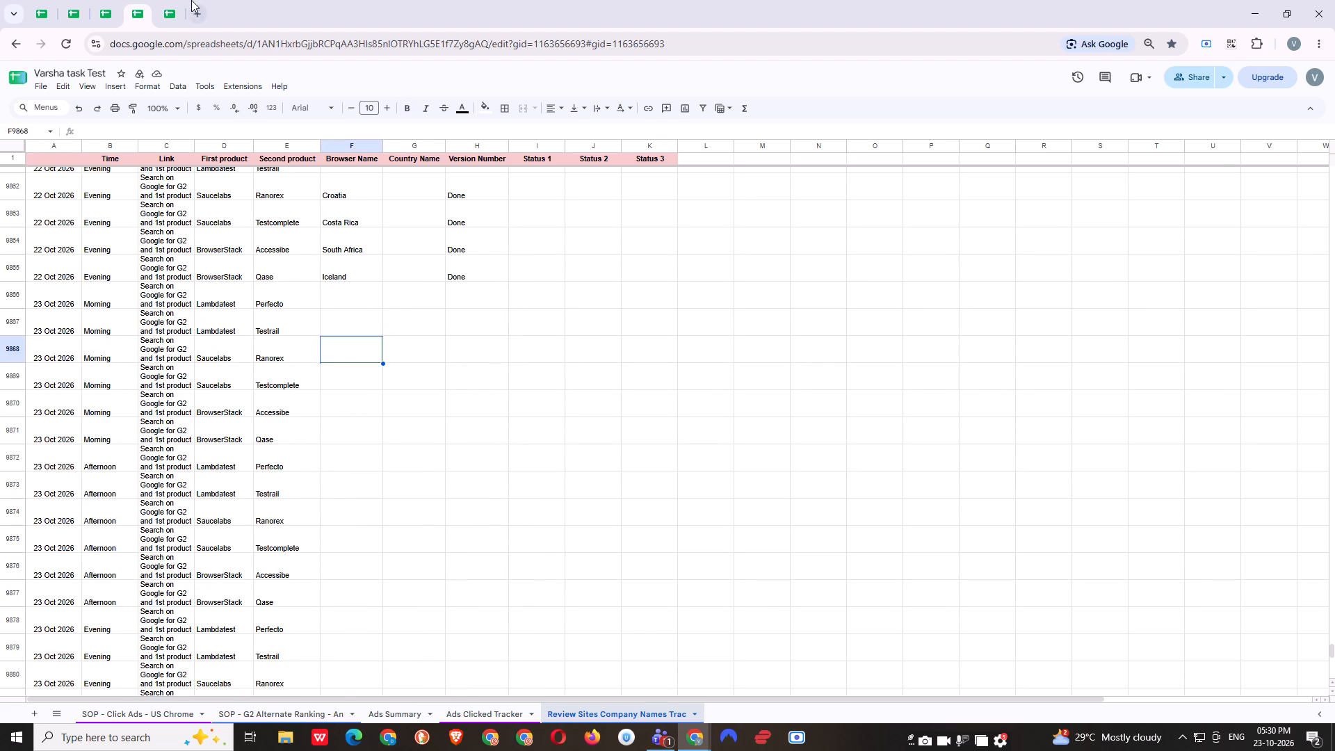
pyautogui.click(173, 5)
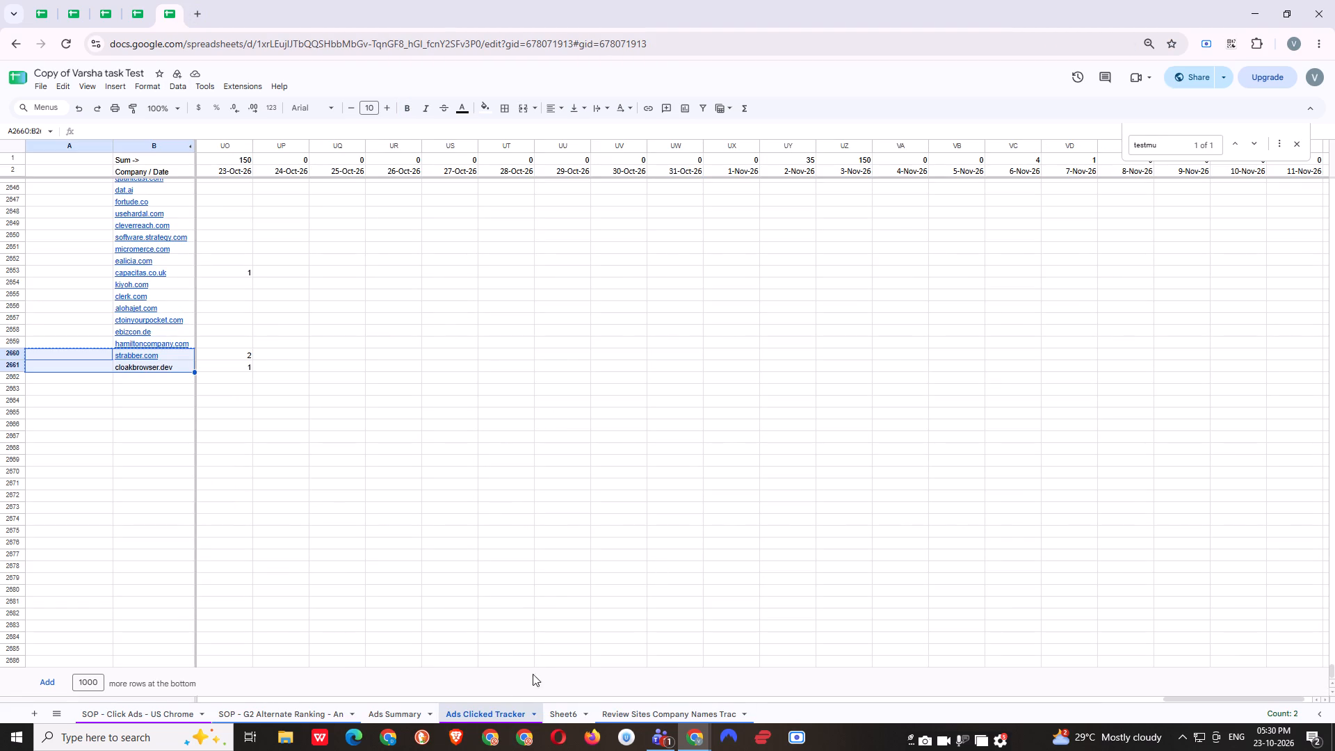
pyautogui.click(674, 712)
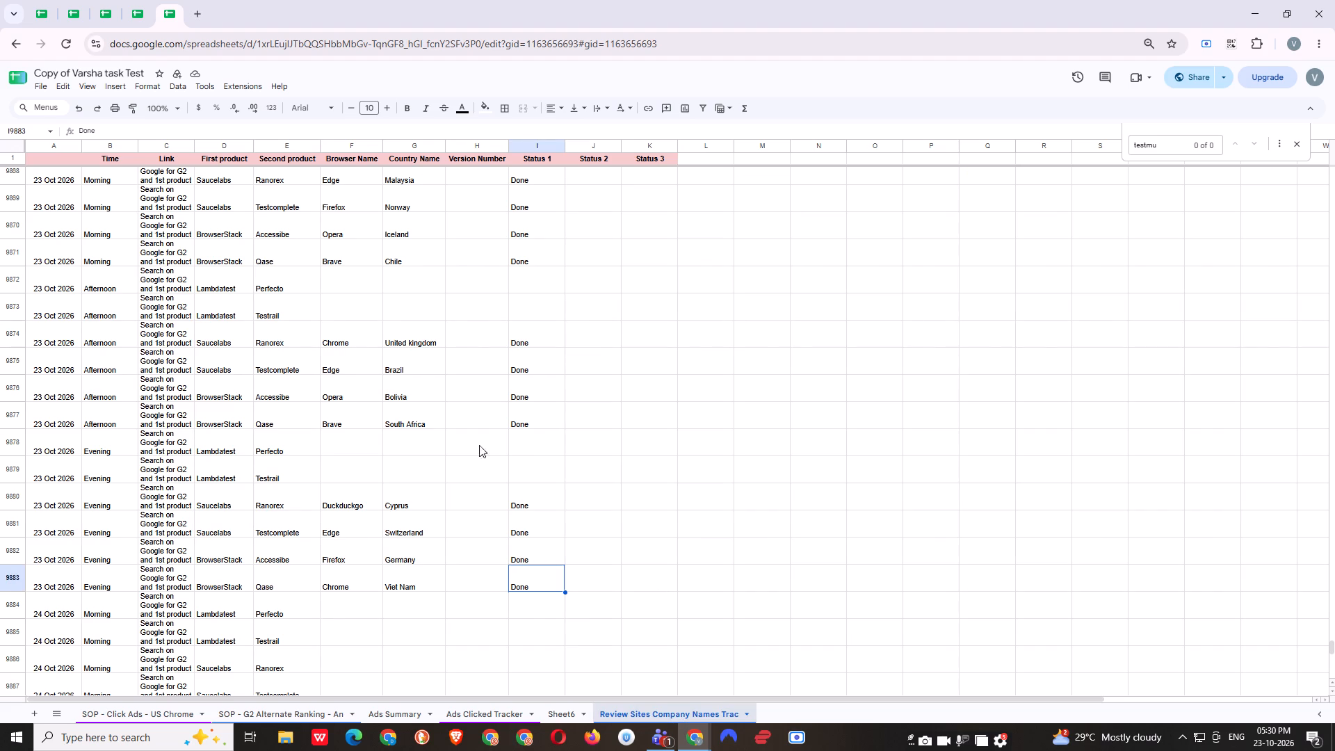
pyautogui.scroll(1, 394, 450)
pyautogui.moveTo(332, 239); pyautogui.dragTo(547, 655)
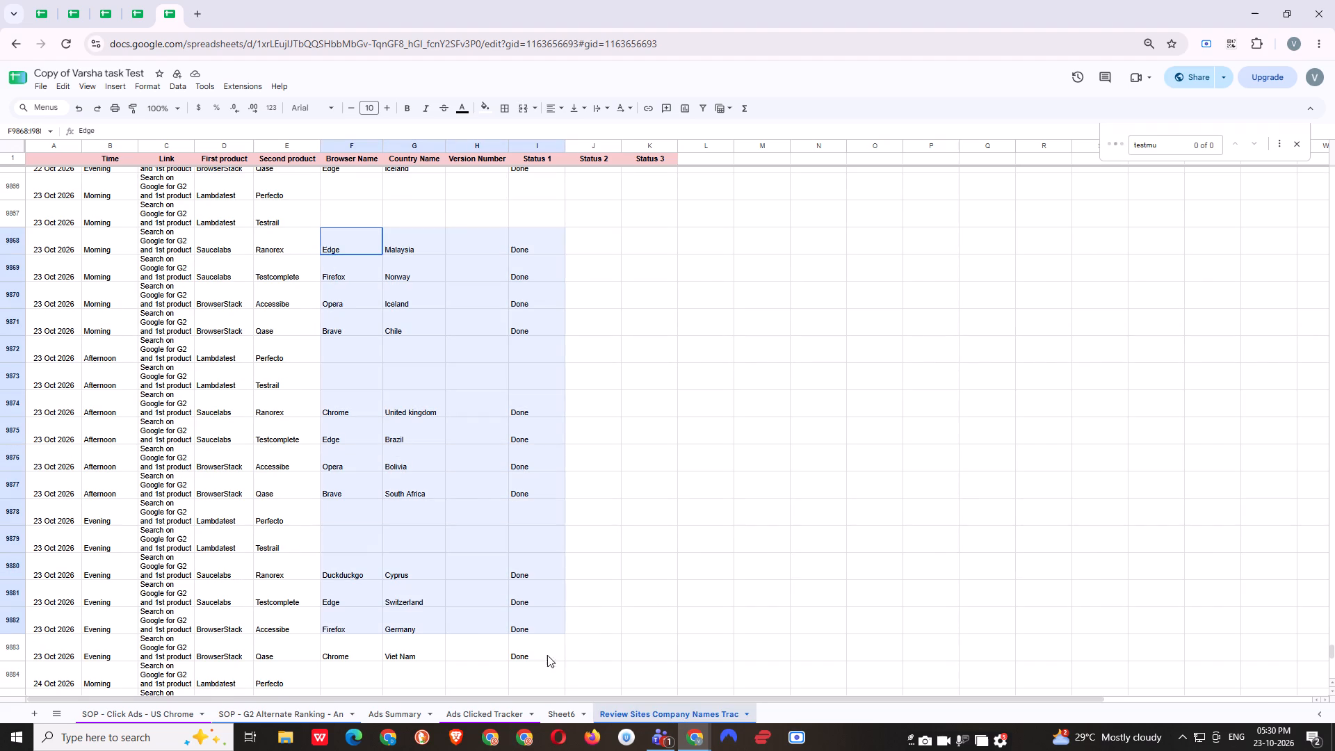
pyautogui.moveTo(547, 655); pyautogui.dragTo(547, 659)
pyautogui.hotkey('ctrl', 'c')
pyautogui.hotkey('ctrl', 'c')
pyautogui.hotkey('ctrl', 'c')
pyautogui.hotkey('ctrl', 'c')
pyautogui.click(140, 14)
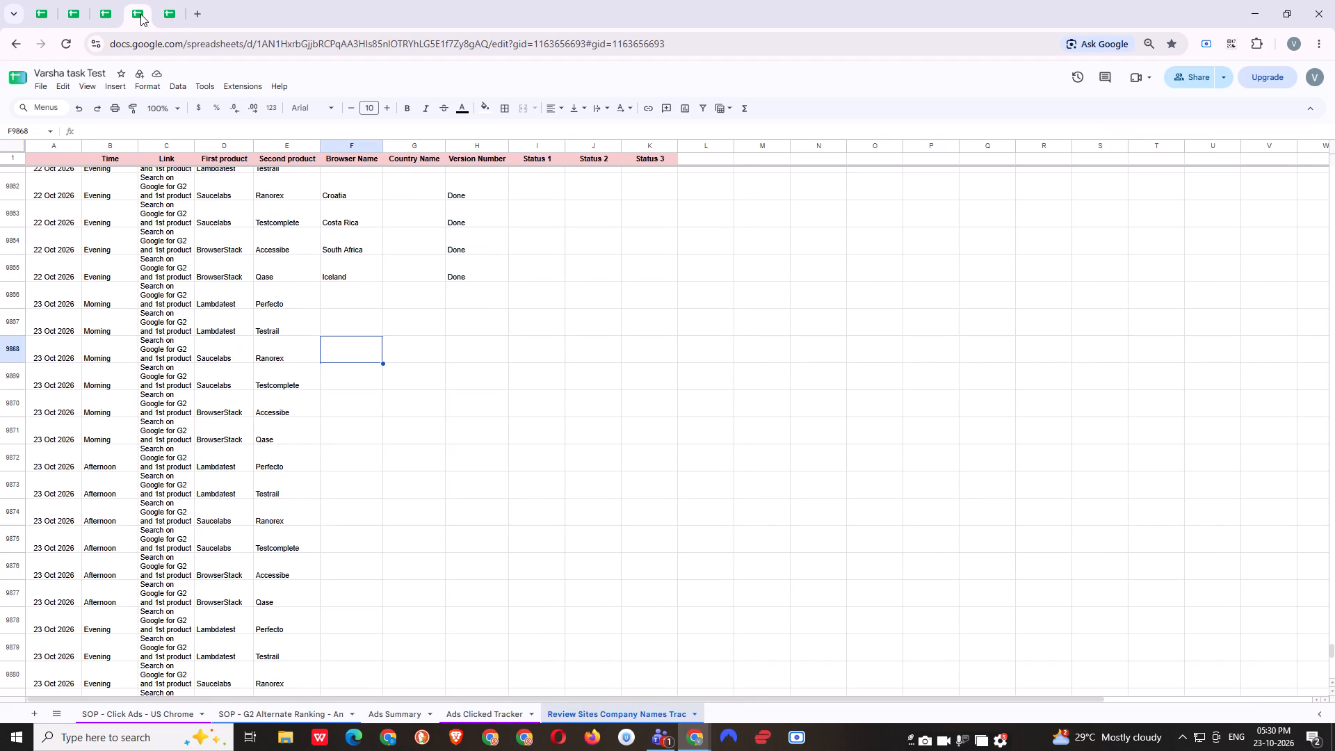
pyautogui.hotkey('ctrl', 'v')
pyautogui.click(644, 308)
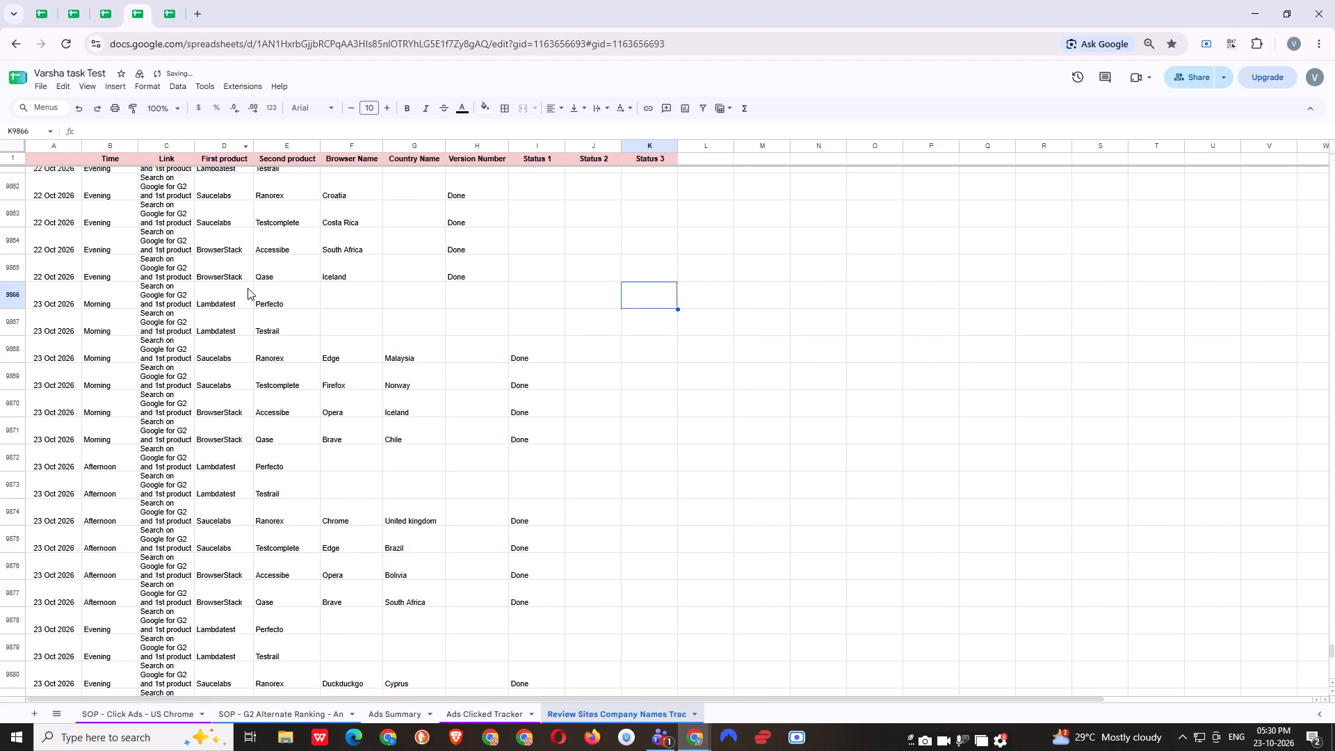
# Compare the 23 Oct 2026 review-site rows in the original spreadsheet with those in Copy of Varsha task Test.
pyautogui.scroll(-3, 280, 522)
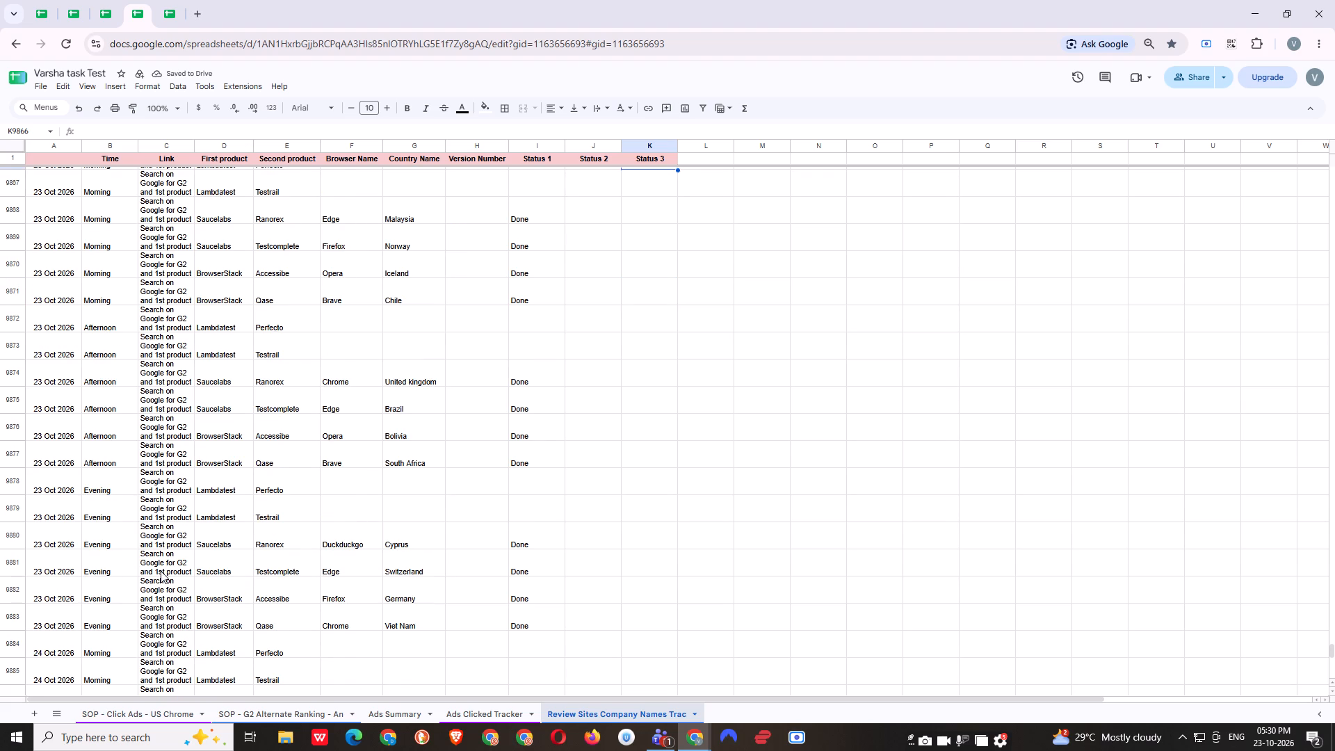
pyautogui.scroll(2, 196, 526)
pyautogui.scroll(-3, 196, 526)
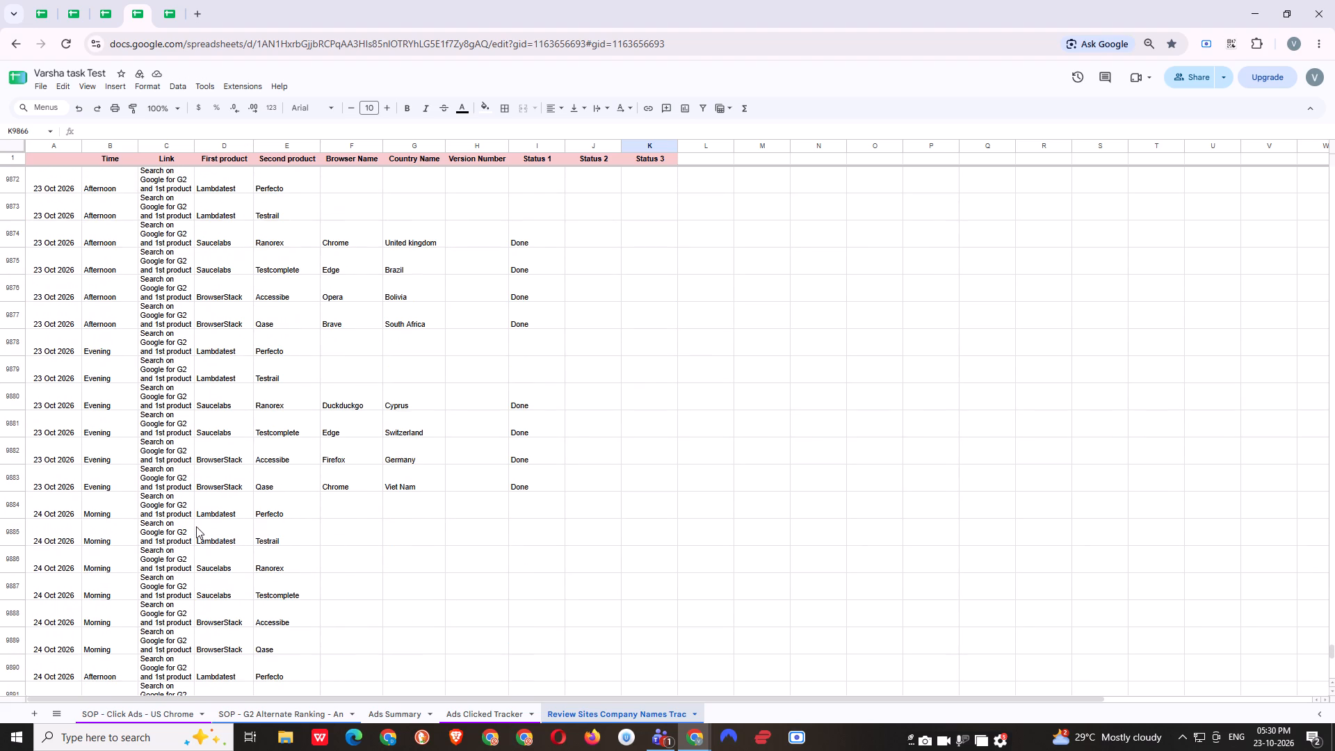
pyautogui.scroll(3, 197, 525)
pyautogui.click(172, 8)
pyautogui.click(793, 418)
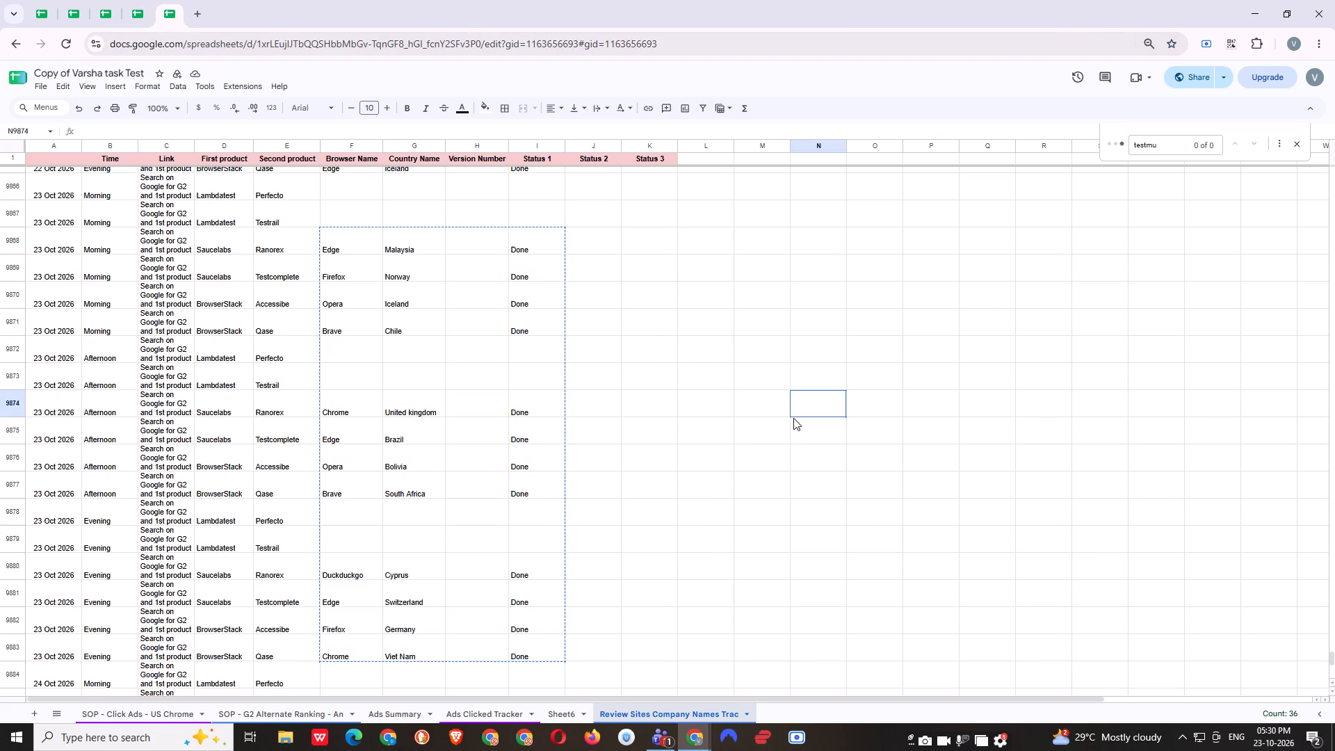
pyautogui.click(140, 15)
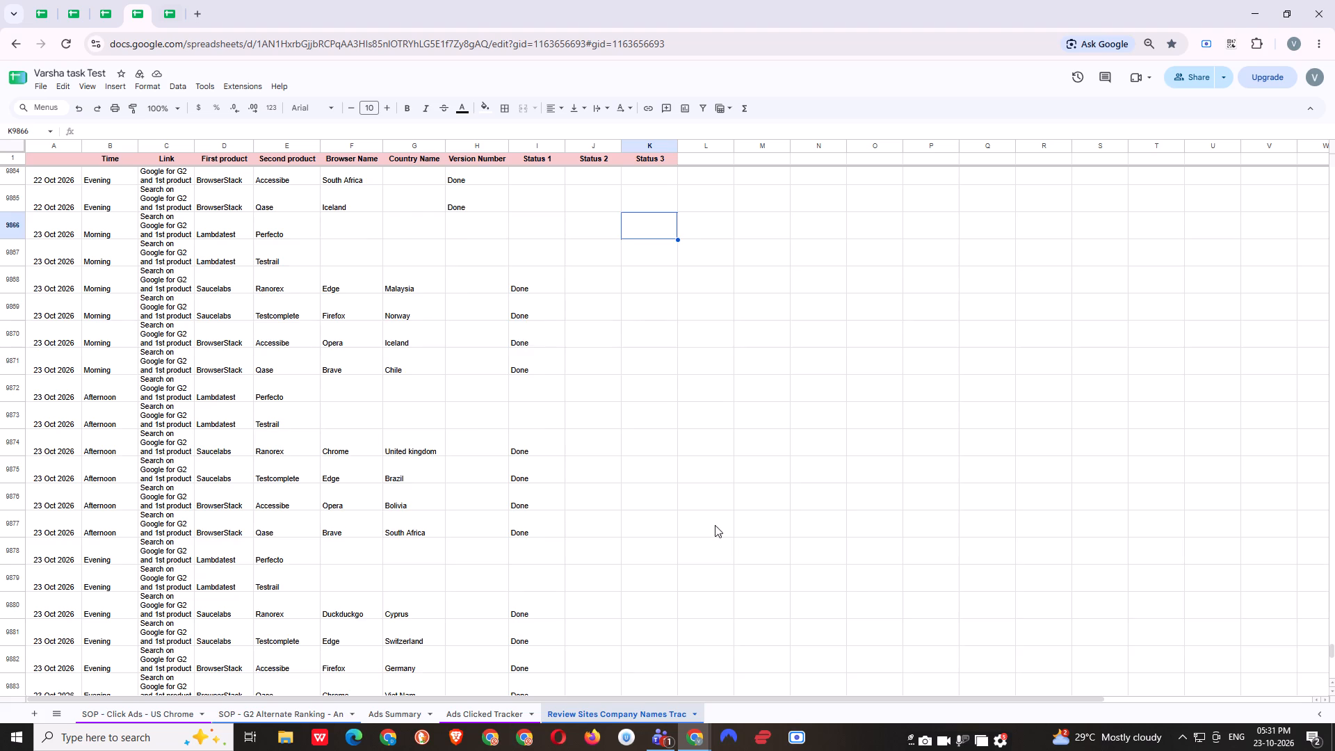
pyautogui.scroll(2, 715, 523)
# Examine the keyword and country click notes near the top of the Ads Clicked Tracker sheet in Copy of Varsha task Test.
pyautogui.click(175, 13)
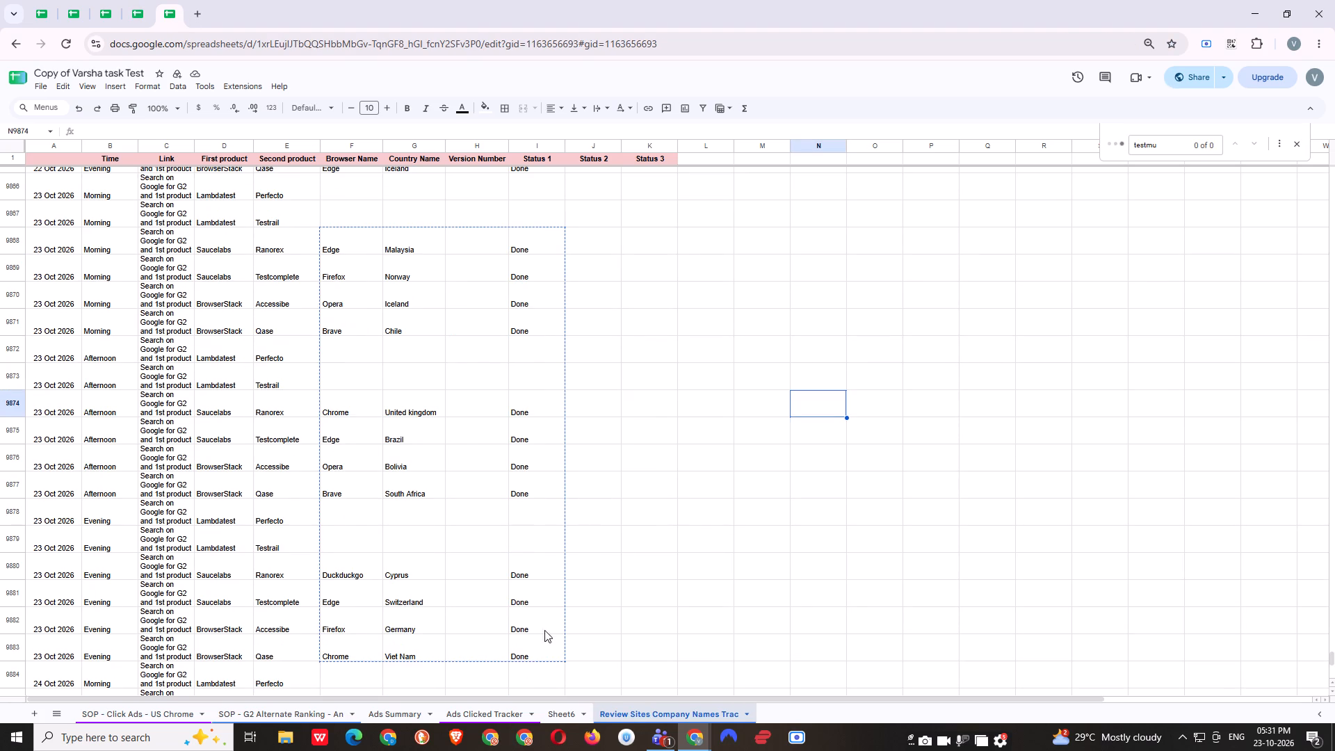
pyautogui.click(483, 708)
pyautogui.scroll(18, 1034, 560)
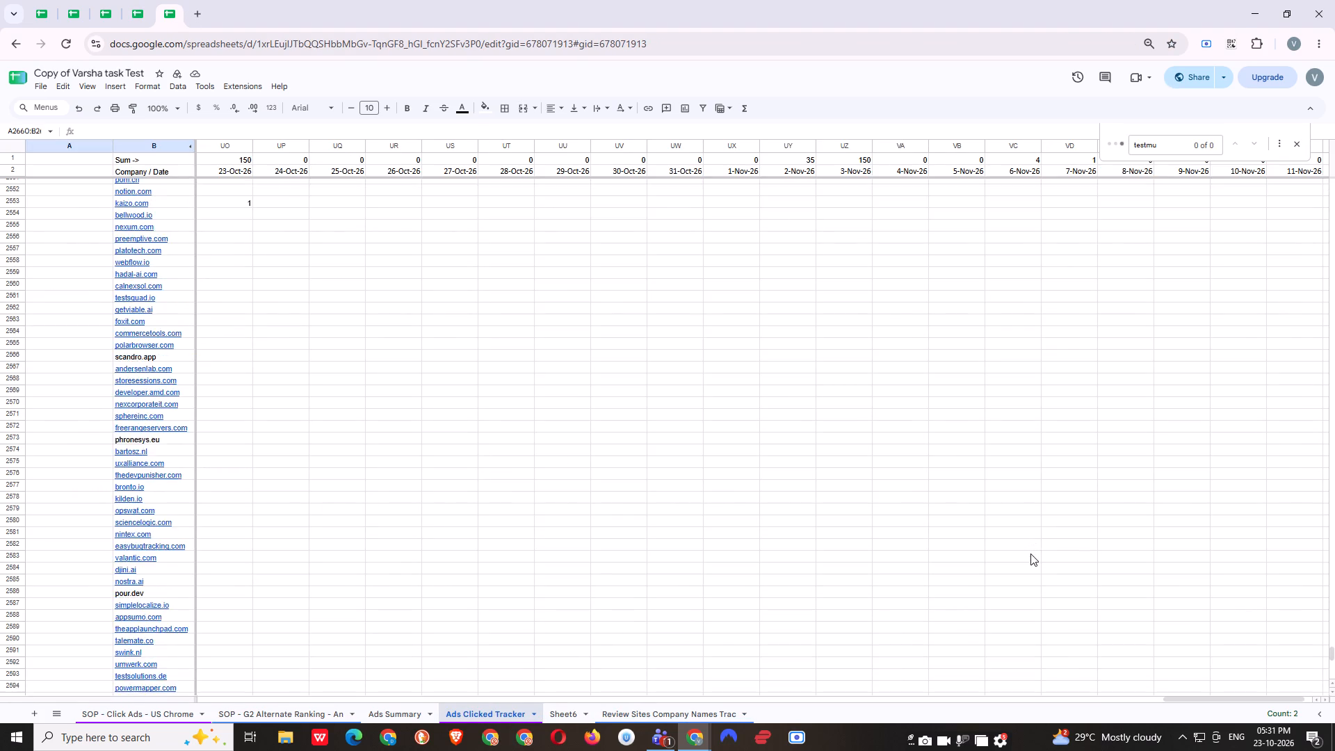
pyautogui.scroll(4, 1030, 554)
pyautogui.moveTo(1333, 646); pyautogui.dragTo(1320, 359)
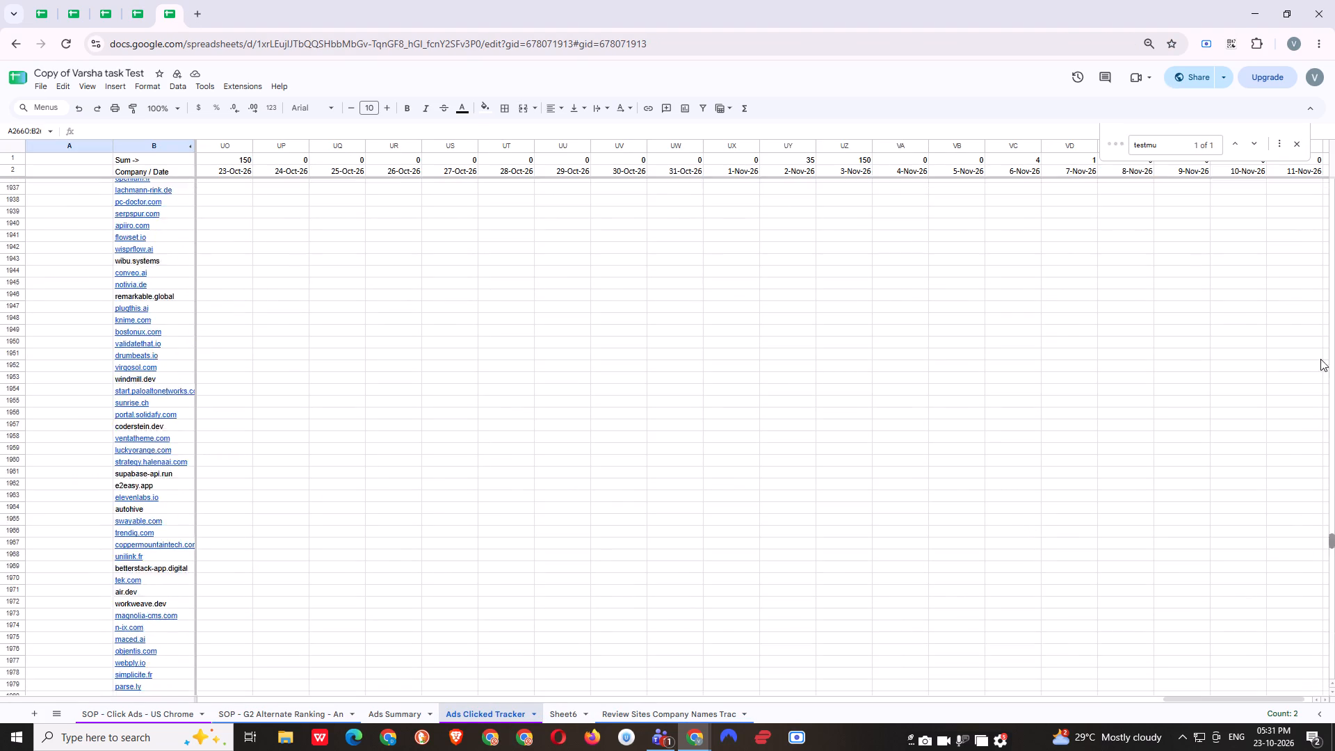
pyautogui.moveTo(1320, 359); pyautogui.dragTo(1311, 130)
pyautogui.scroll(2, 1116, 569)
pyautogui.scroll(-2, 1017, 545)
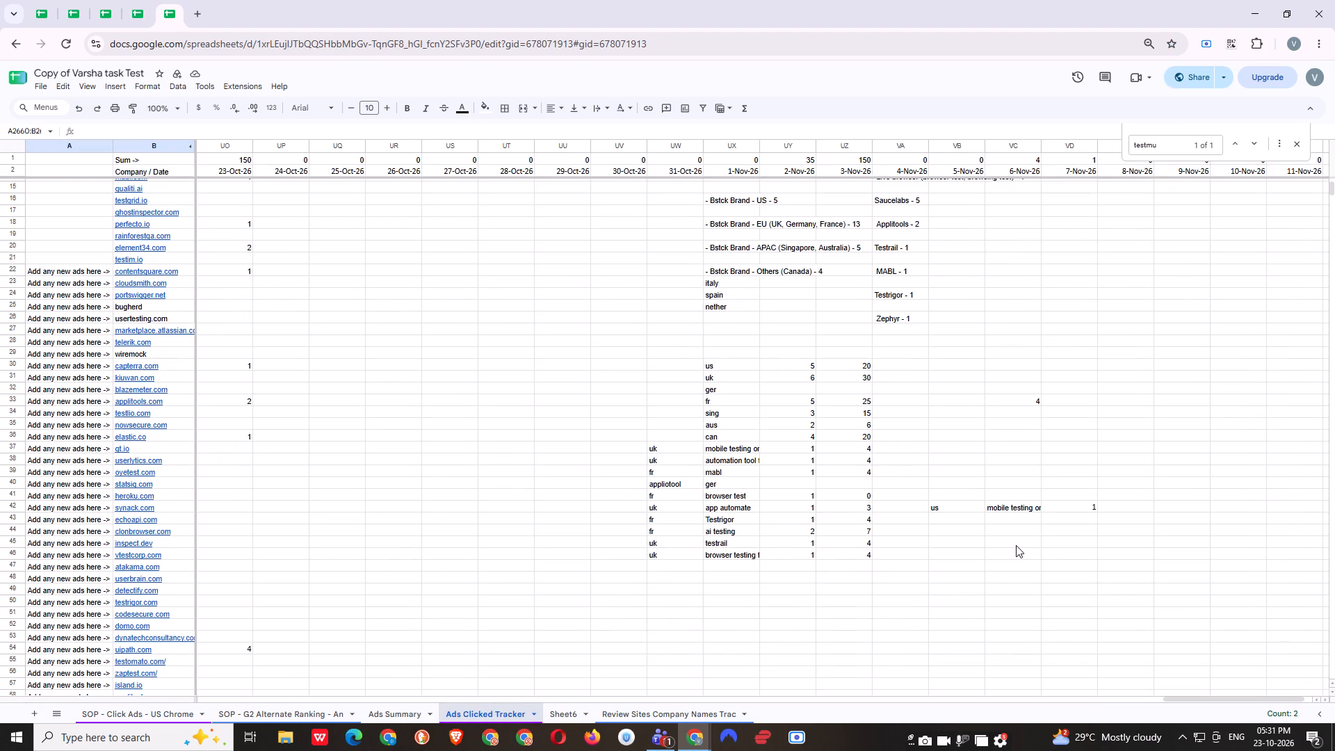
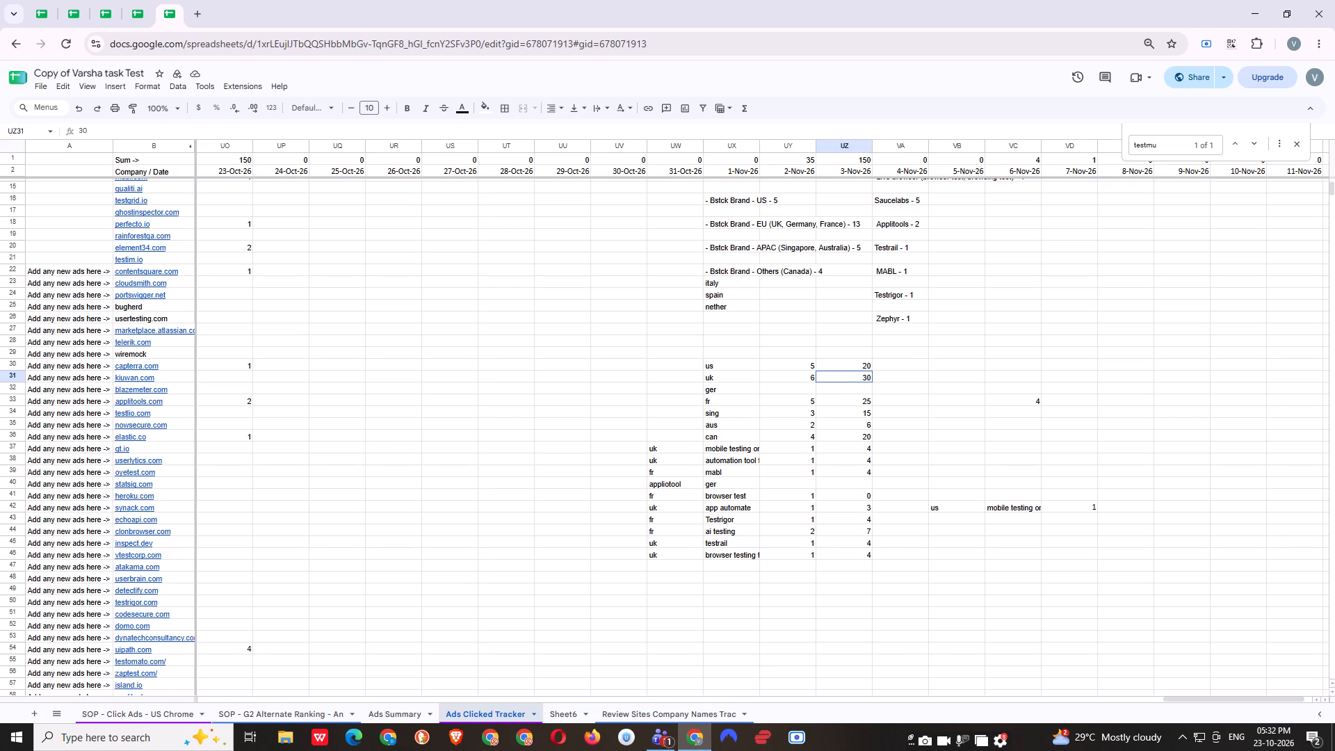
# Select the uk through fr click counts in the 3-Nov-26 column, rows 31 to 33, to check their sum.
pyautogui.moveTo(859, 384); pyautogui.dragTo(861, 398)
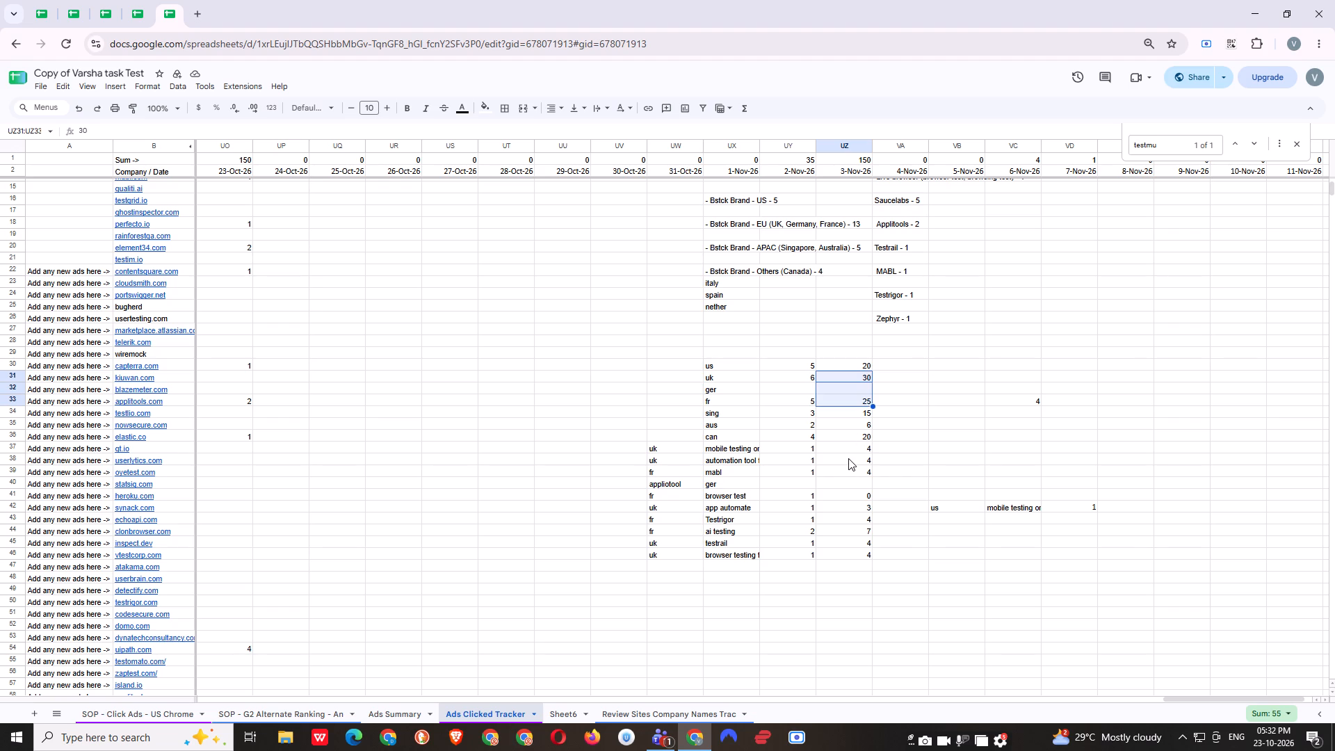
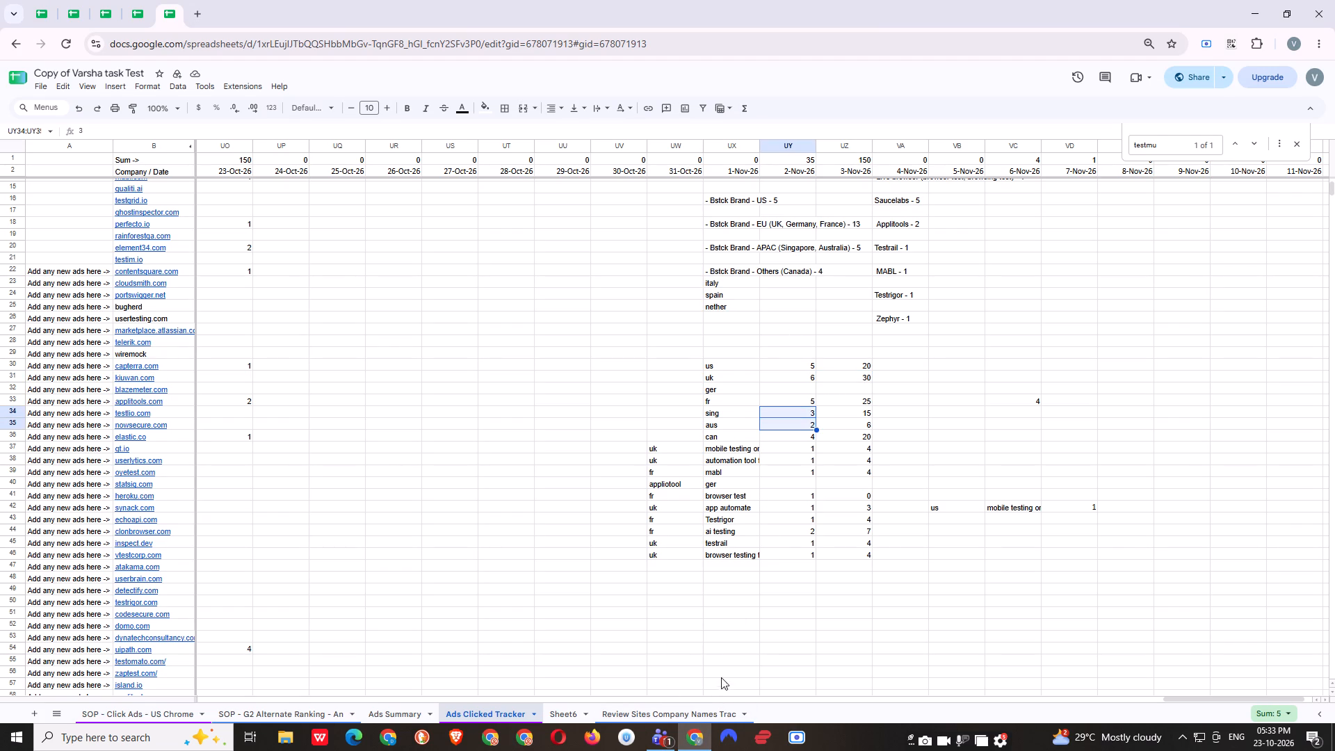
# Select the sing and aus click counts in the 3-Nov-26 column, rows 34 to 35, to check their sum.
pyautogui.moveTo(852, 414); pyautogui.dragTo(848, 426)
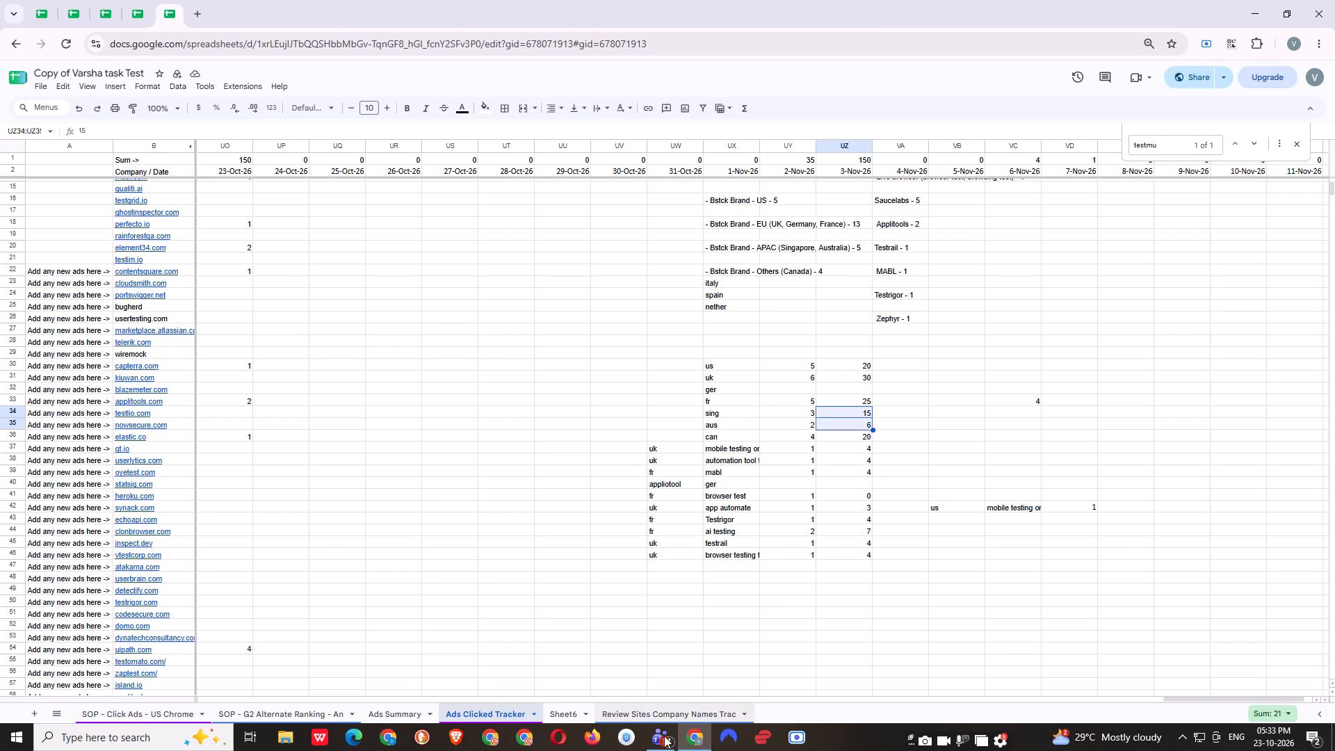
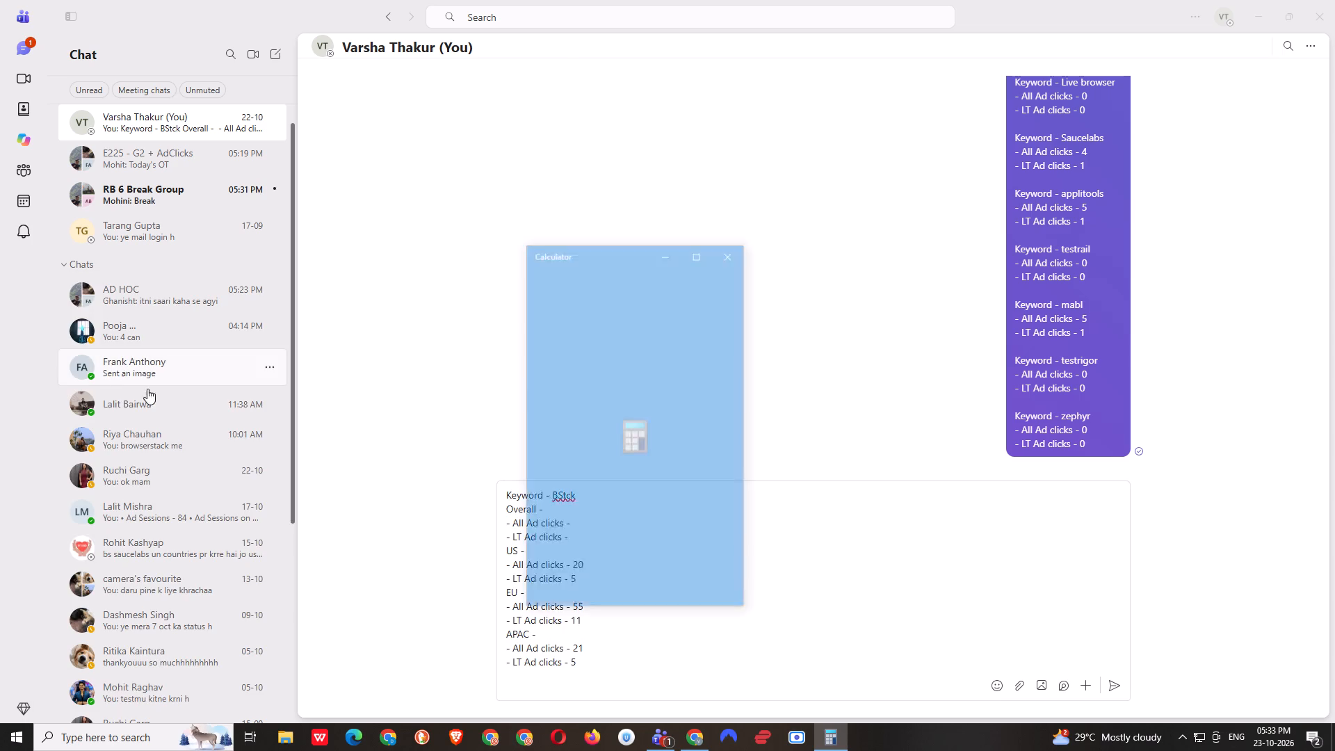
# In Calculator, add the BStck All Ad clicks for US, EU, APAC and Others: 20 + 55 + 21 + 20.
pyautogui.moveTo(614, 249); pyautogui.dragTo(1071, 298)
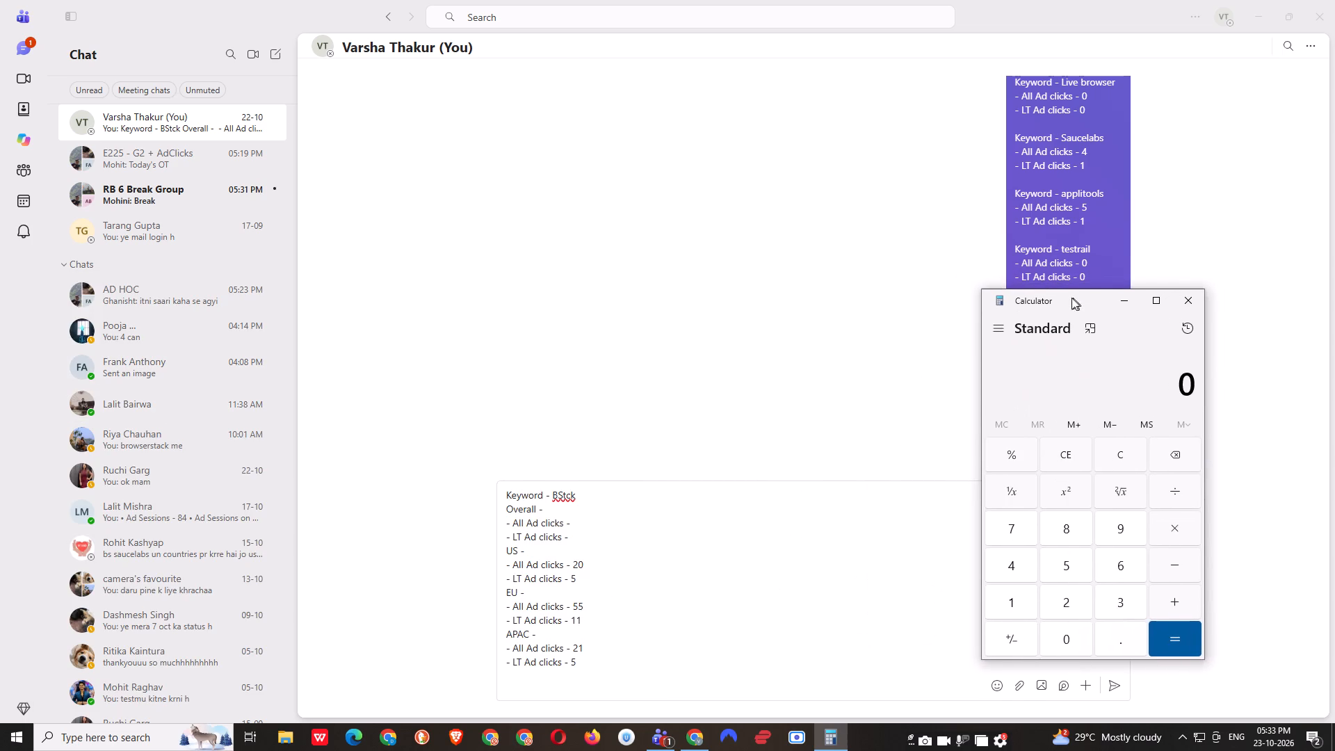
pyautogui.moveTo(1071, 298); pyautogui.dragTo(1058, 298)
pyautogui.write('20')
pyautogui.write('+55+')
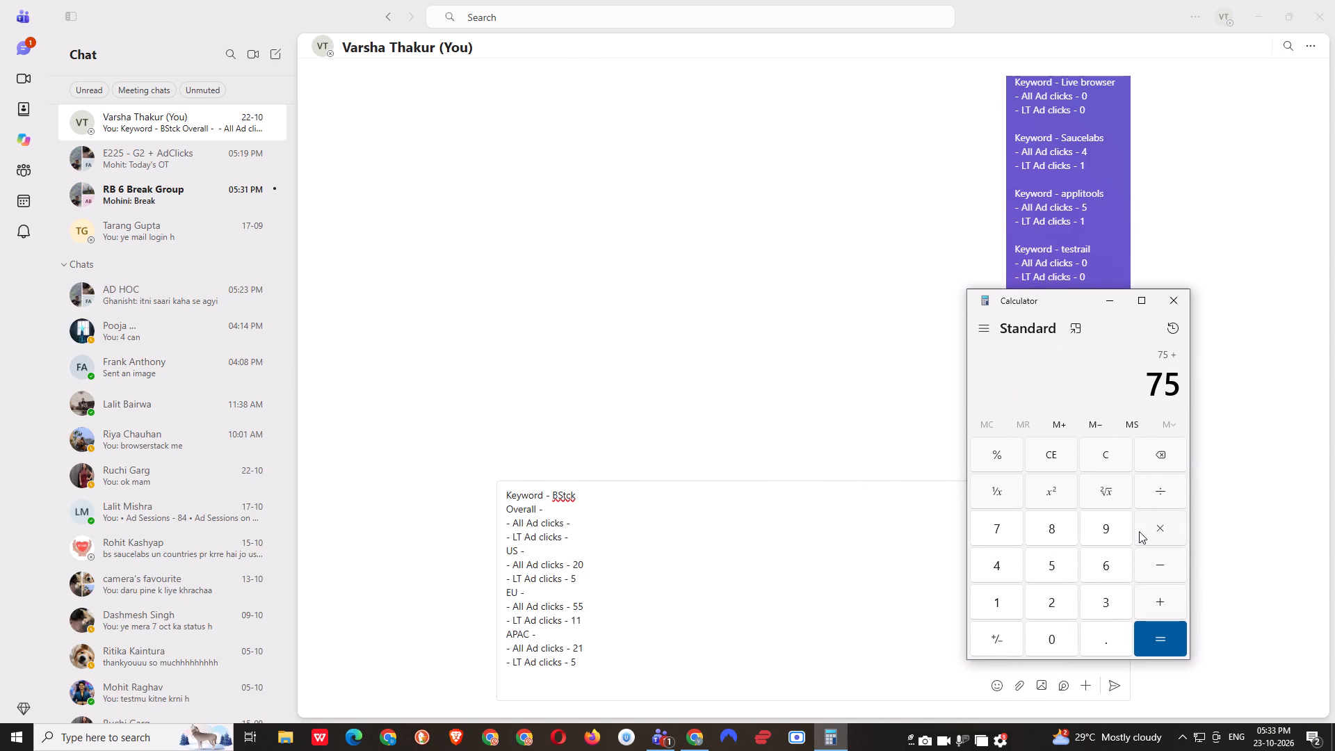
pyautogui.write('21+')
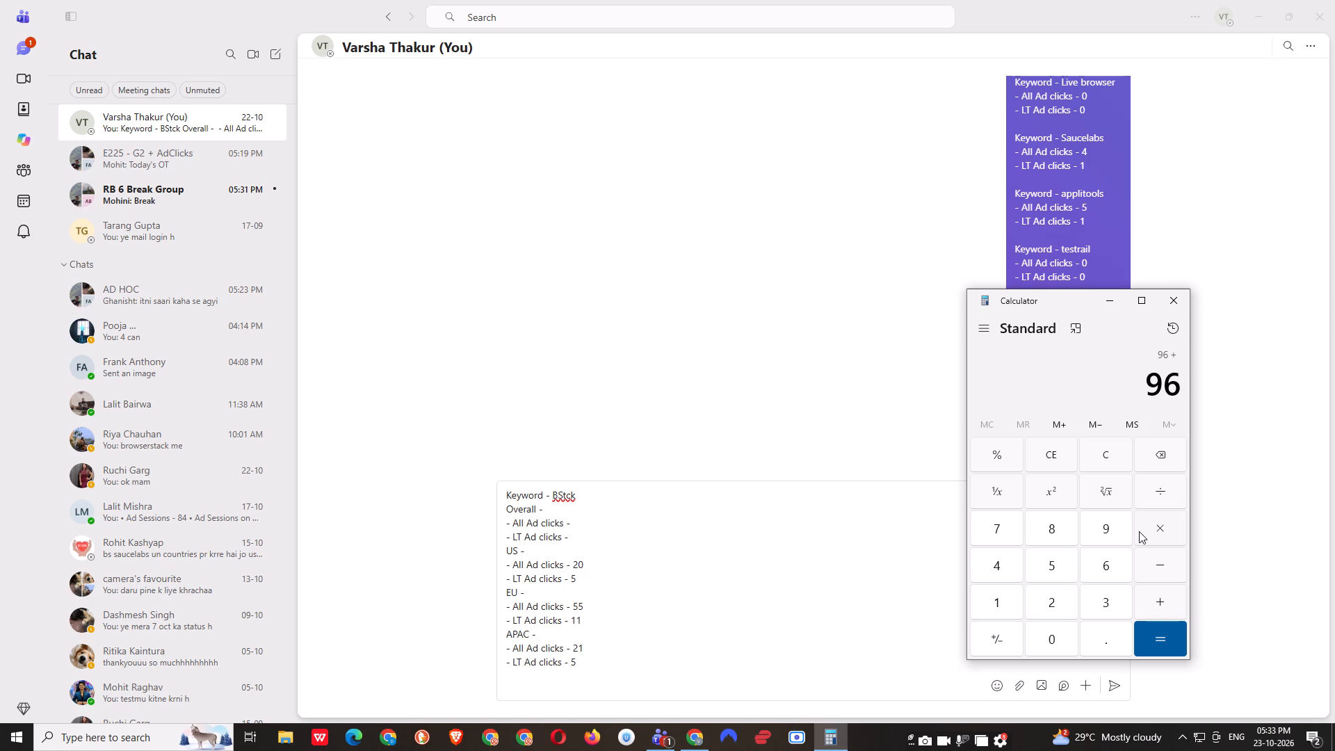
pyautogui.scroll(-1, 649, 605)
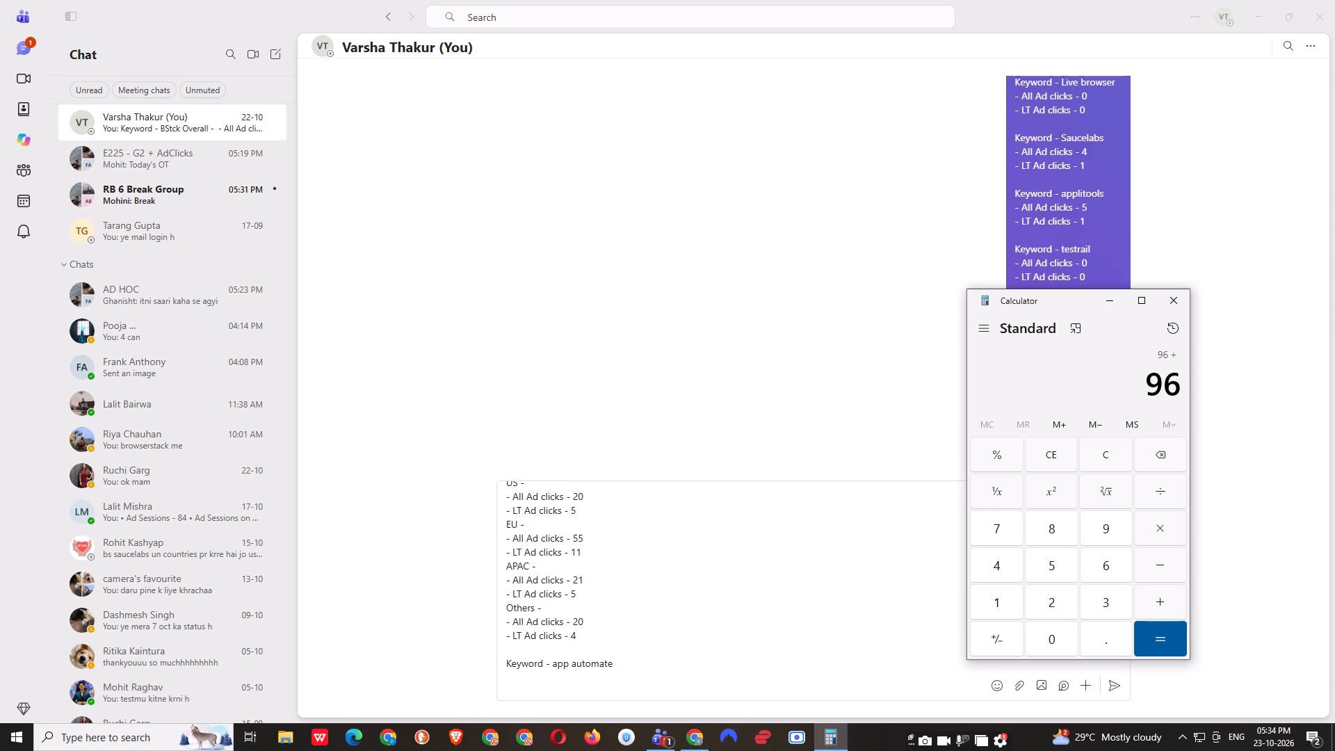
pyautogui.write('20')
pyautogui.press('Return')
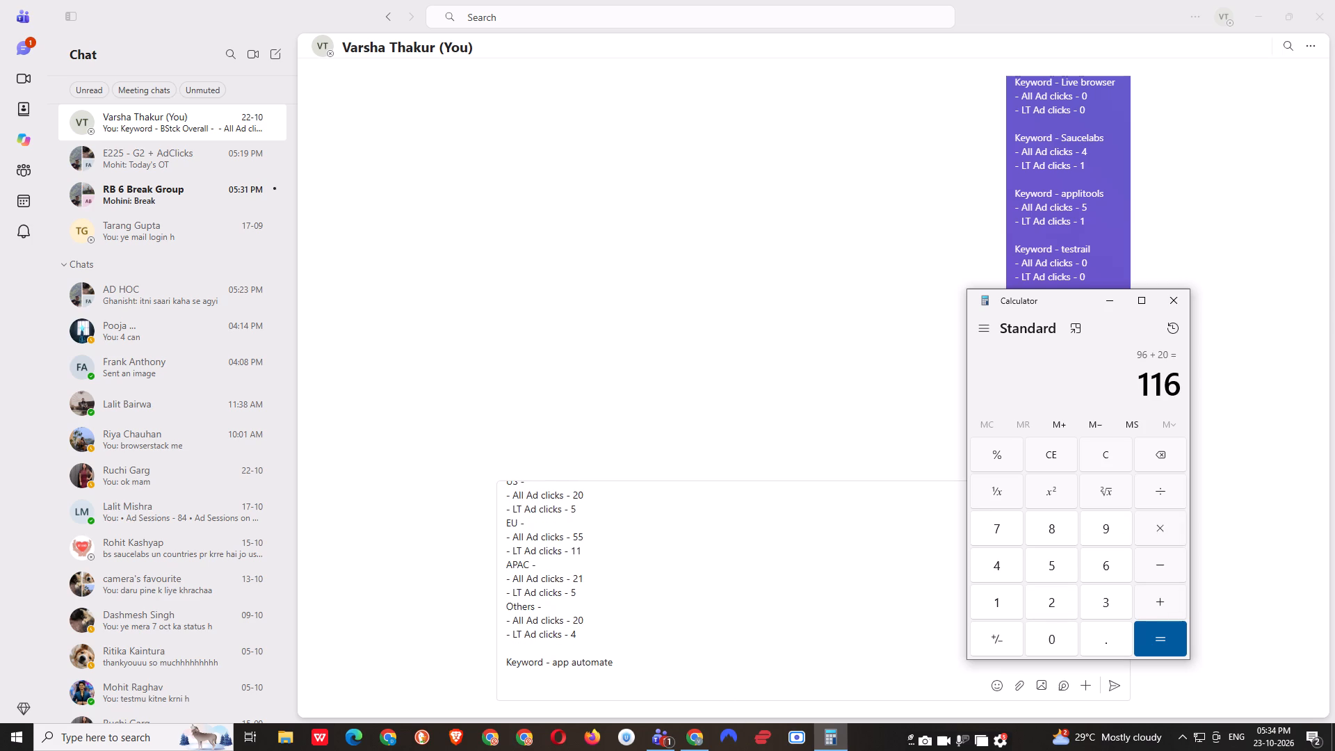
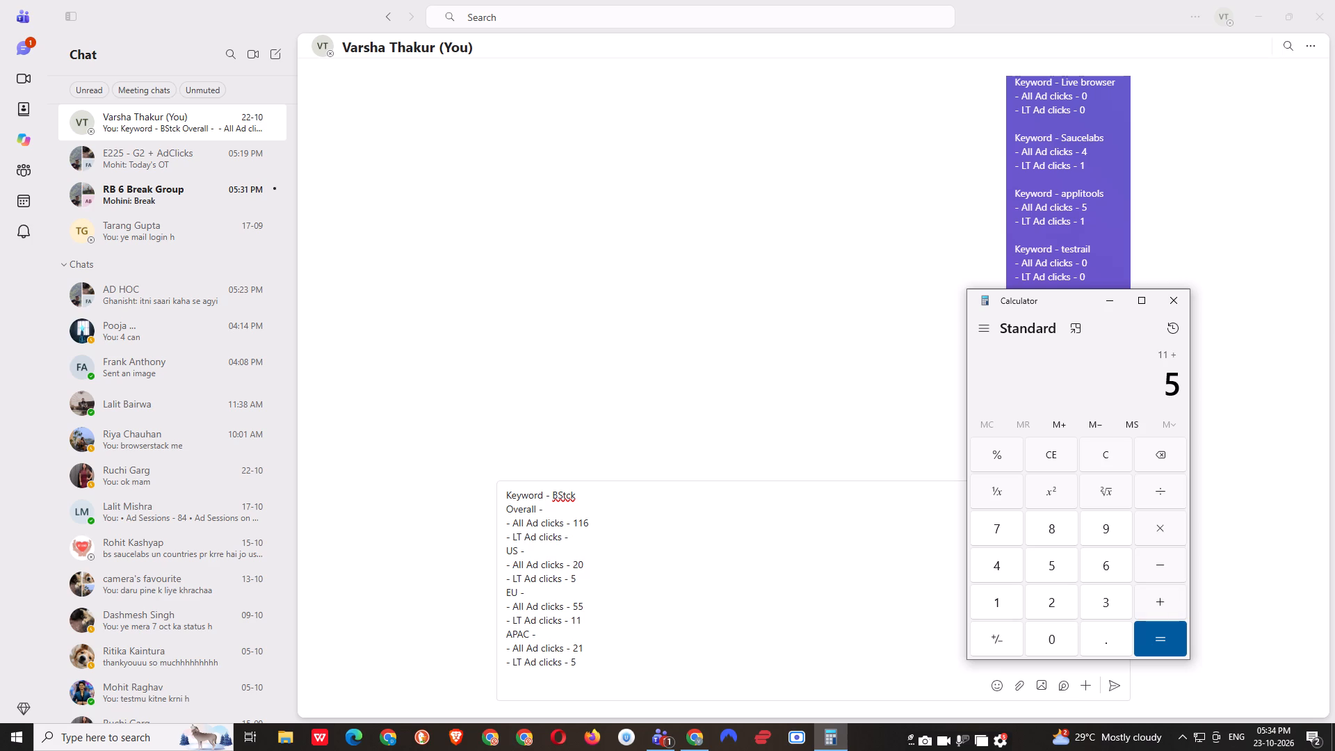
# Add up the BStck regional LT Ad clicks in Calculator, computing 11 + 5 and continuing the sum with another addition.
pyautogui.press('Return')
pyautogui.scroll(-1, 708, 600)
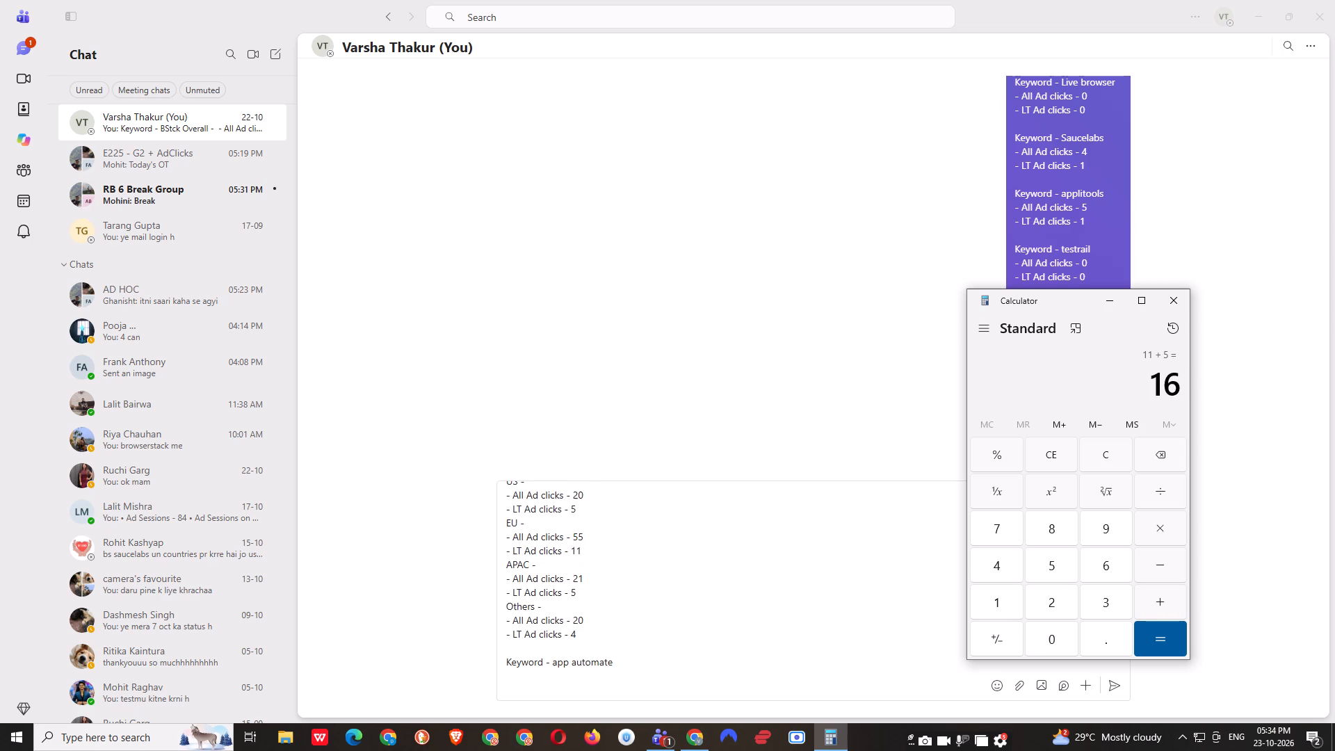
pyautogui.write('+')
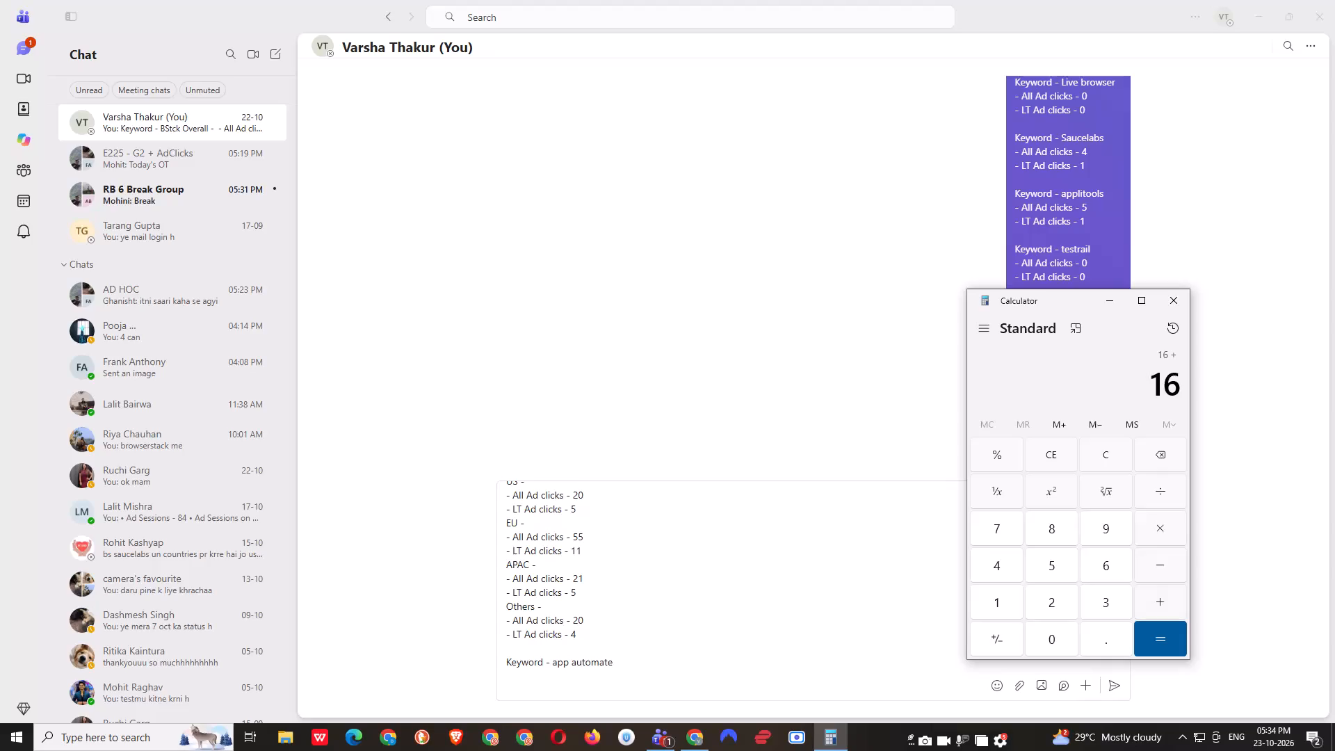
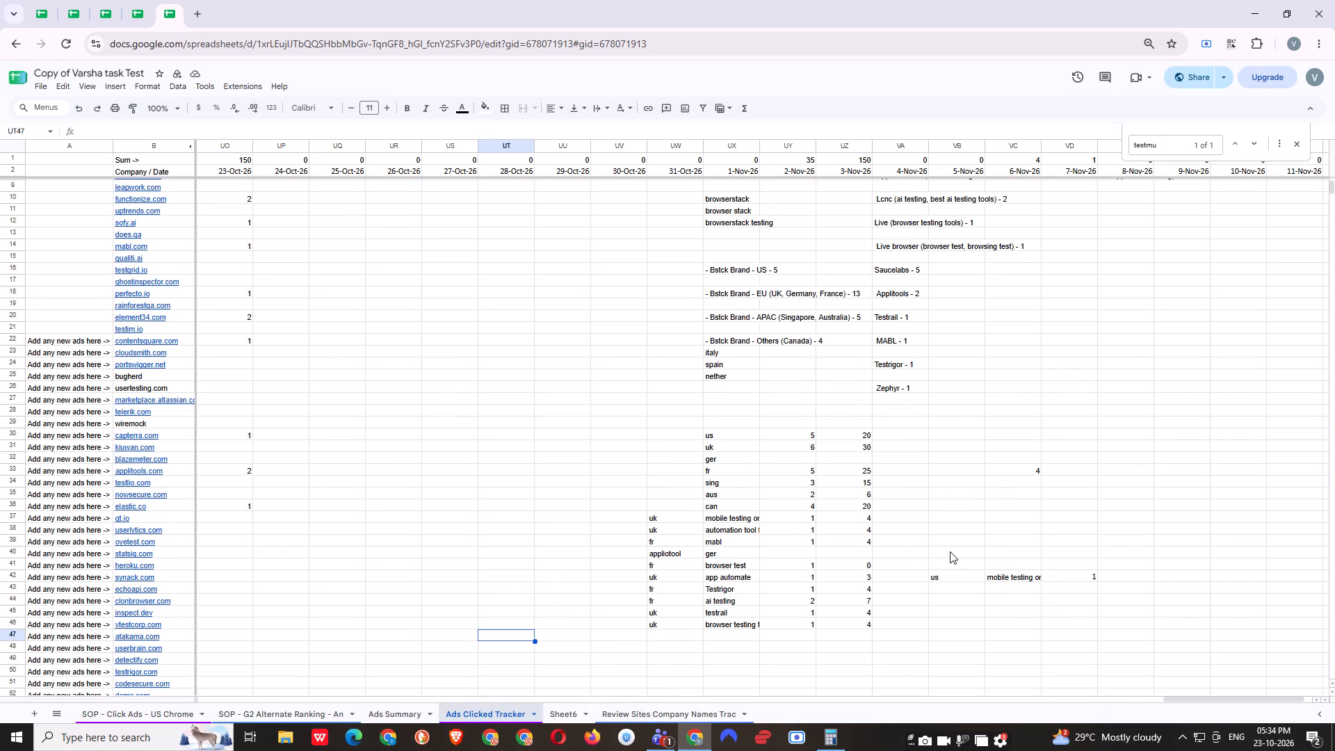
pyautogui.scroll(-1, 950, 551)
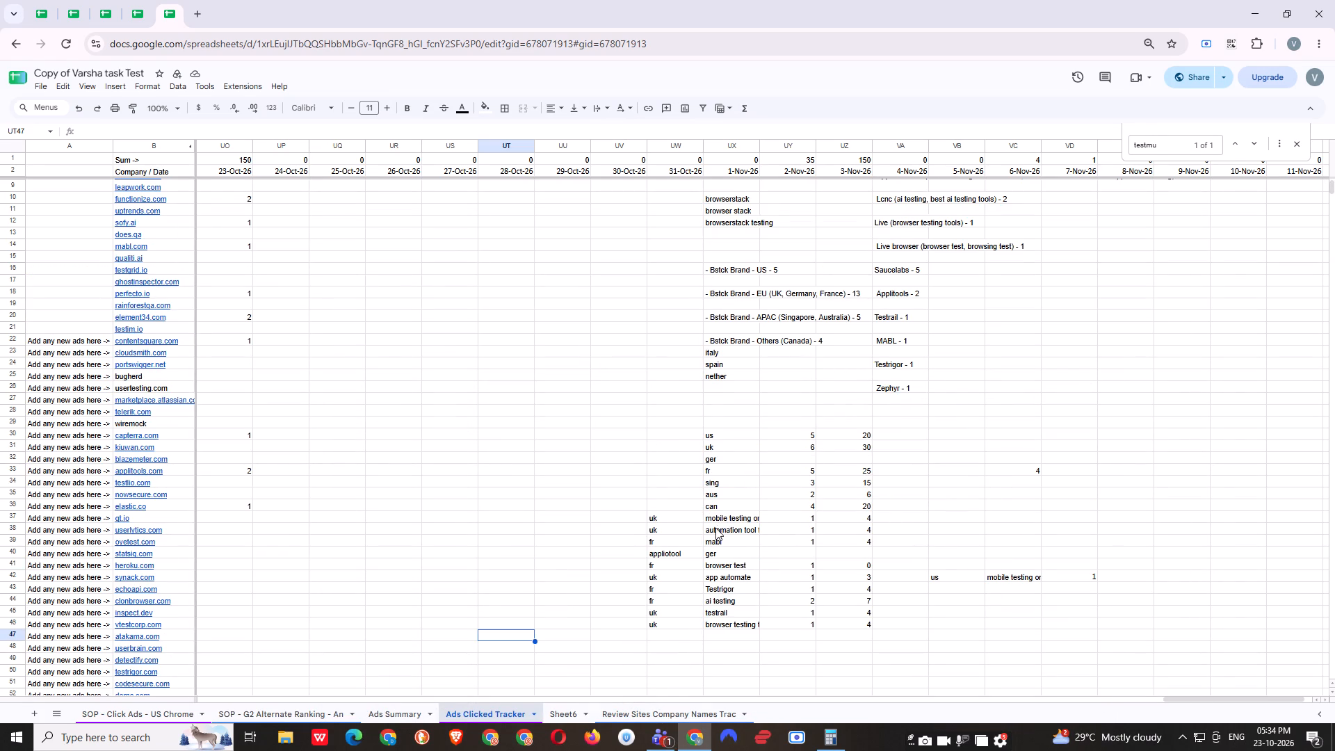
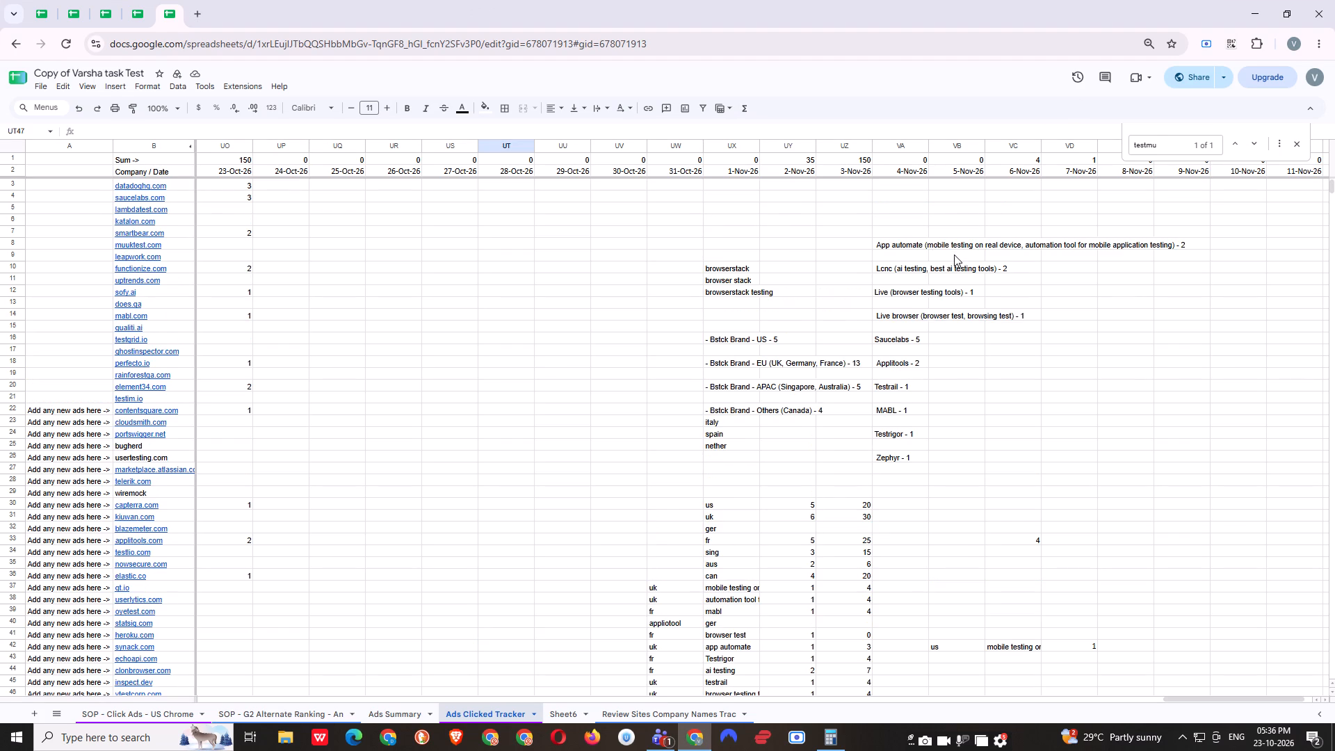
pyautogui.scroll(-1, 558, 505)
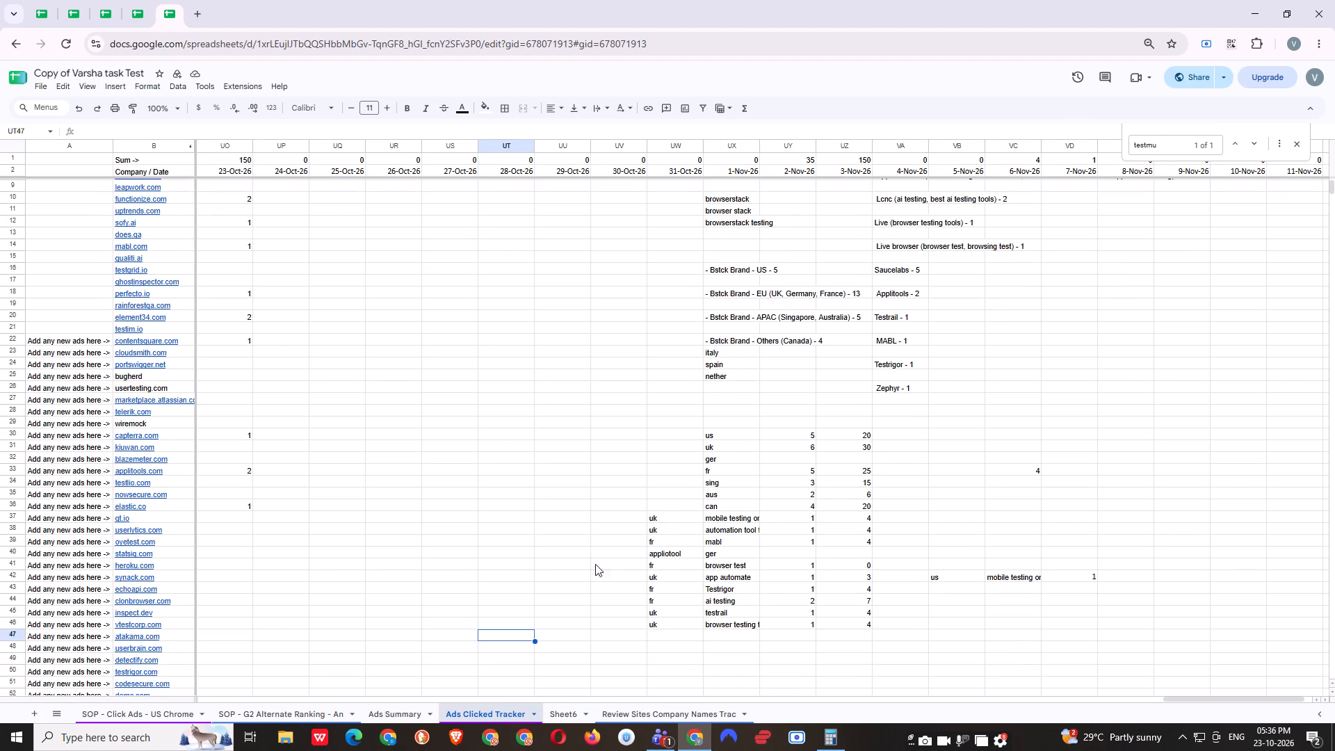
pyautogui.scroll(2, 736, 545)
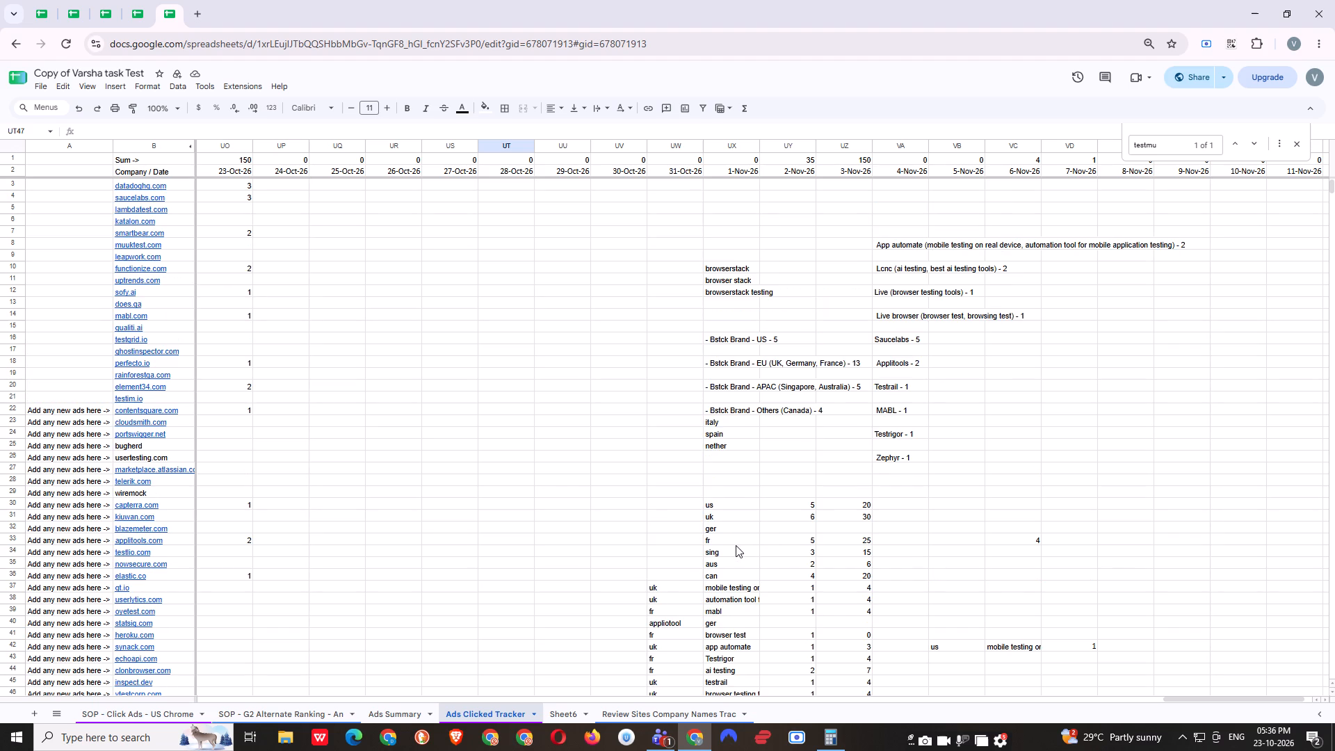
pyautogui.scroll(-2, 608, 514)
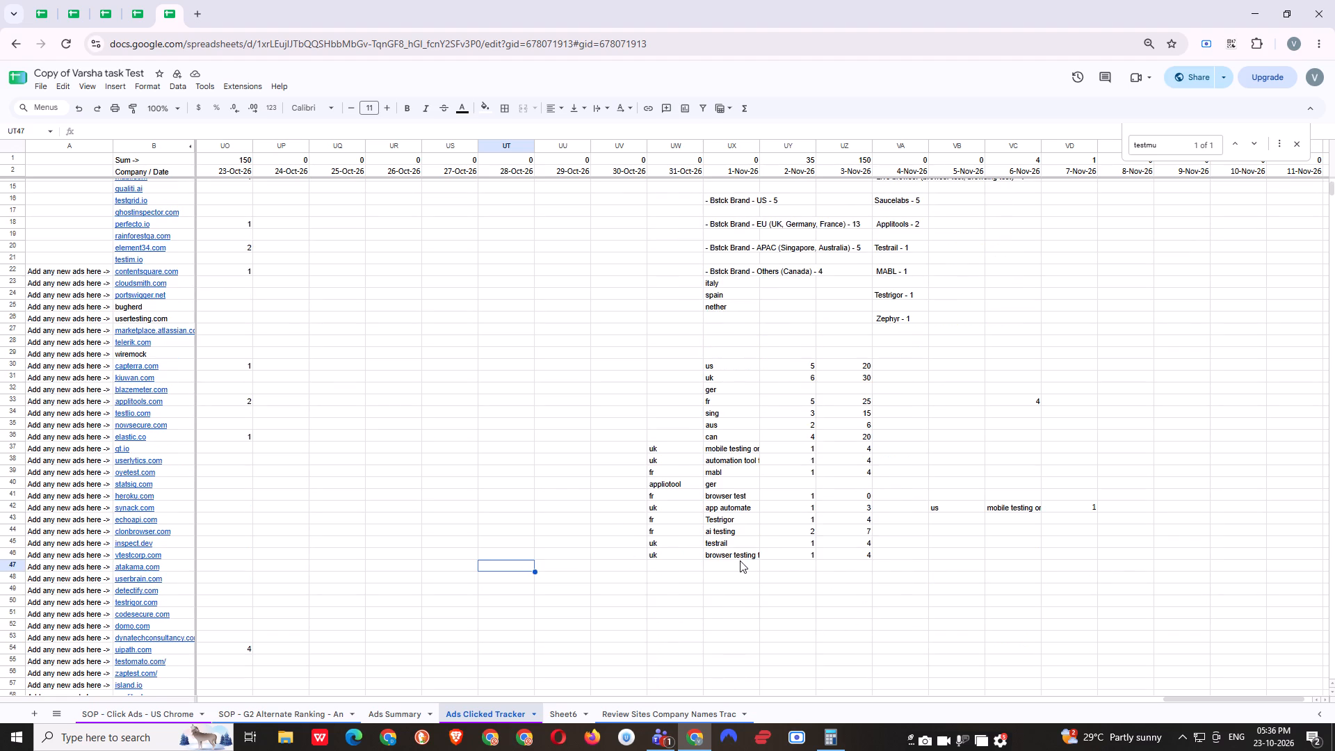
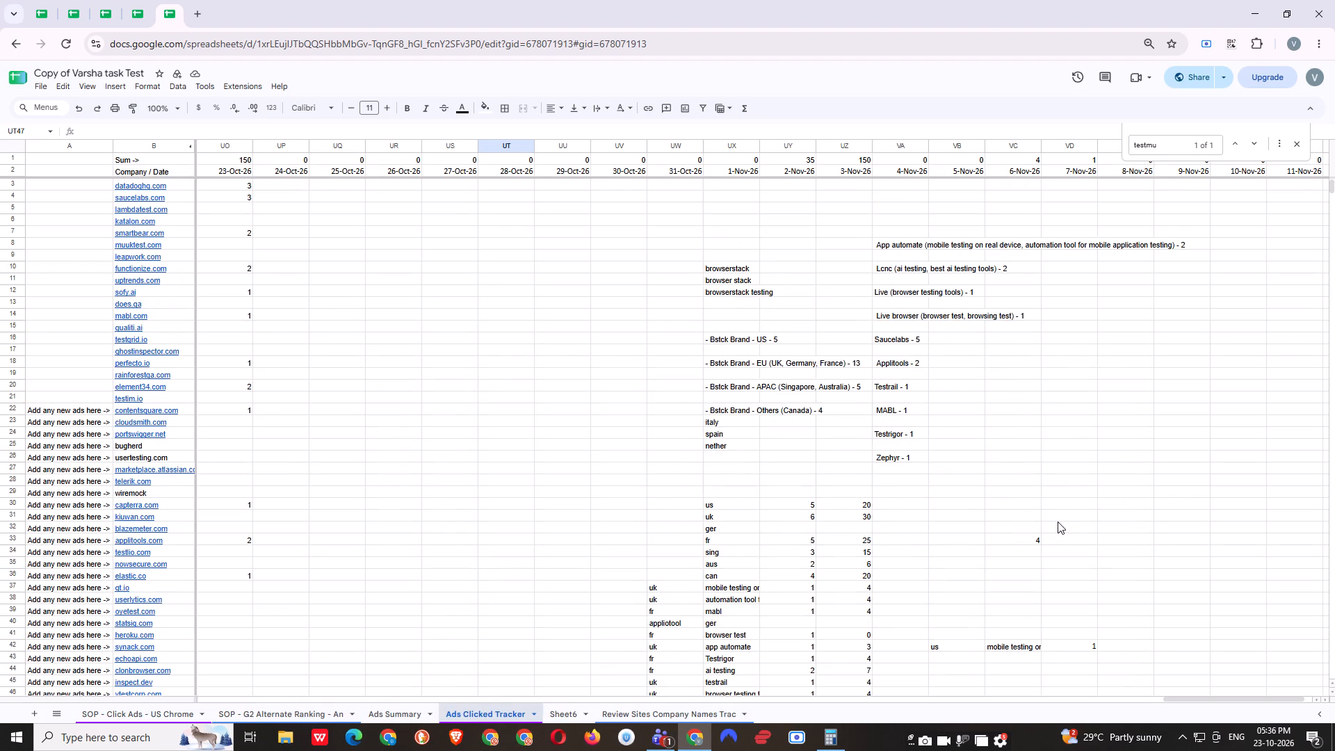
# Select the two values in rows 37 and 38 of the 3-Nov-26 column to check their sum.
pyautogui.scroll(-2, 1058, 522)
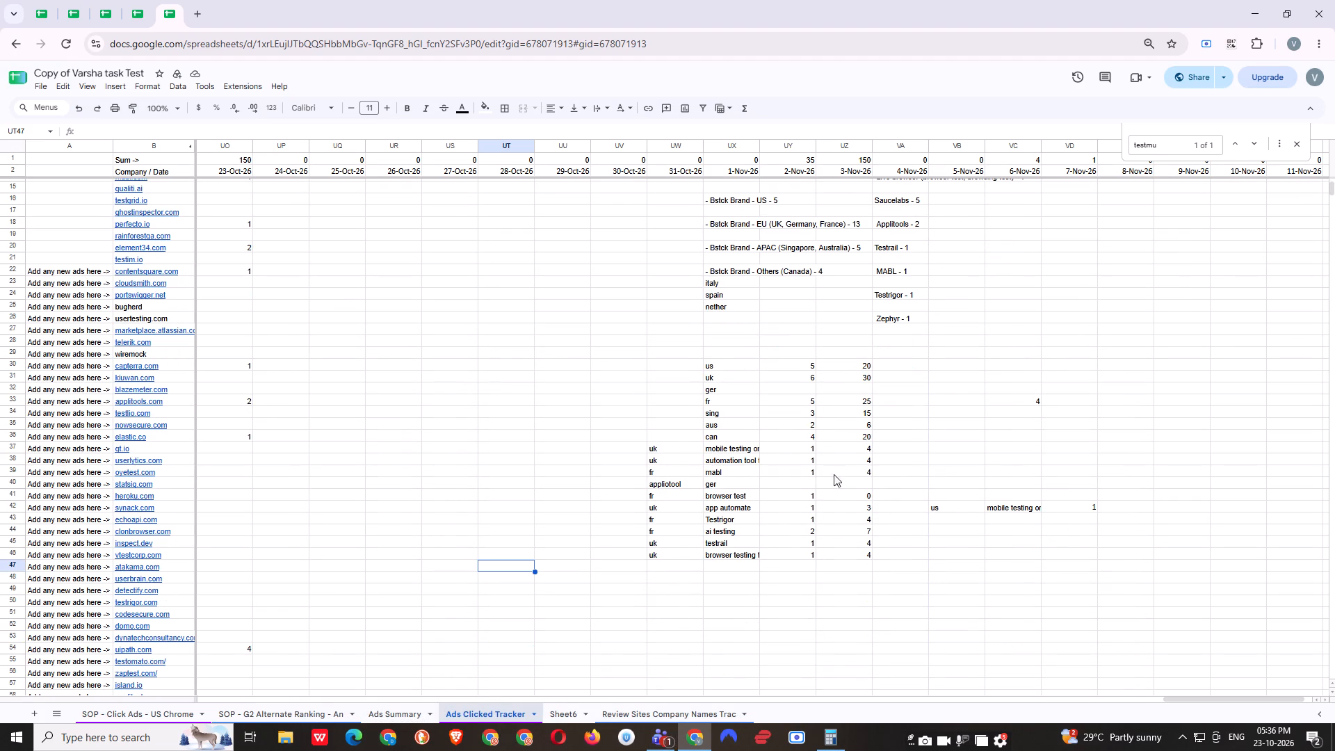
pyautogui.moveTo(860, 449); pyautogui.dragTo(857, 458)
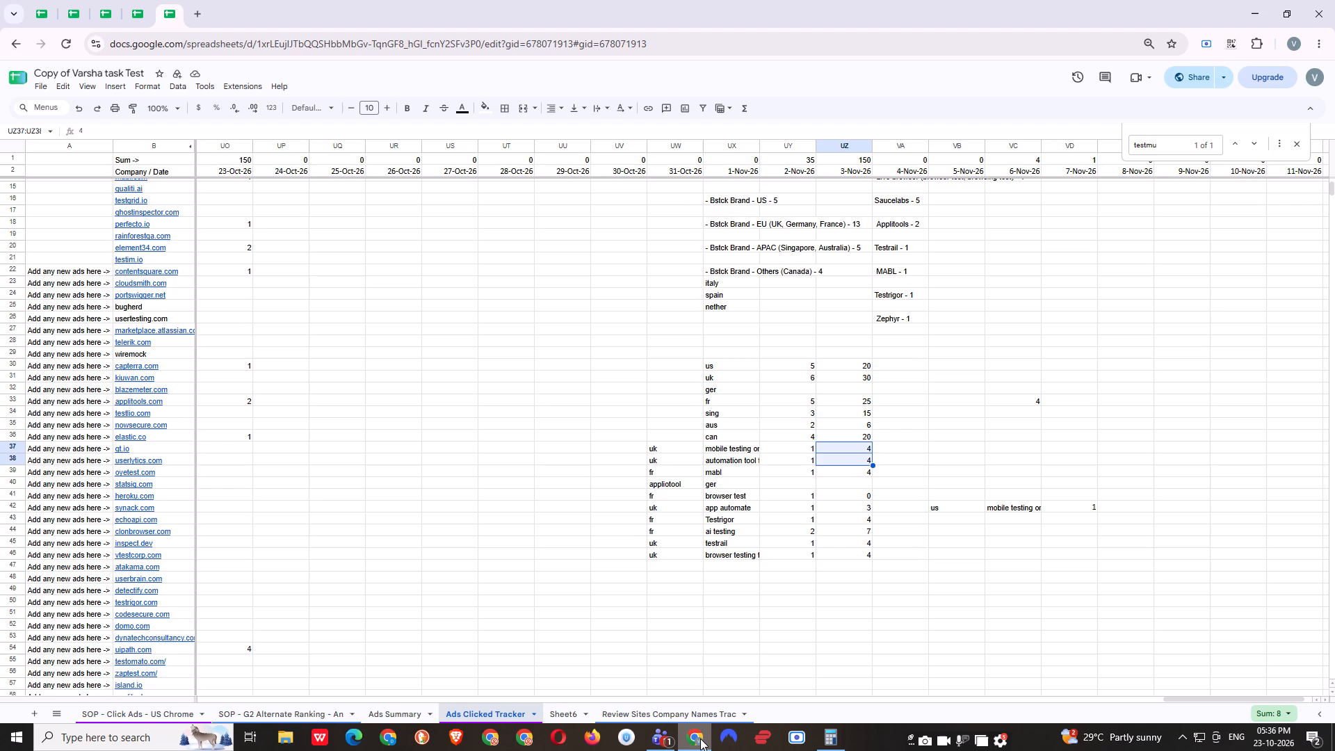
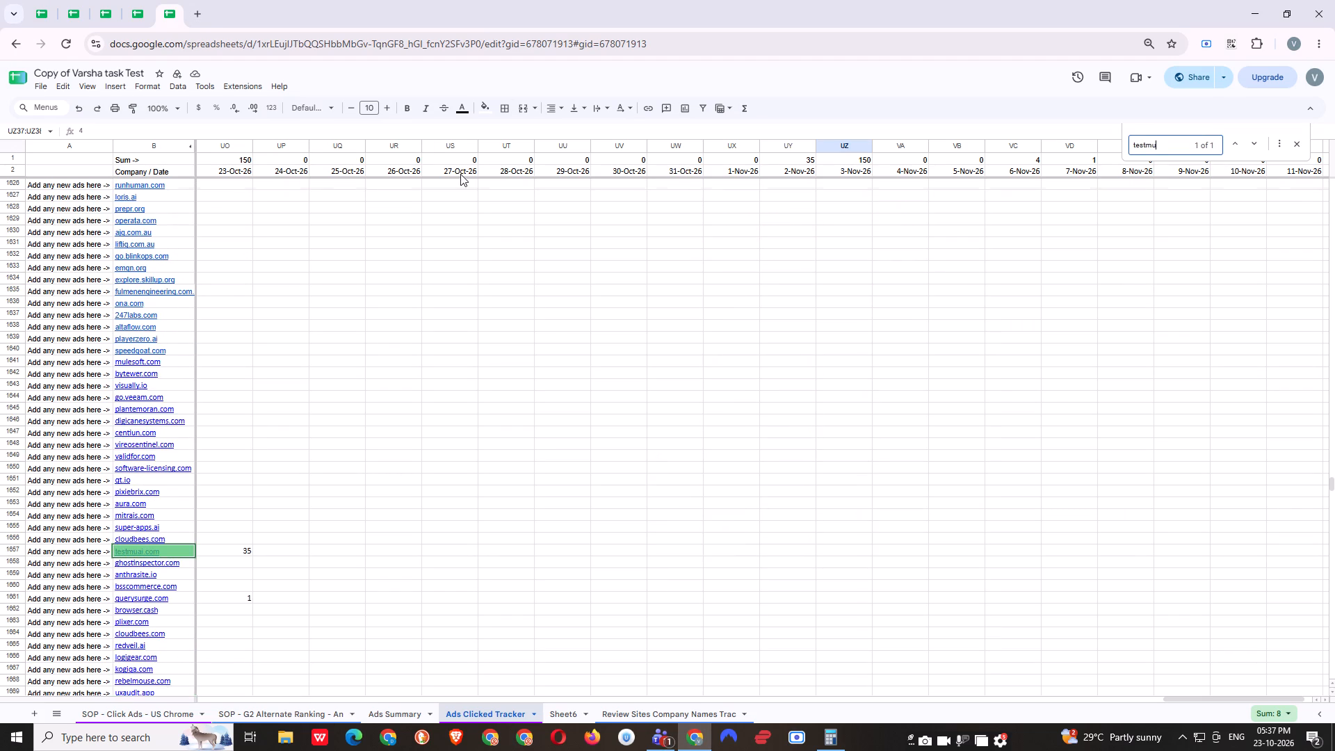
# Set the 23-Oct-26 click count for the testmu company in row 1657 to 34.
pyautogui.click(229, 542)
pyautogui.click(227, 549)
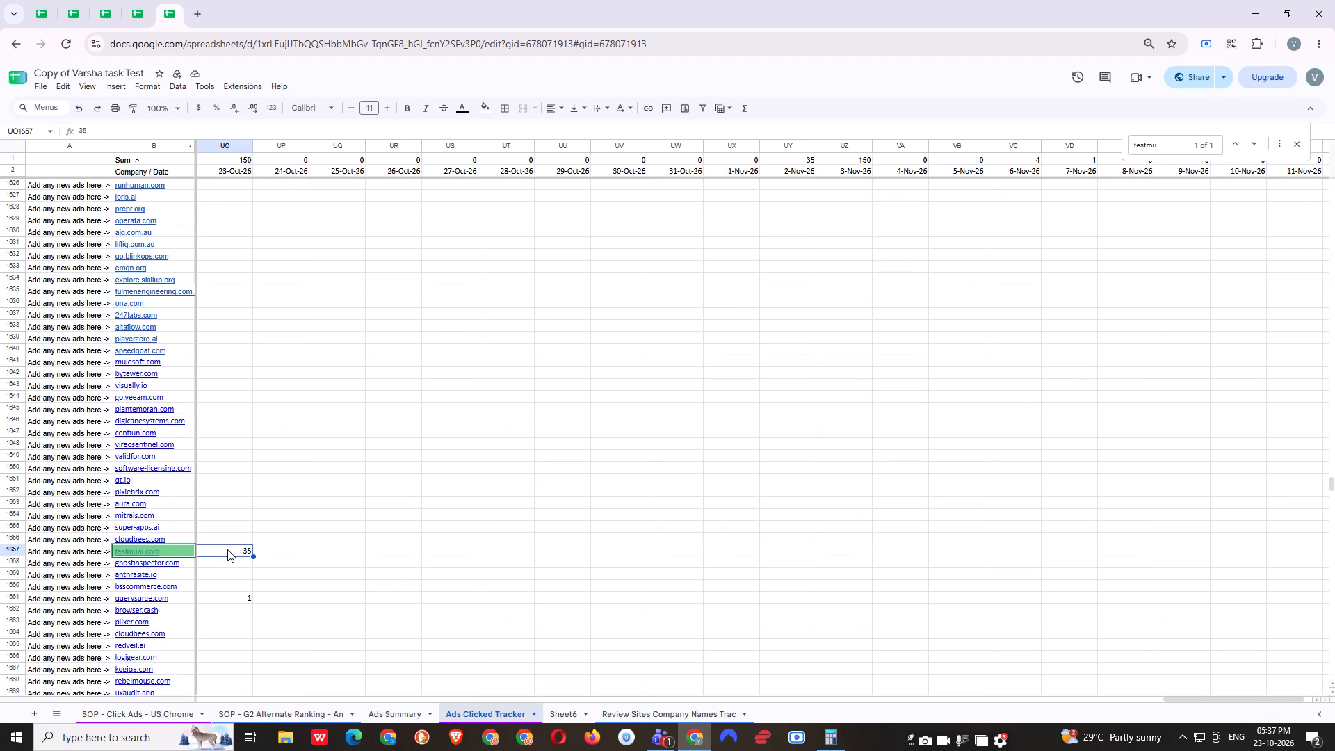
pyautogui.write('34')
pyautogui.press('Return')
pyautogui.scroll(18, 301, 485)
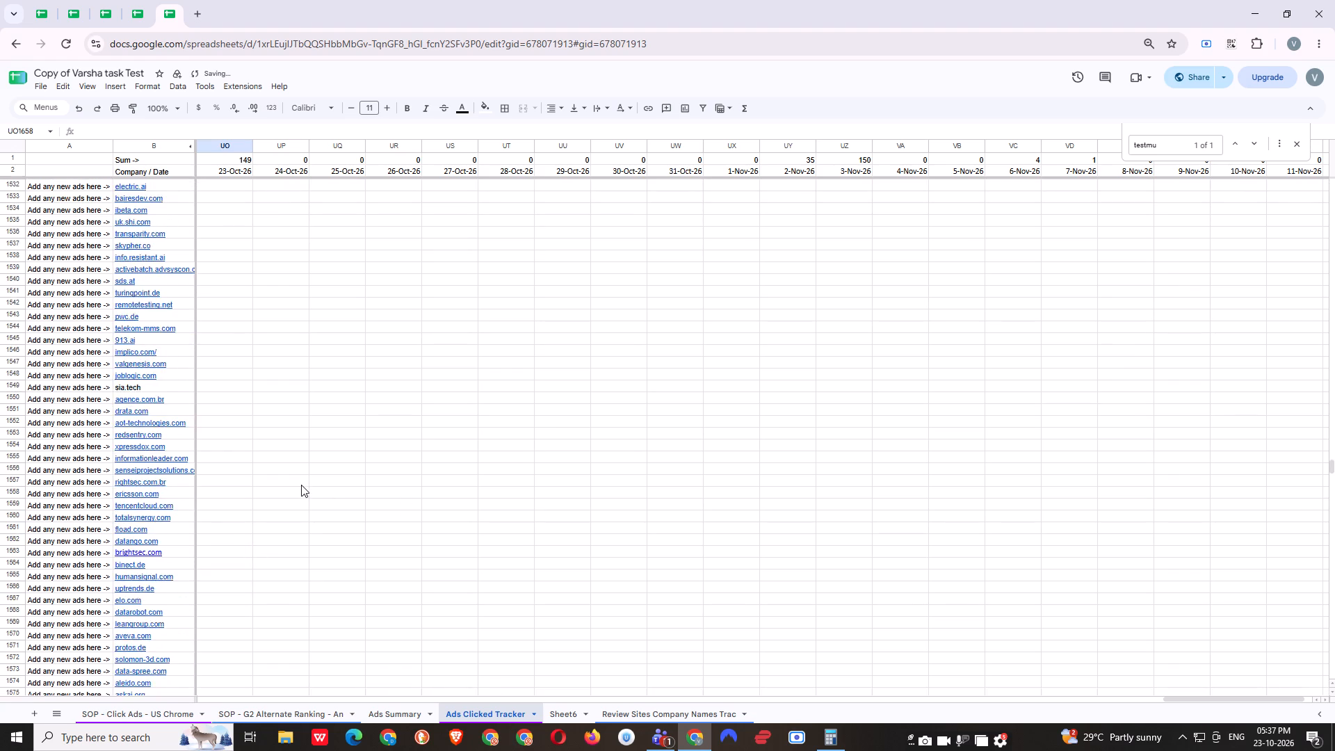
pyautogui.scroll(9, 301, 485)
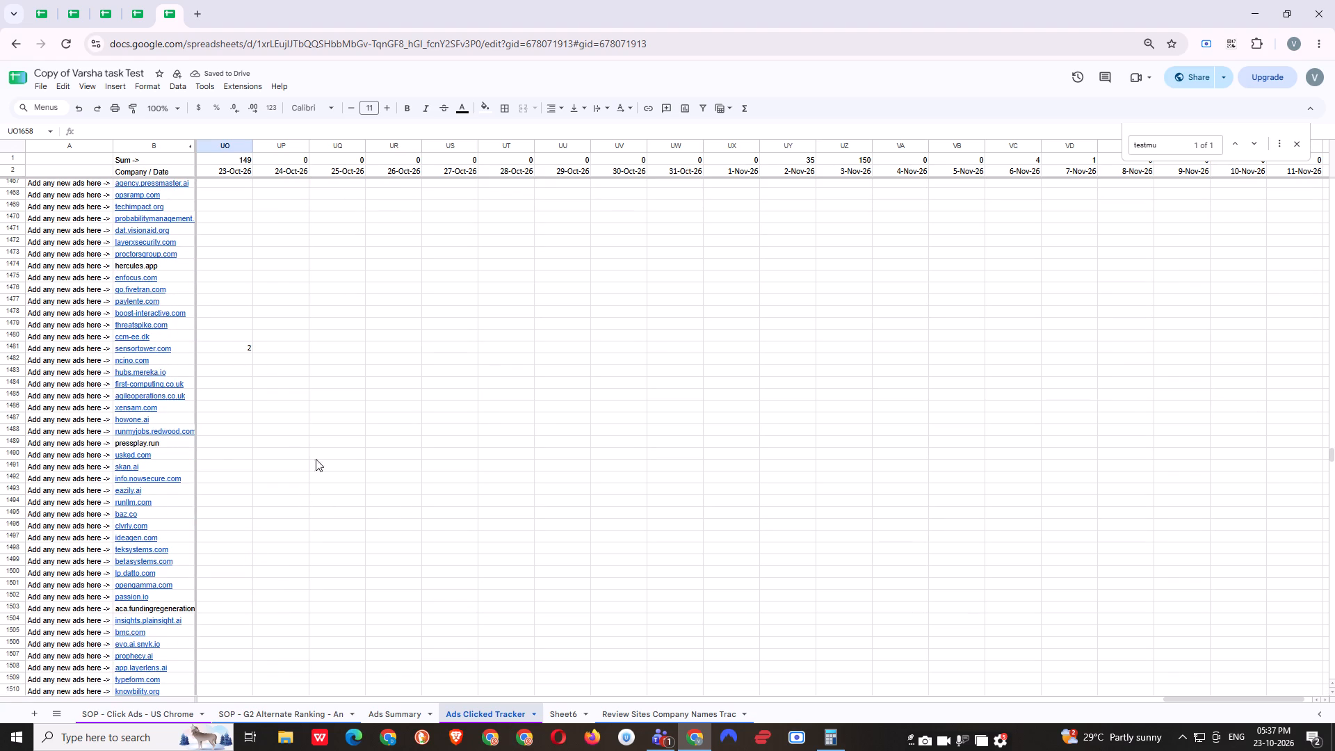
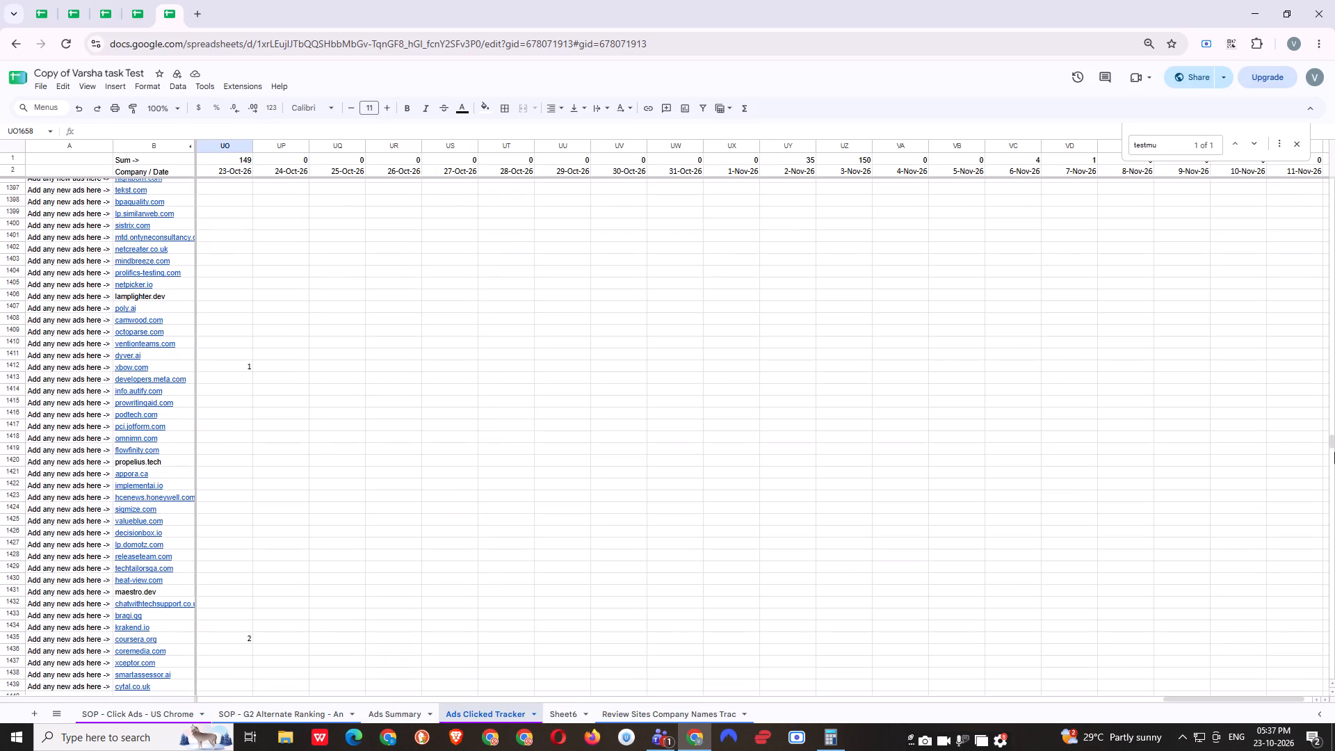
# Clear both numbers beside the uk app automate entry in row 42, under 2-Nov-26 and 3-Nov-26.
pyautogui.moveTo(1334, 444); pyautogui.dragTo(1334, 141)
pyautogui.scroll(2, 980, 515)
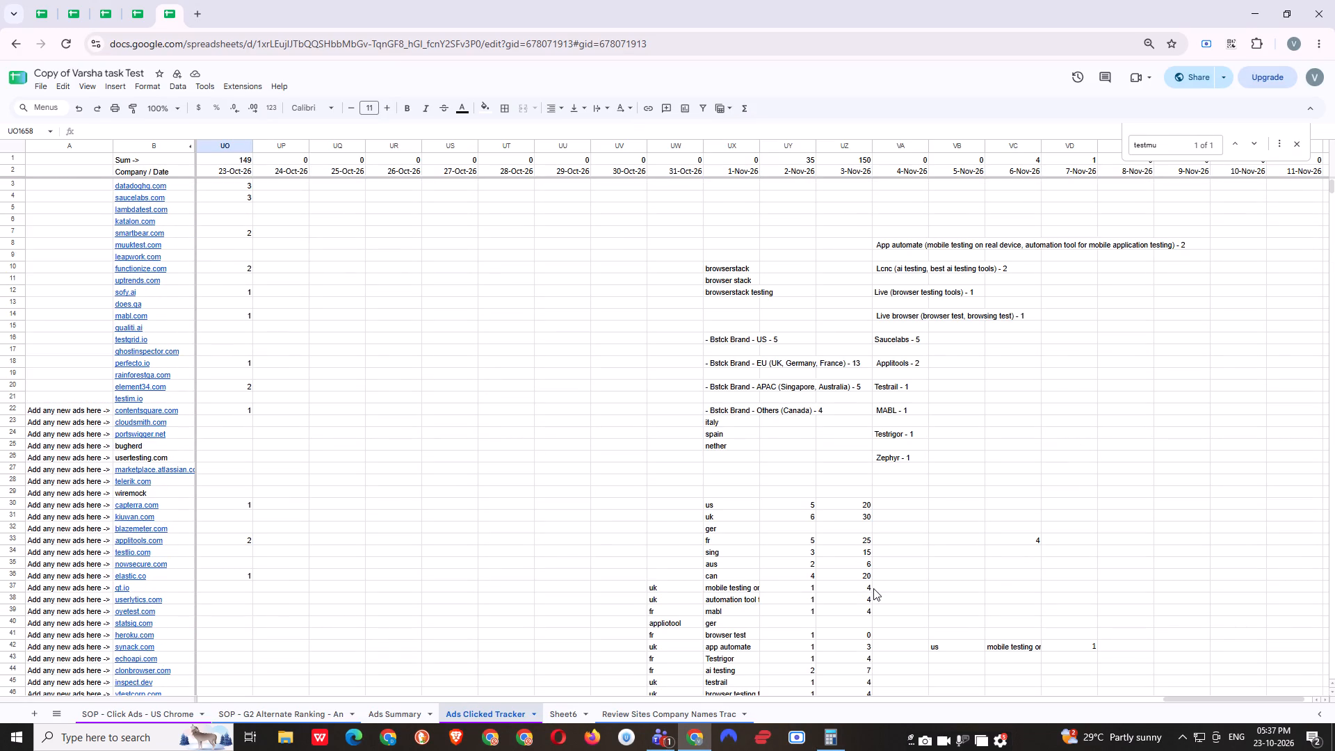
pyautogui.scroll(-1, 792, 578)
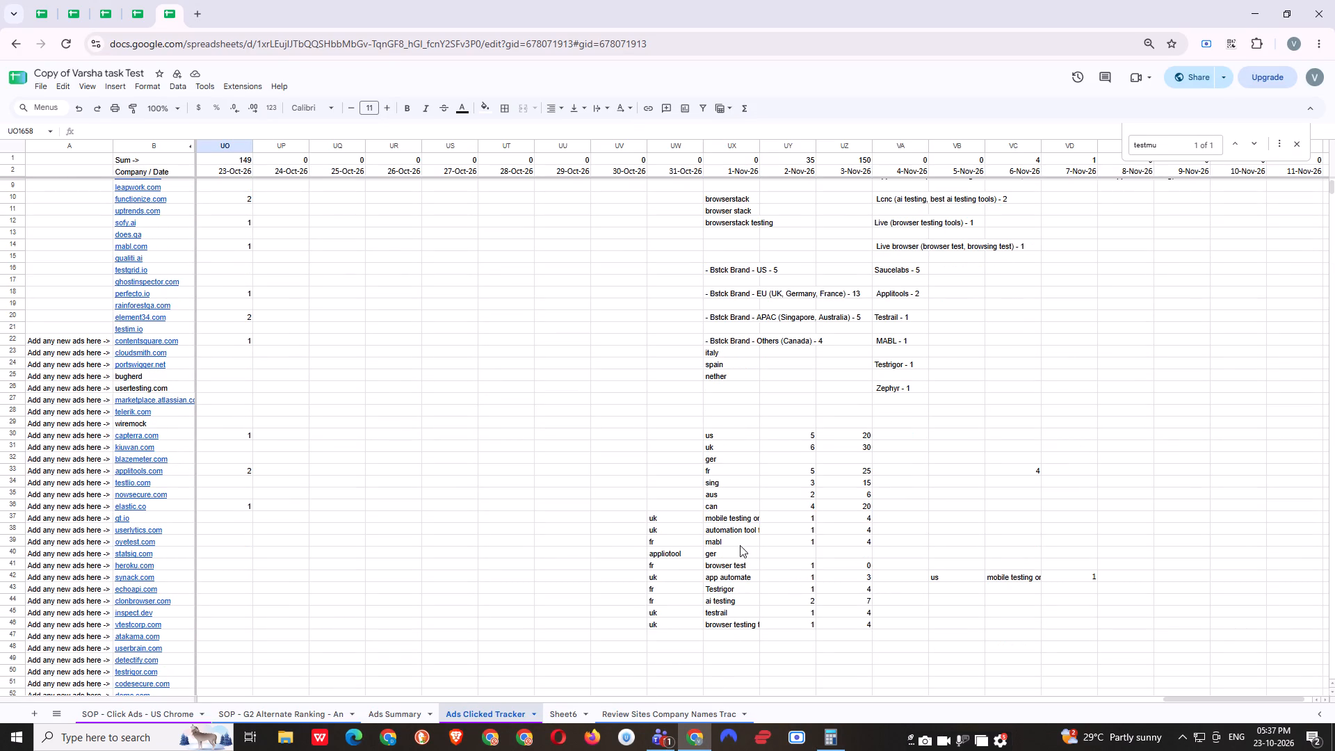
pyautogui.click(857, 578)
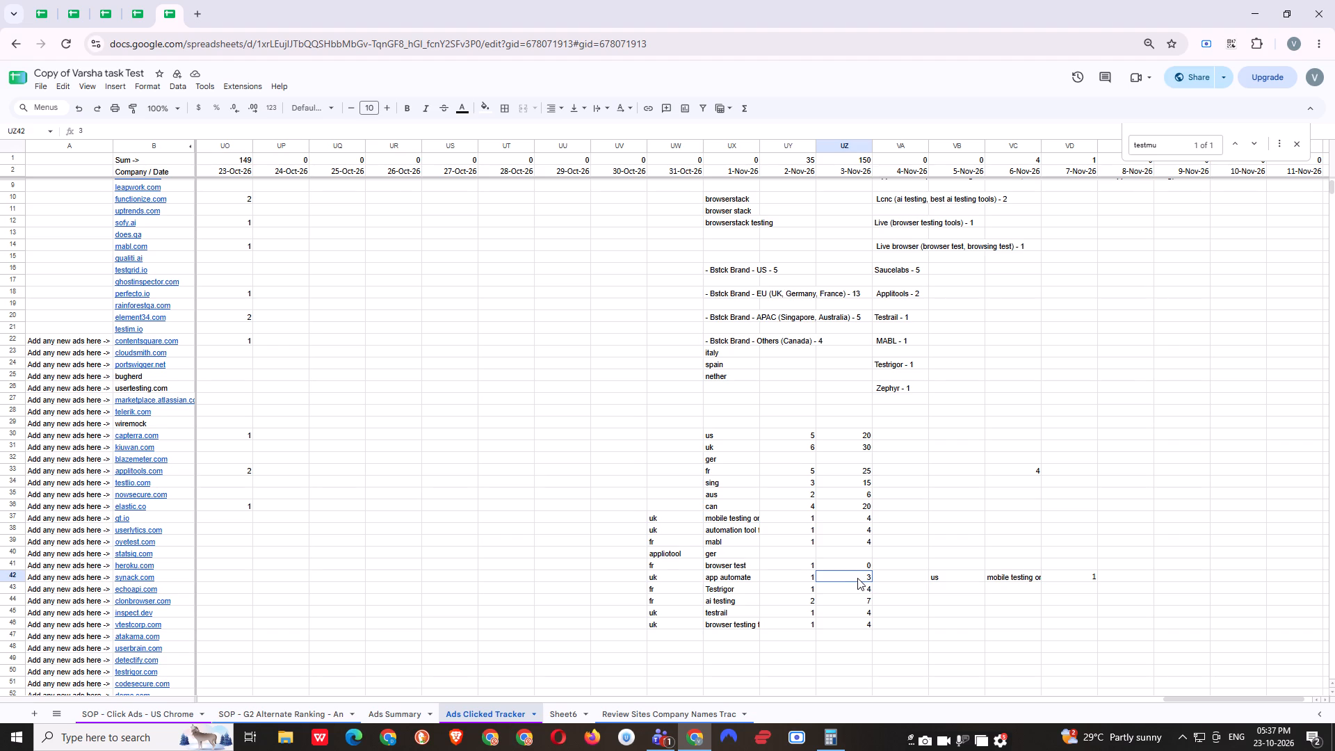
pyautogui.moveTo(800, 577); pyautogui.dragTo(847, 577)
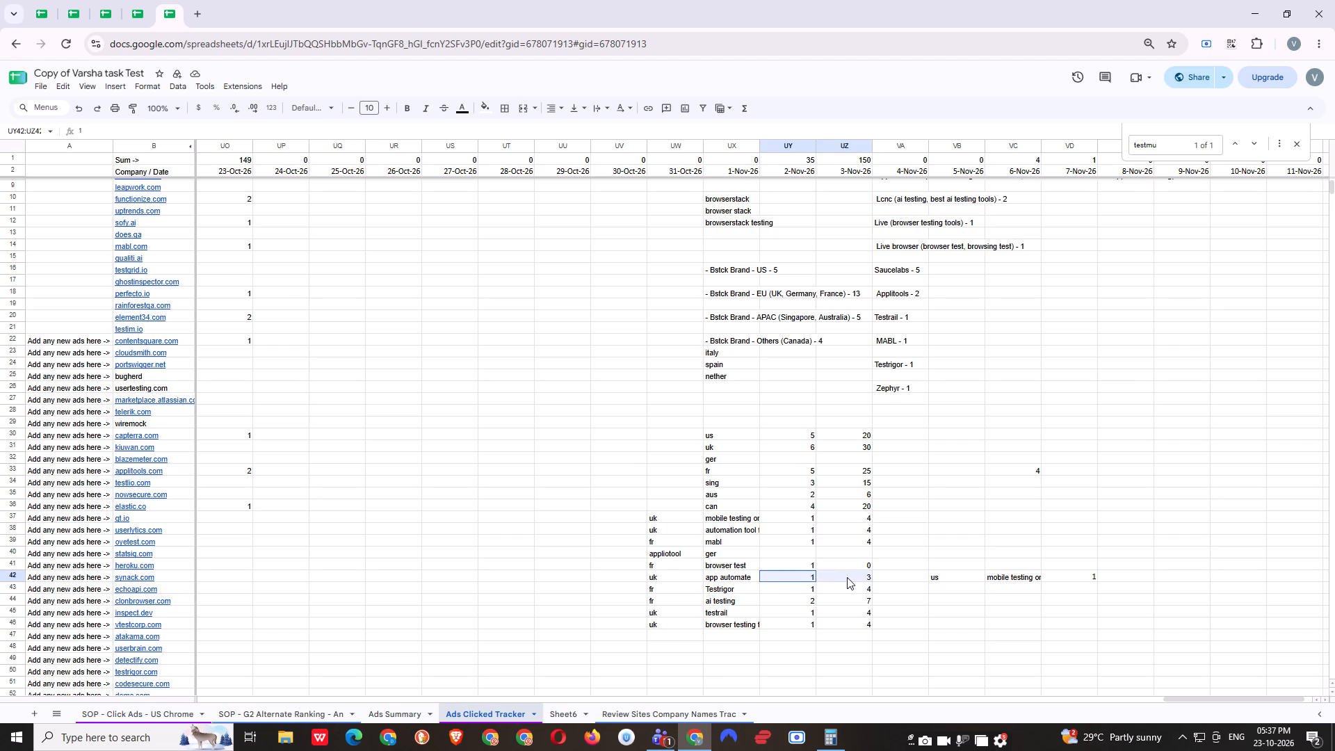
pyautogui.moveTo(847, 577); pyautogui.dragTo(852, 577)
pyautogui.press('Delete')
# Check the sums of the 2-Nov-26 and 3-Nov-26 note values in rows 30 to 46.
pyautogui.click(694, 736)
pyautogui.click(686, 735)
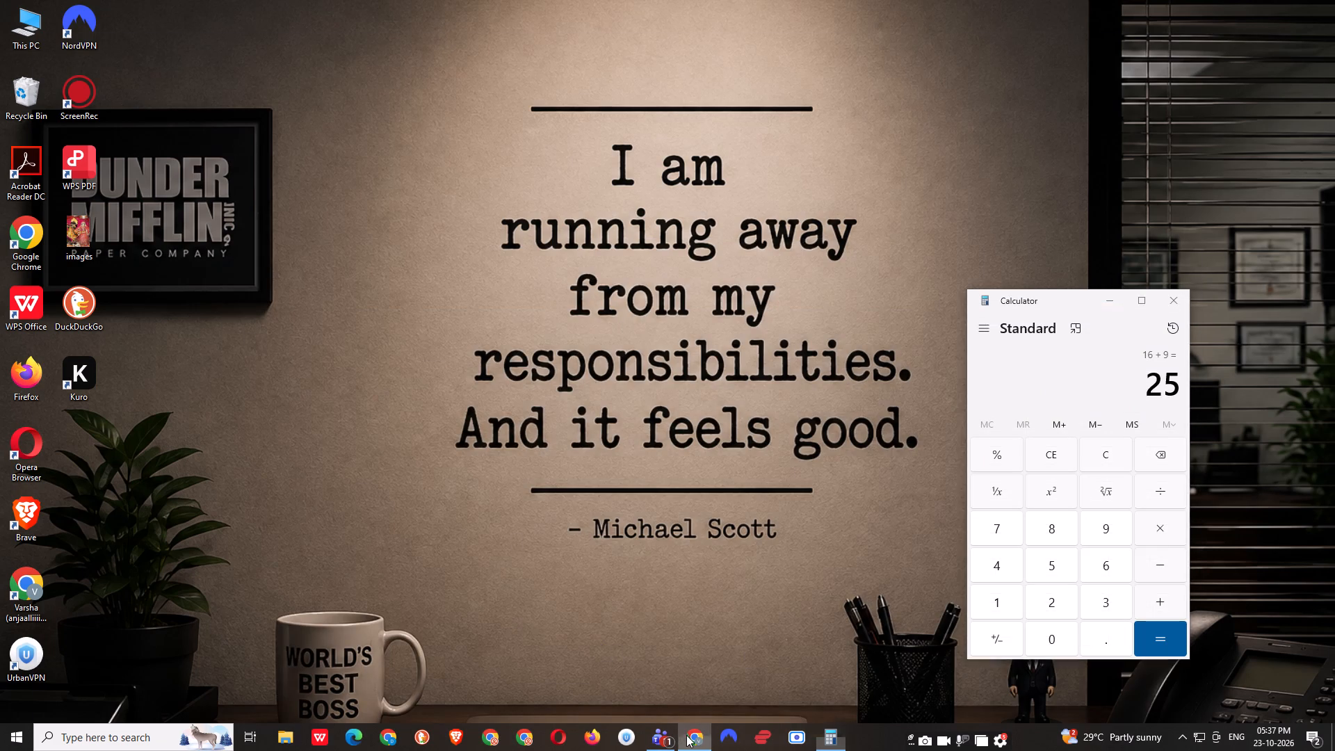
pyautogui.click(512, 475)
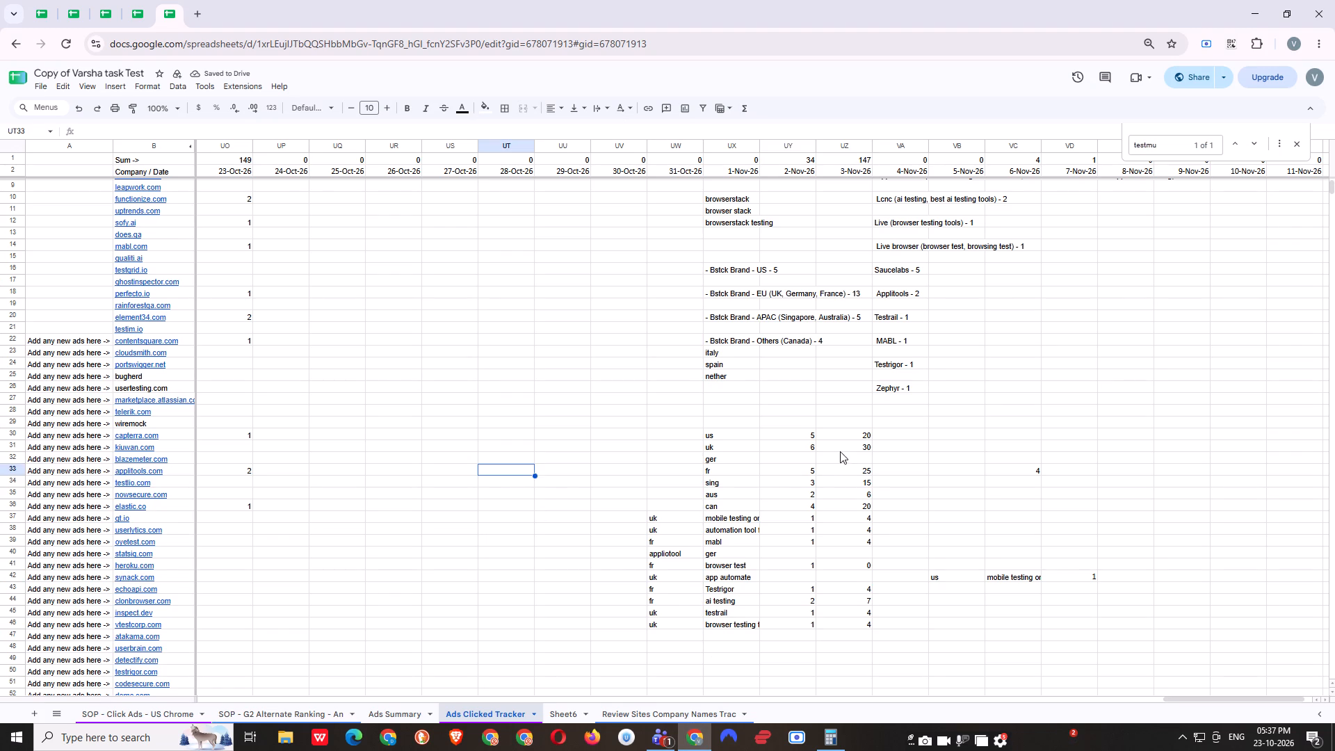
pyautogui.moveTo(799, 432); pyautogui.dragTo(799, 630)
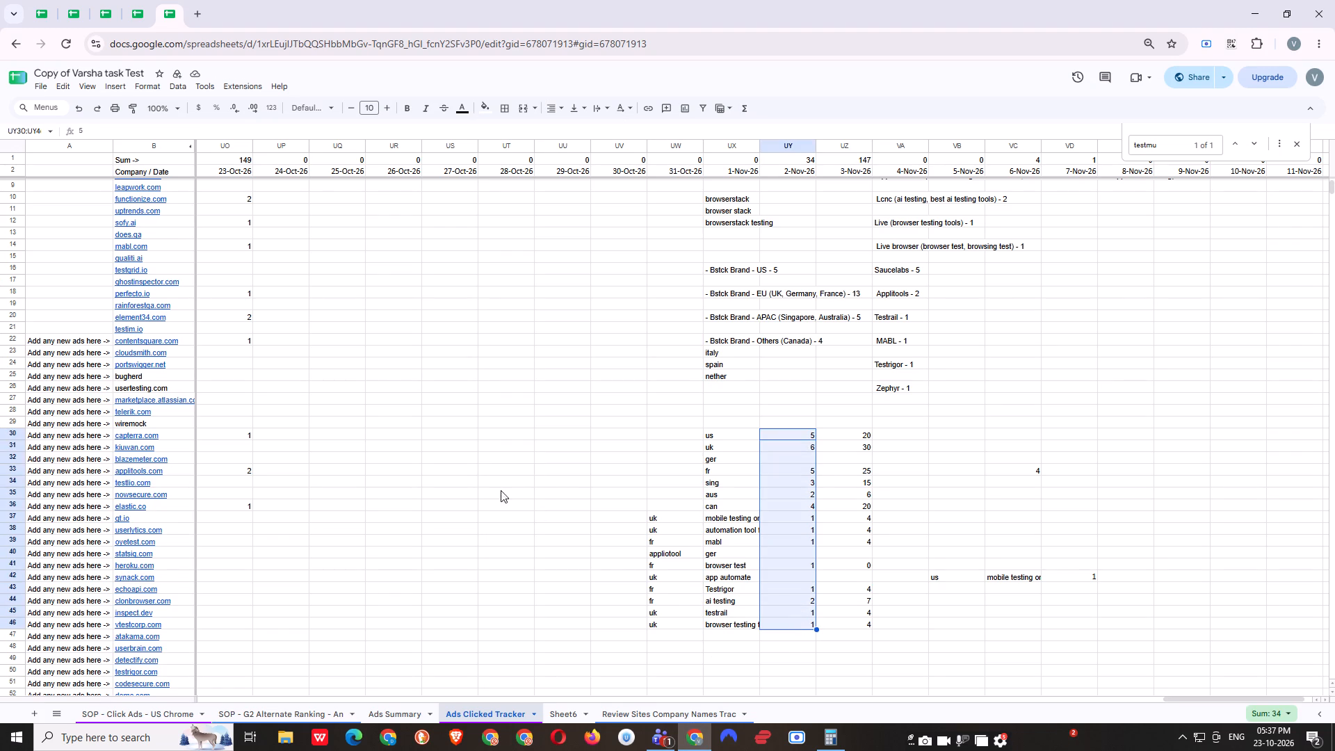
pyautogui.click(472, 490)
pyautogui.moveTo(857, 433); pyautogui.dragTo(857, 535)
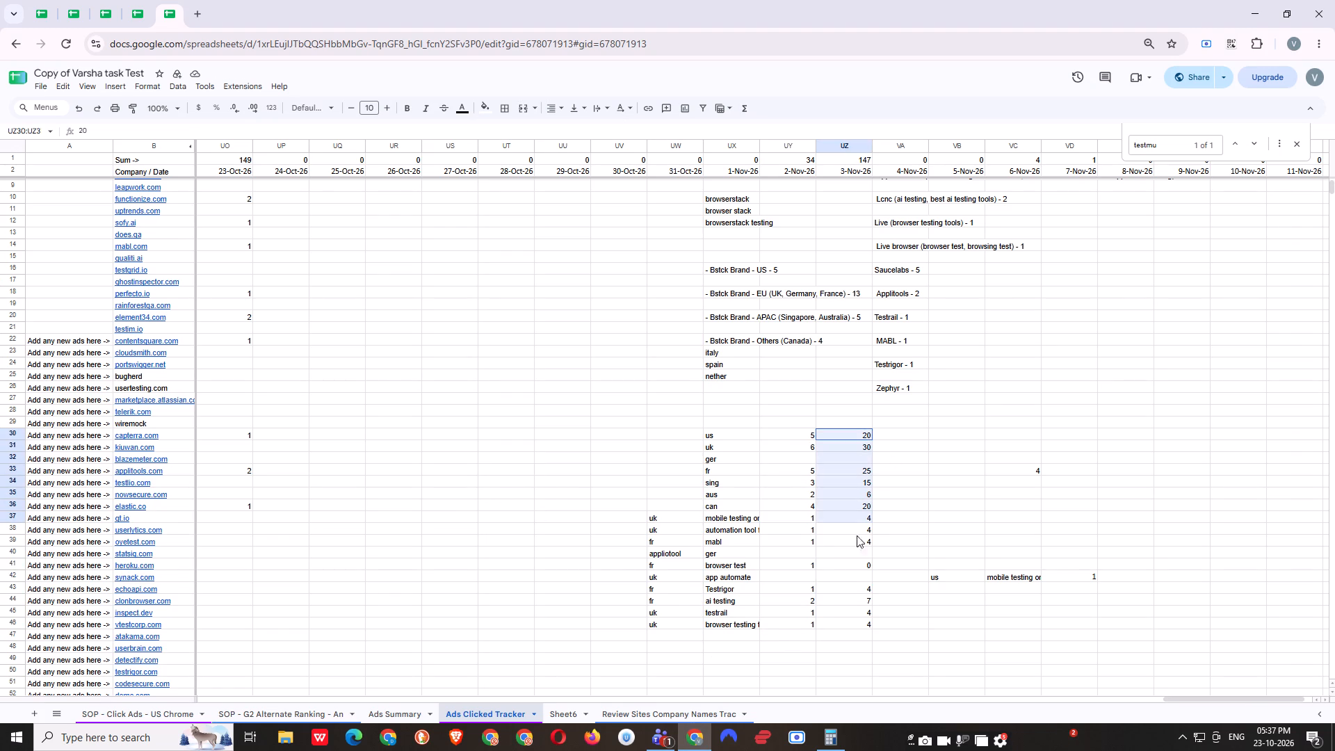
pyautogui.moveTo(857, 535); pyautogui.dragTo(860, 622)
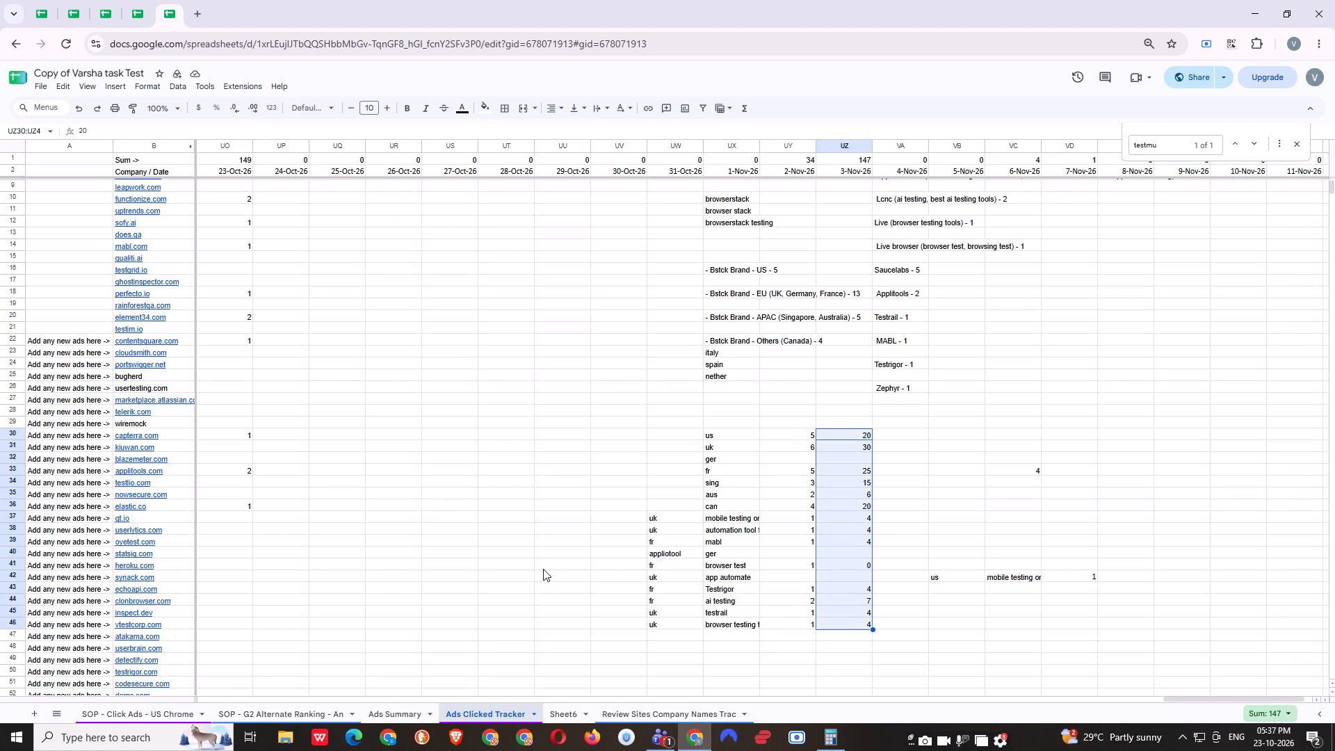
pyautogui.click(389, 407)
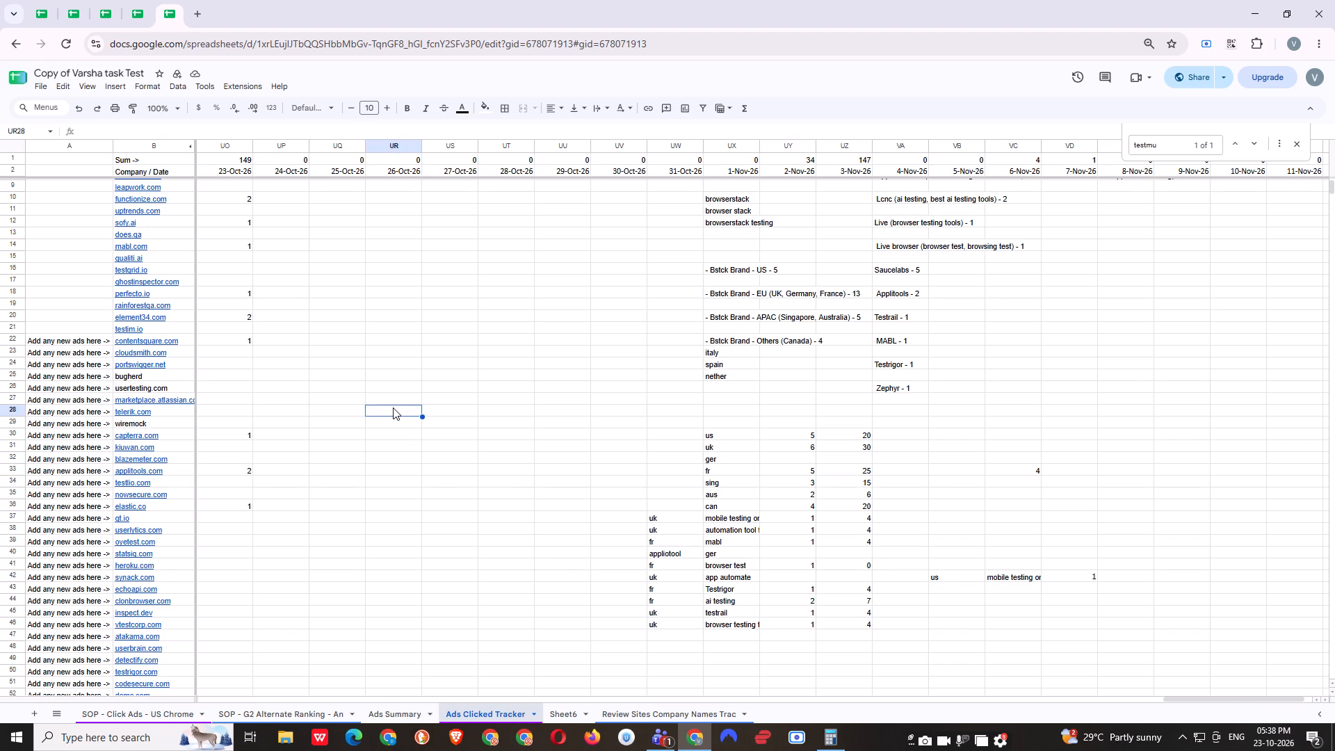
# Set the 23-Oct-26 click count for ni.com in row 106 to 2.
pyautogui.scroll(-11, 247, 495)
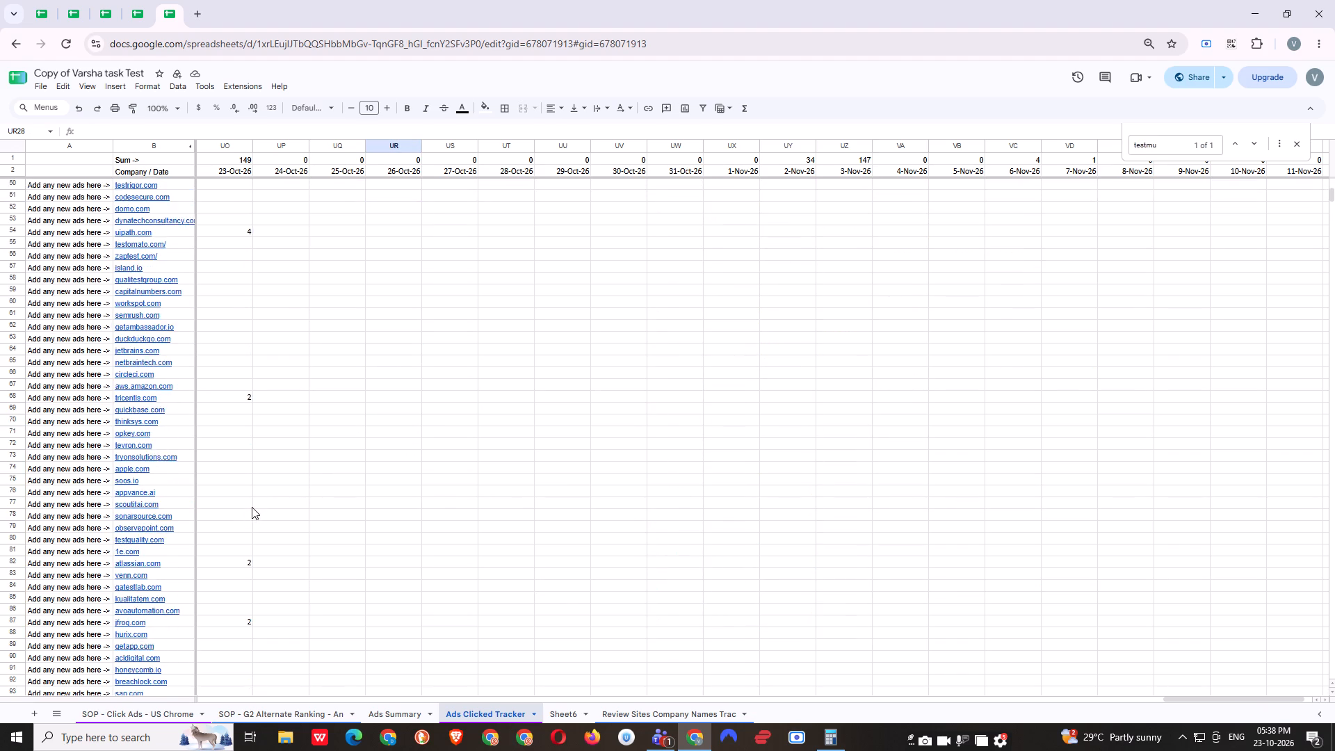
pyautogui.scroll(-1, 252, 507)
pyautogui.click(236, 499)
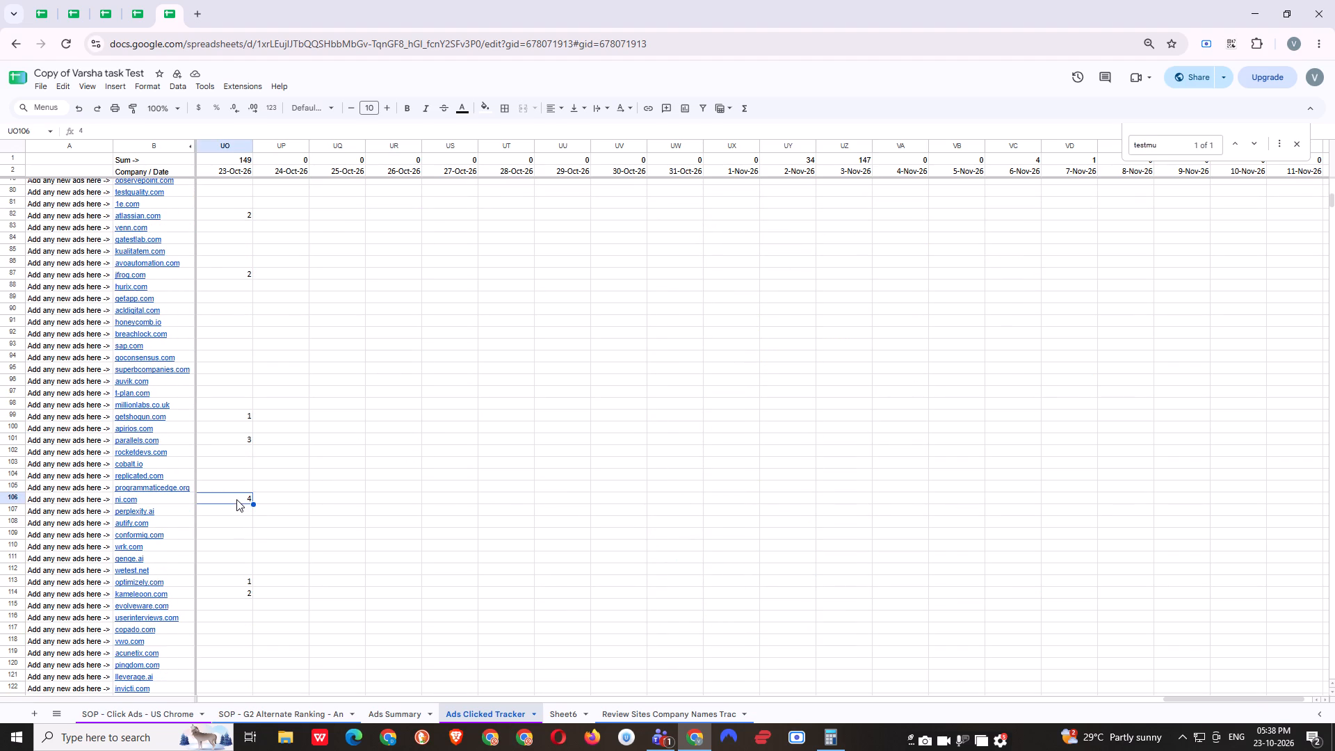
pyautogui.press('2')
pyautogui.press('Return')
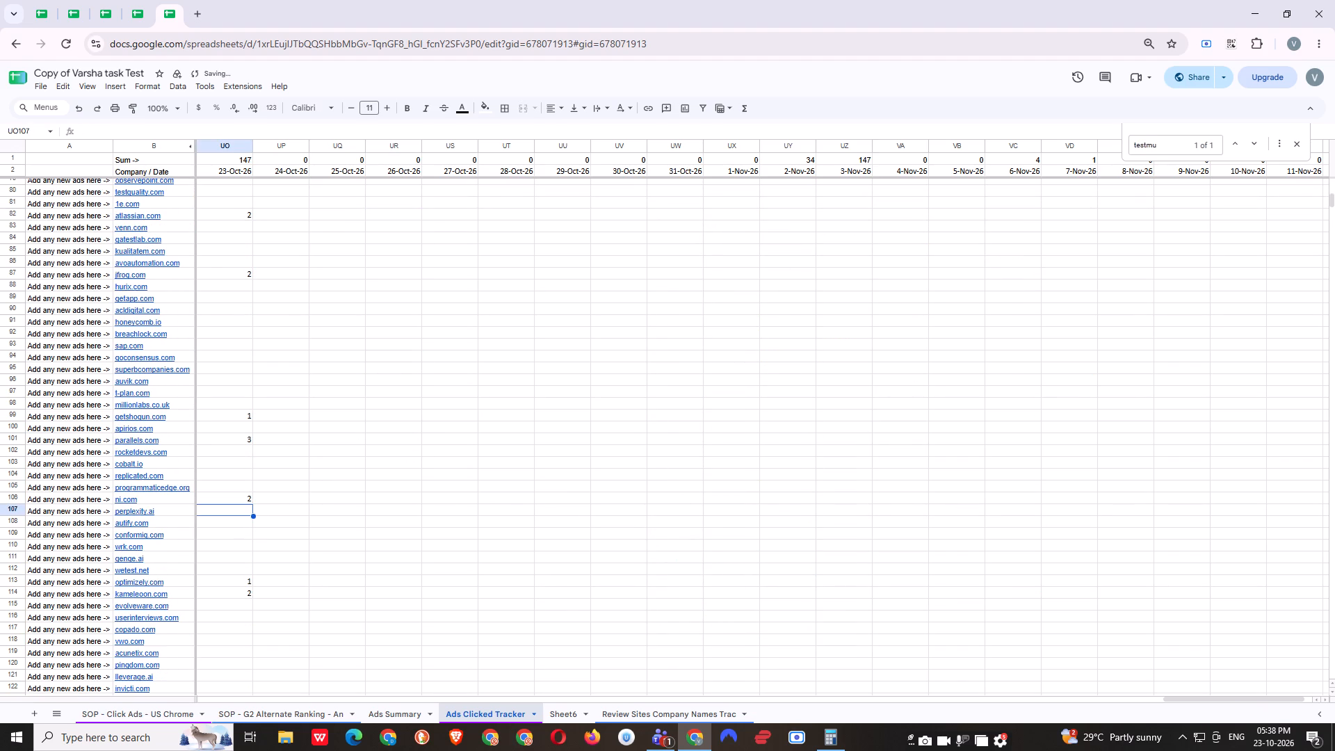
pyautogui.click(632, 451)
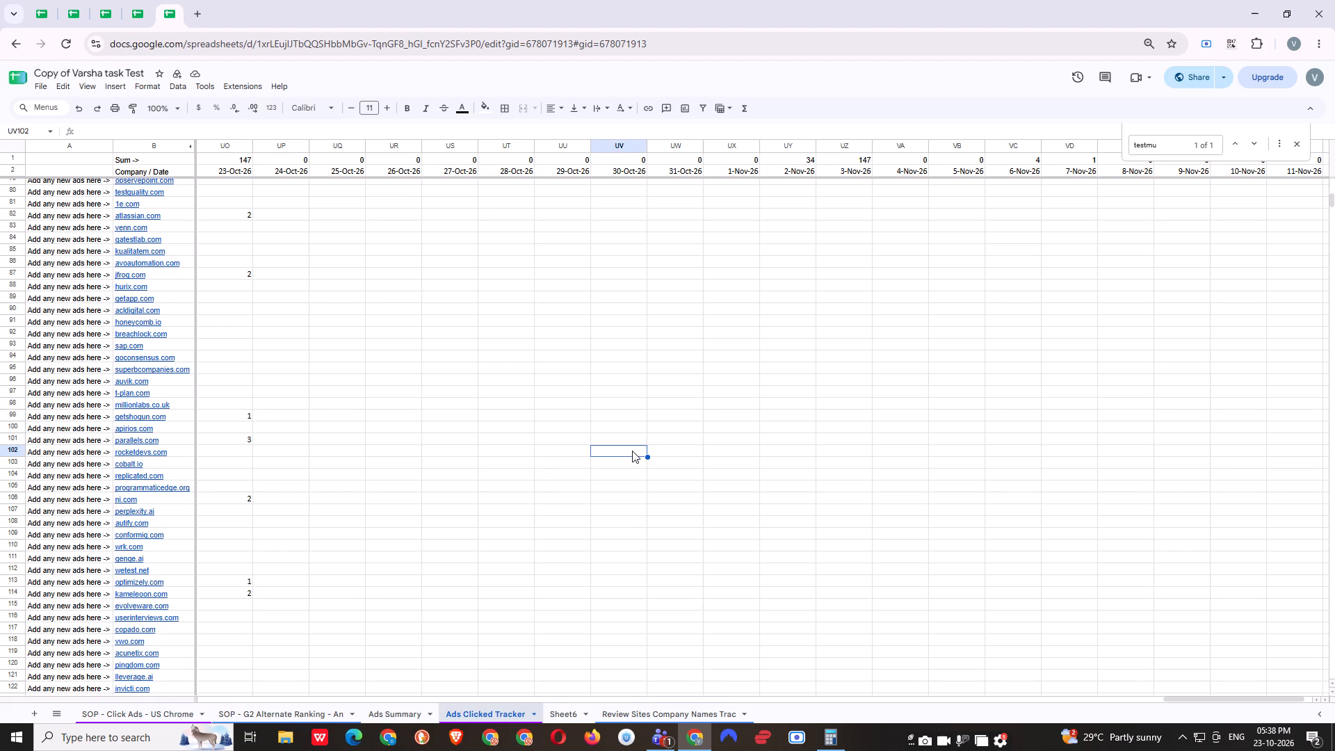
# Copy the 23-Oct-26 and 24-Oct-26 cells from the datadoghq.com row 3 down to the passion.io row 1502.
pyautogui.click(1174, 142)
pyautogui.press('Return')
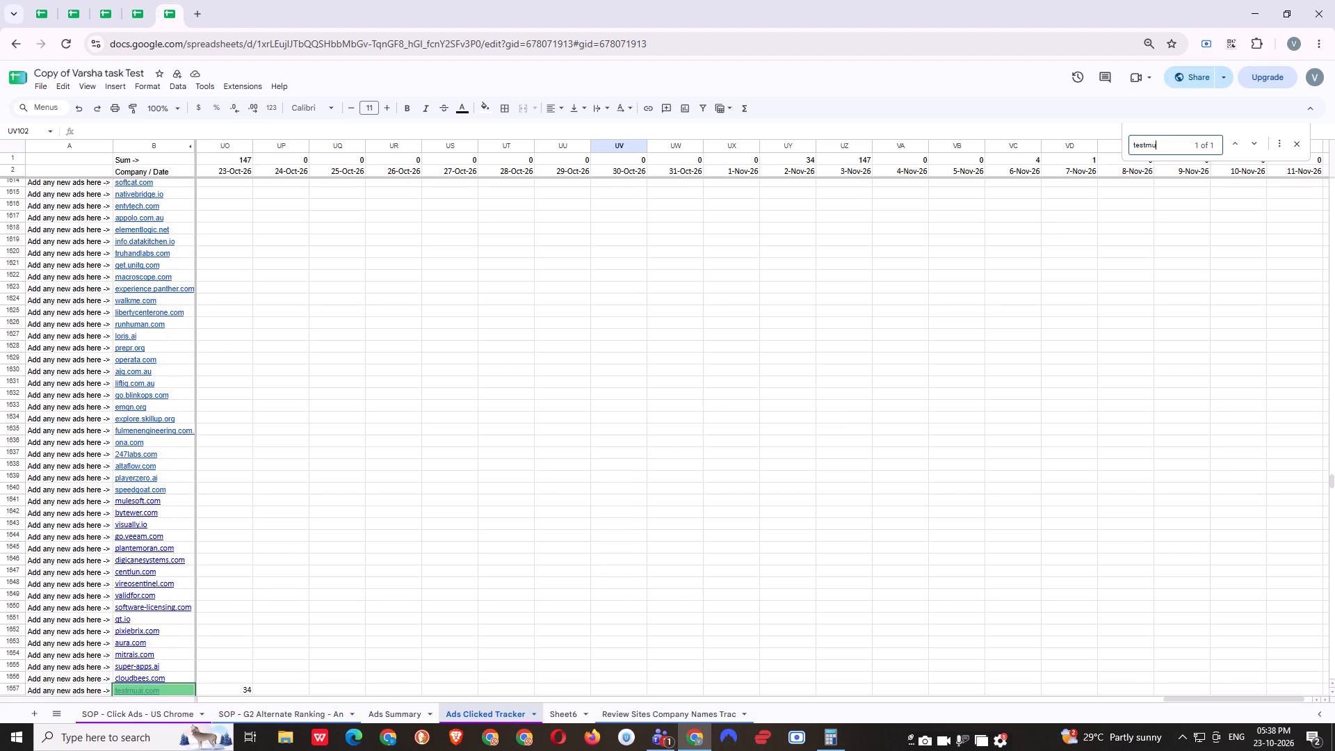
pyautogui.scroll(20, 312, 437)
pyautogui.scroll(8, 312, 437)
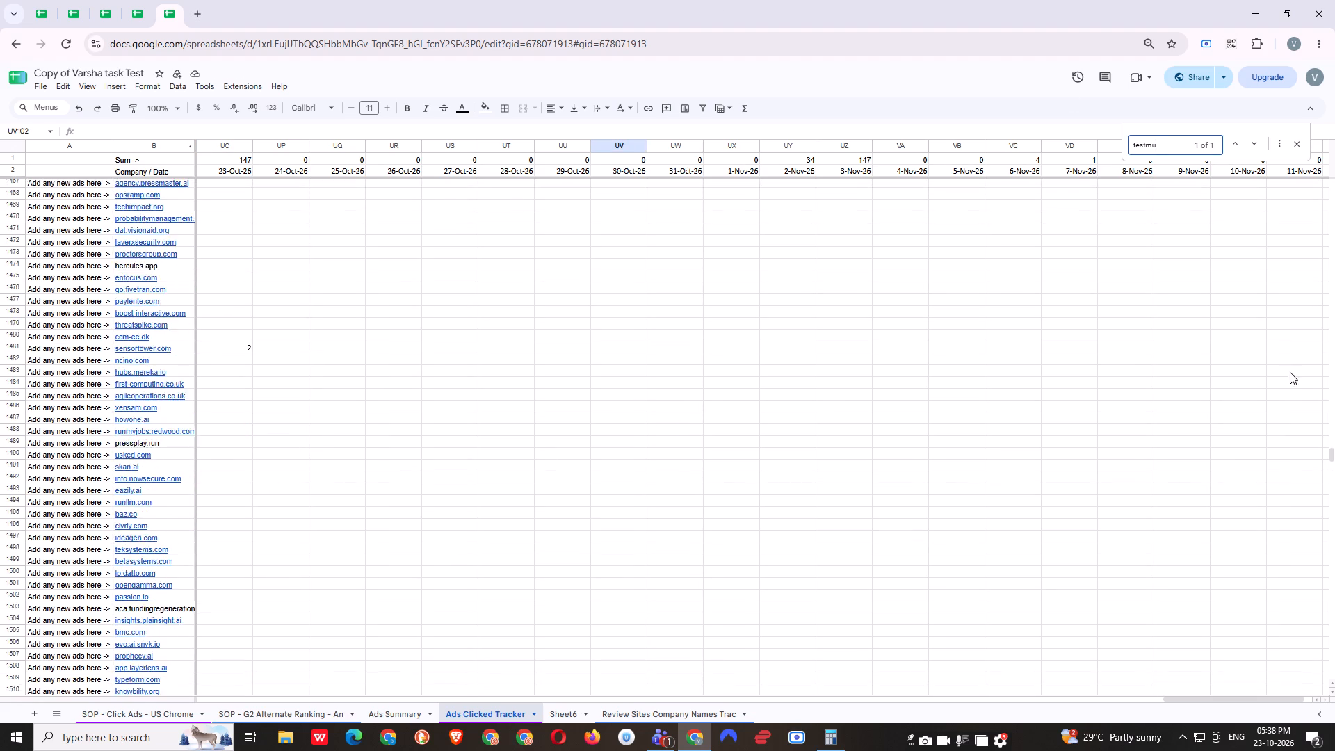
pyautogui.scroll(3, 1290, 372)
pyautogui.moveTo(1332, 445); pyautogui.dragTo(1334, 164)
pyautogui.scroll(4, 65, 299)
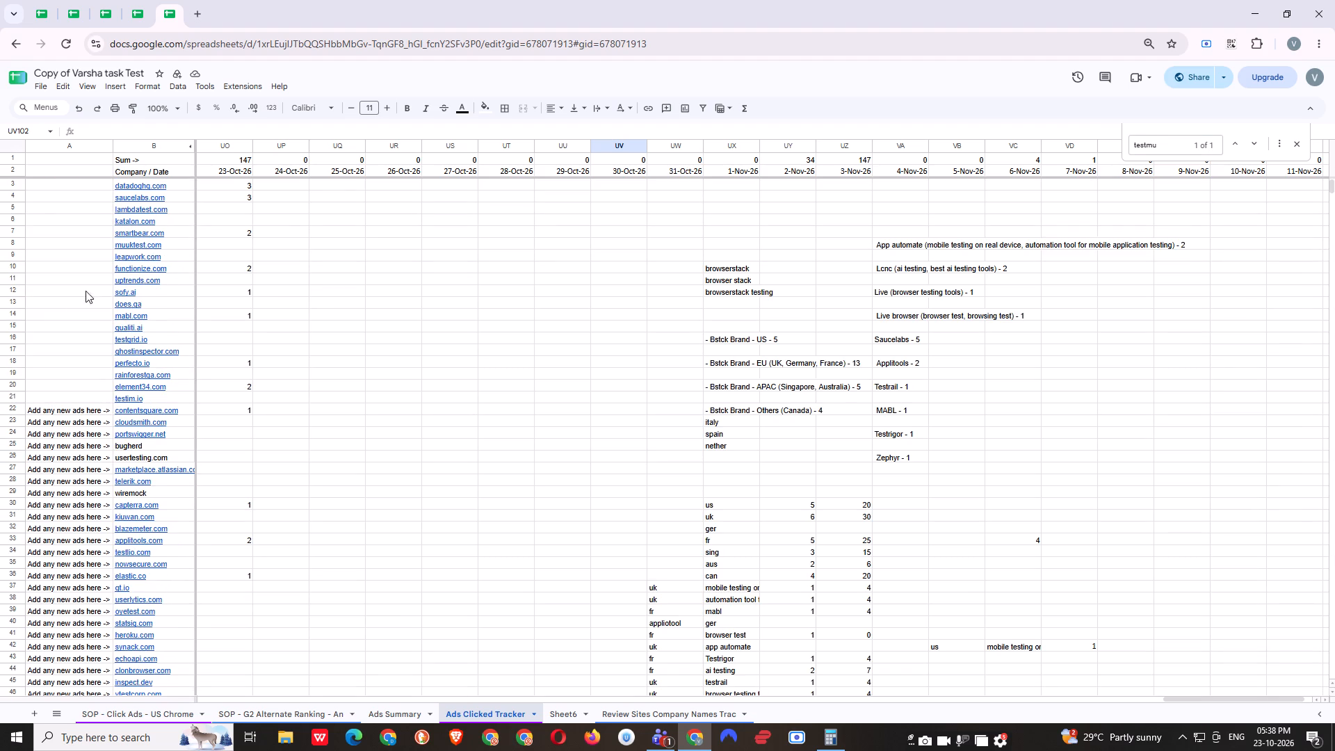
pyautogui.moveTo(233, 184); pyautogui.dragTo(255, 731)
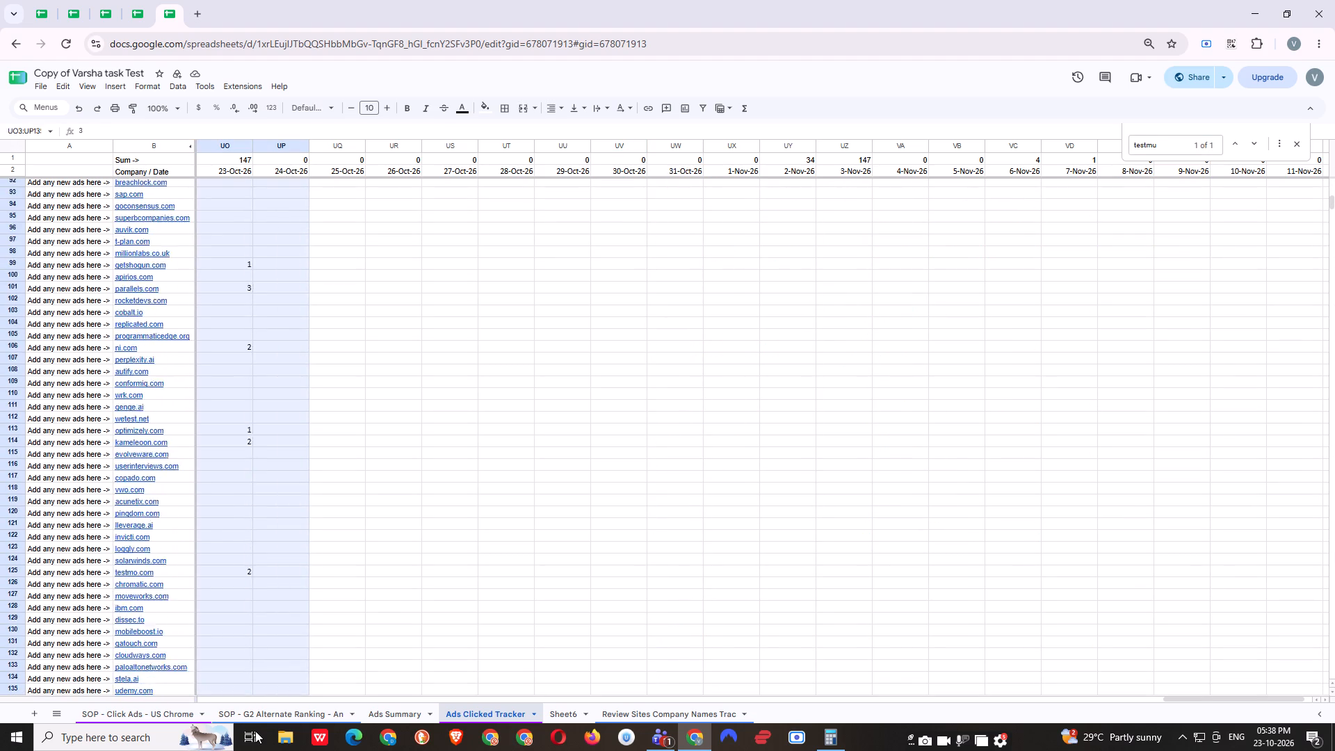
pyautogui.moveTo(255, 731); pyautogui.dragTo(260, 750)
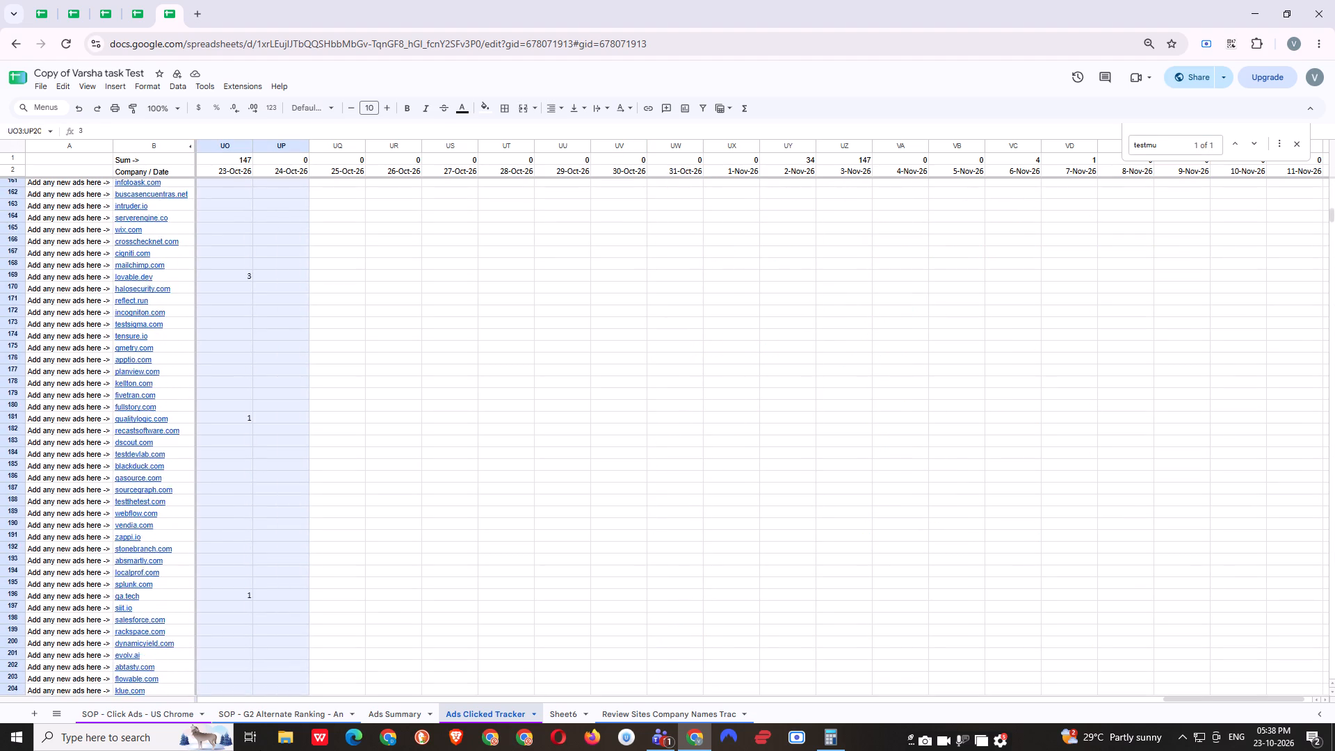
pyautogui.moveTo(260, 750); pyautogui.dragTo(262, 750)
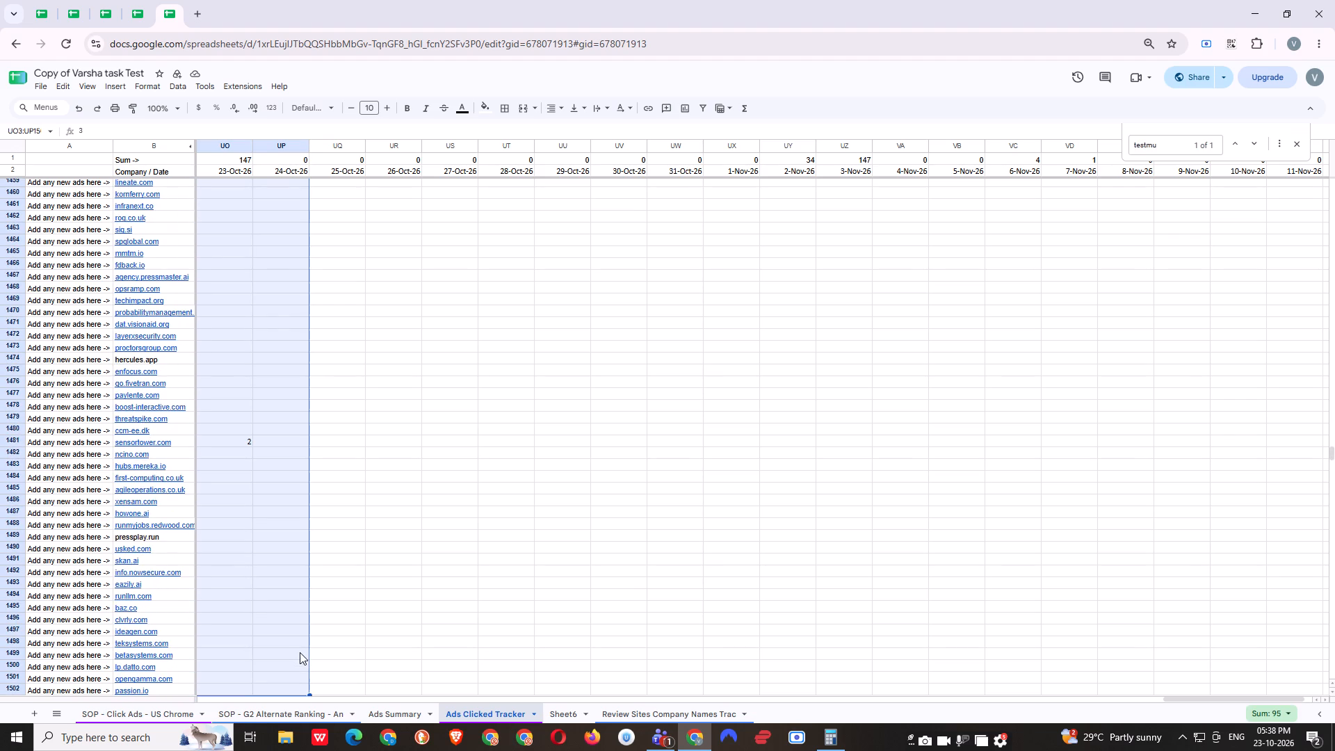
pyautogui.hotkey('ctrl', 'c')
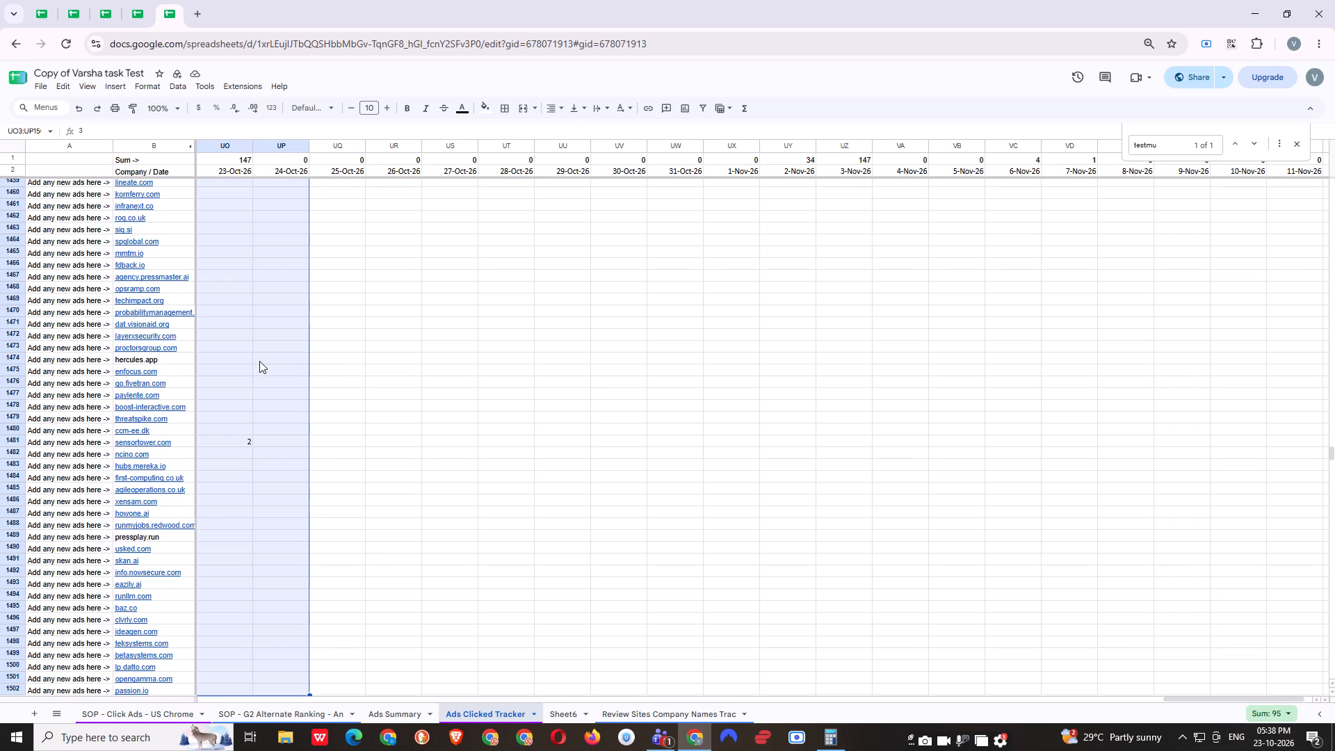
pyautogui.rightClick(264, 310)
pyautogui.click(301, 317)
# In the Varsha task Test spreadsheet, review the 22 to 24 Oct 2026 entries on the Review Sites Company Names Trac sheet.
pyautogui.click(147, 15)
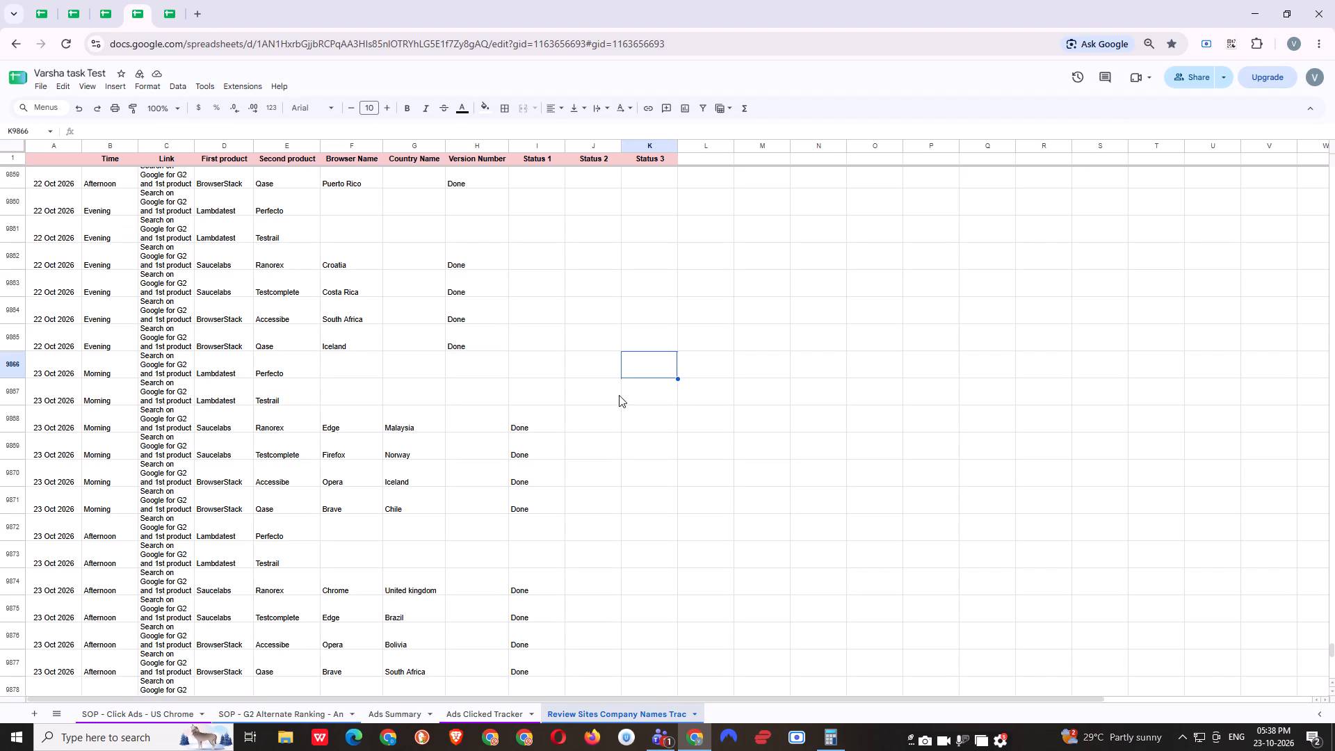
pyautogui.click(494, 716)
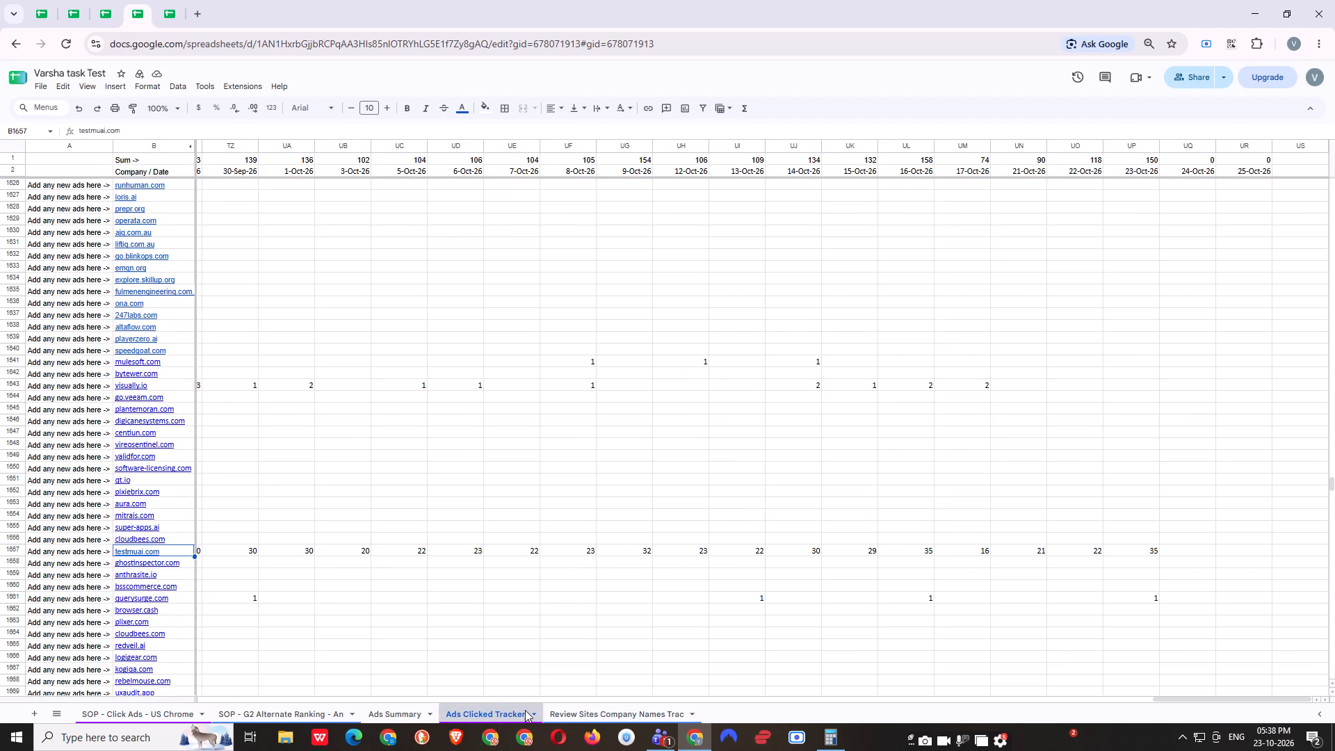
pyautogui.click(590, 717)
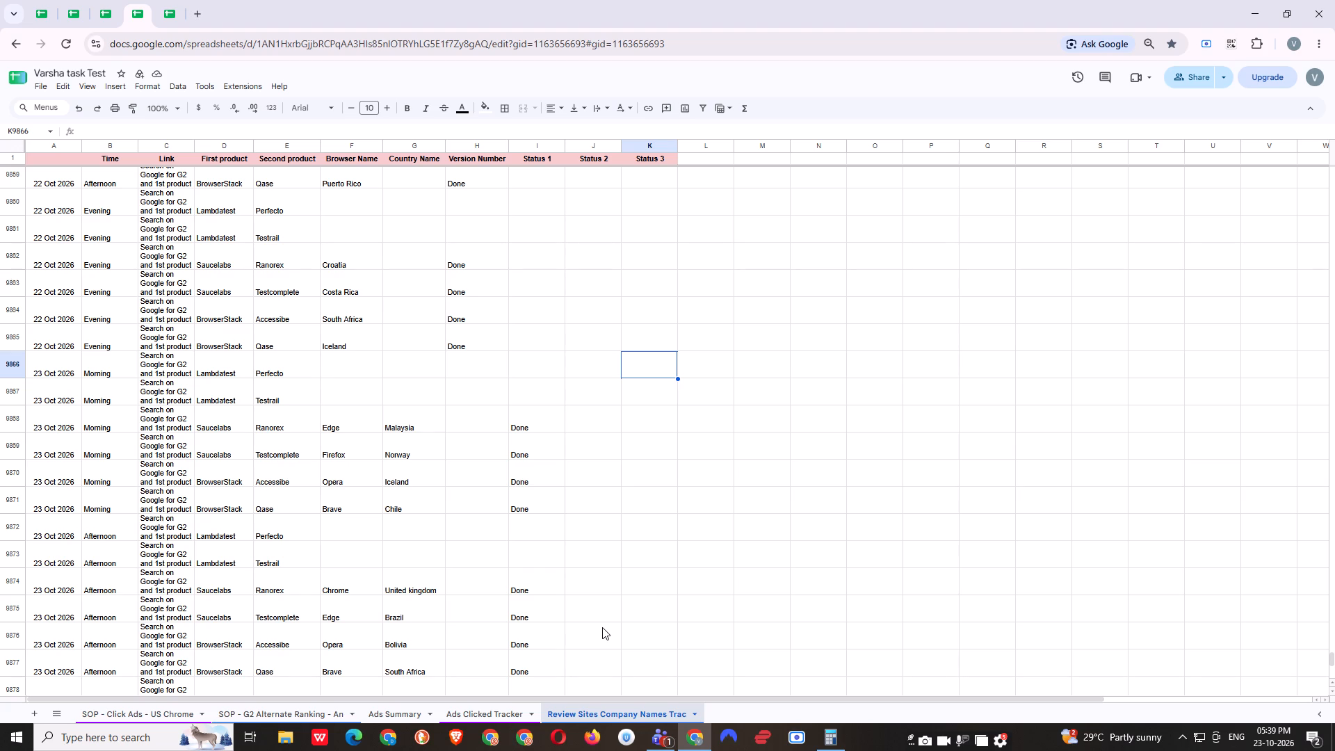
pyautogui.scroll(-1, 679, 517)
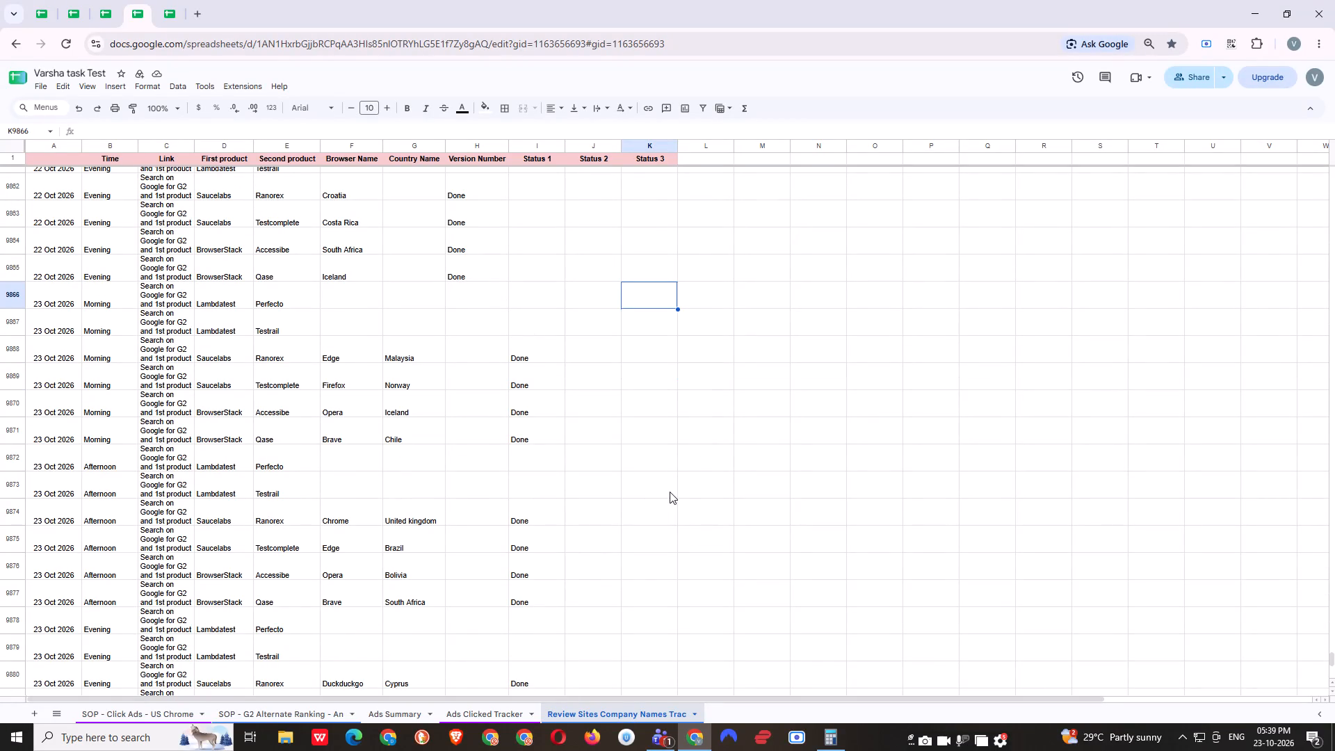
pyautogui.scroll(-3, 670, 487)
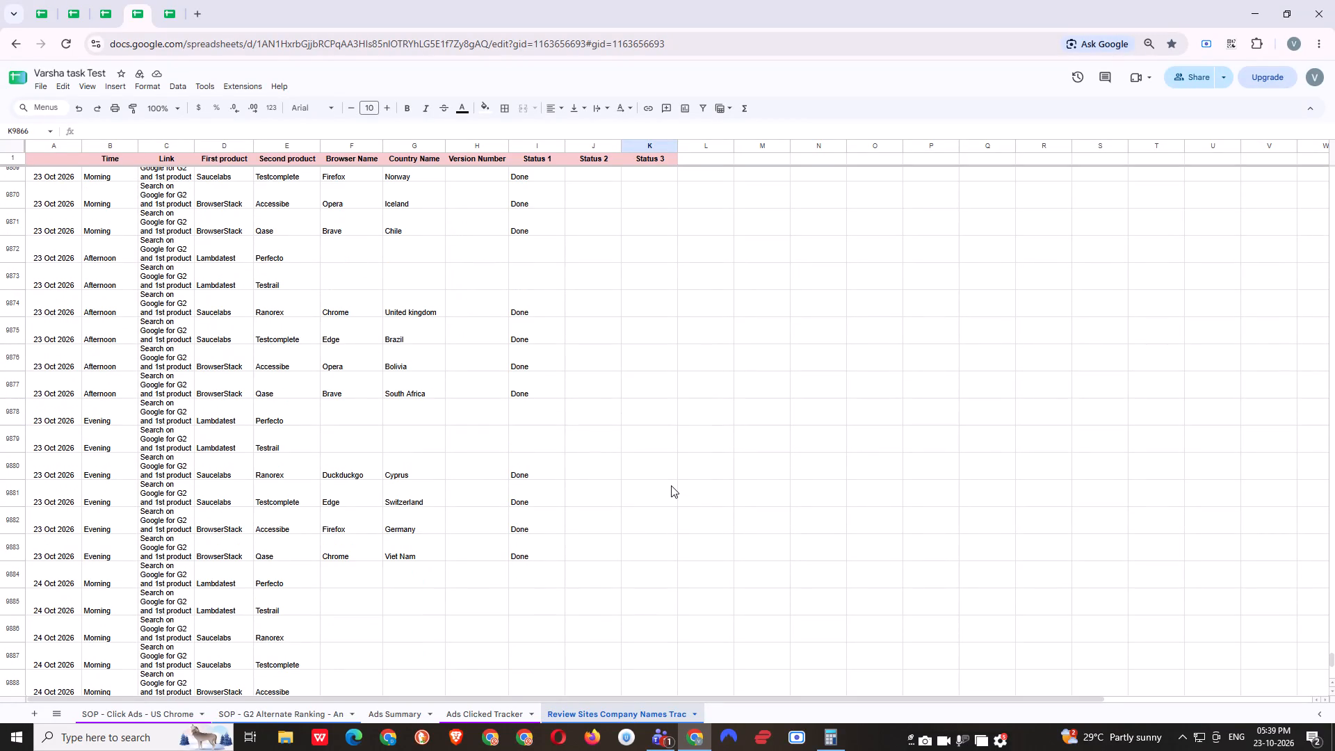
pyautogui.scroll(5, 671, 482)
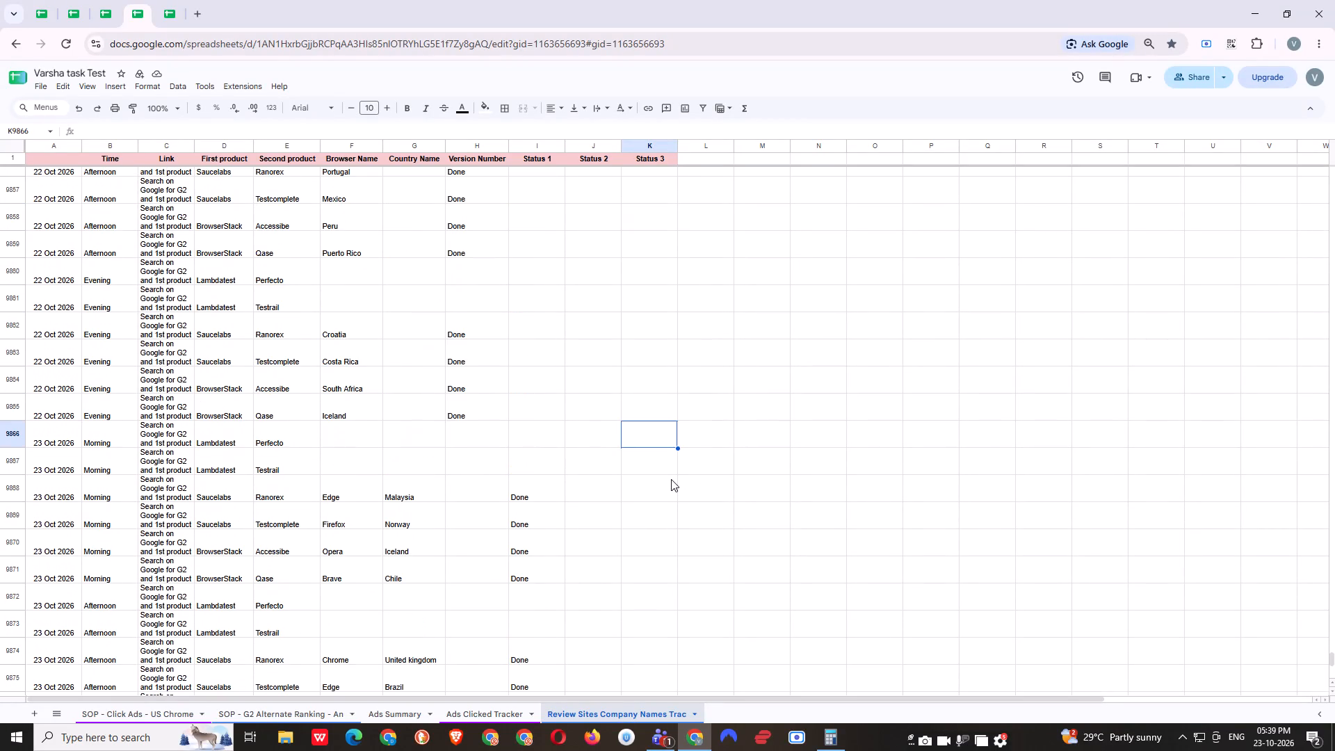
pyautogui.scroll(4, 671, 479)
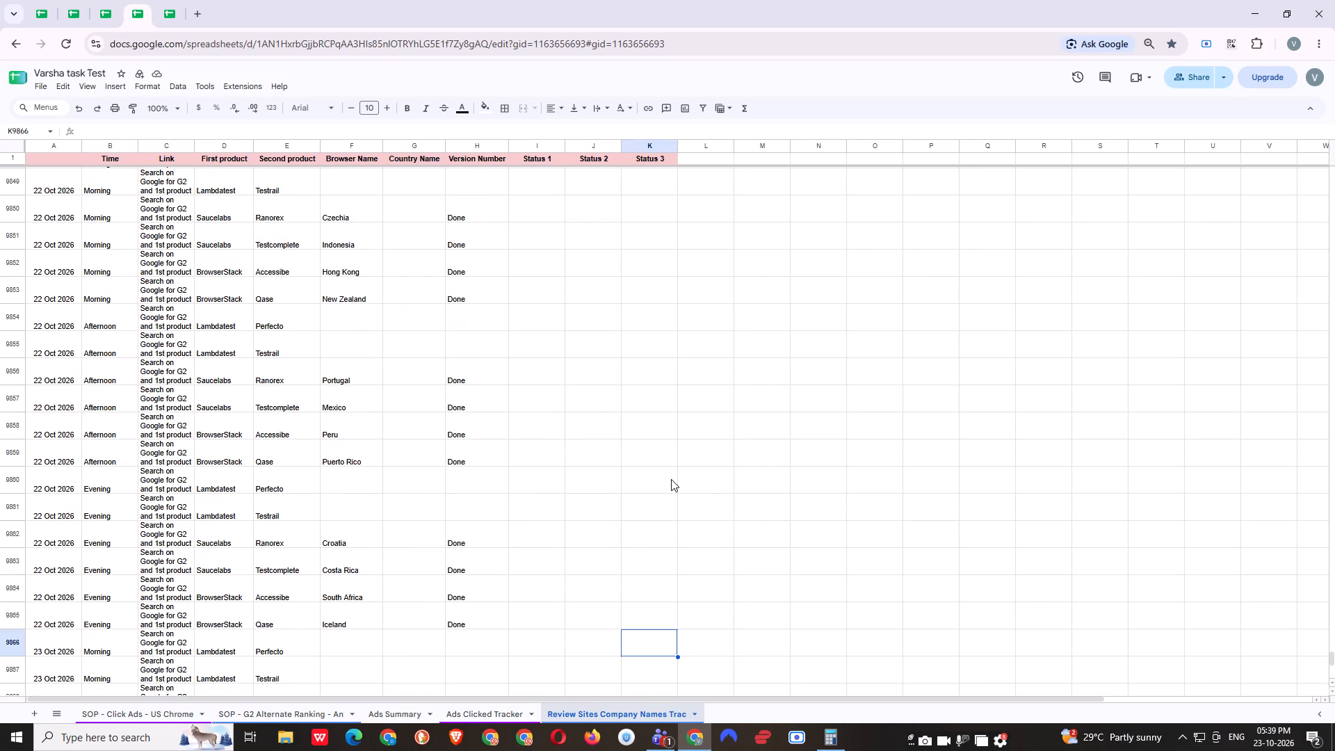
pyautogui.scroll(-1, 671, 479)
# Paste the copied click counts into the Ads Clicked Tracker sheet of Varsha task Test, starting at datadoghq.com under 23-Oct-26.
pyautogui.click(462, 709)
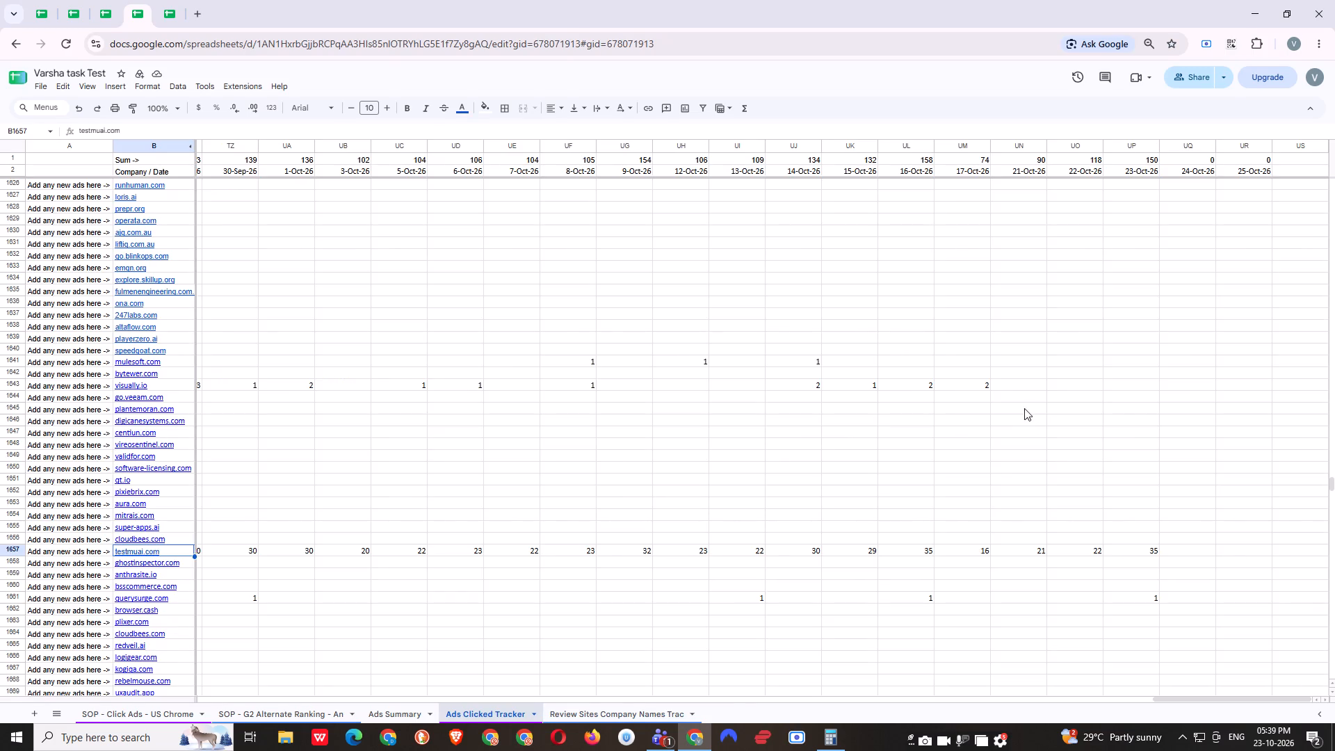
pyautogui.scroll(7, 1121, 401)
pyautogui.scroll(17, 1133, 307)
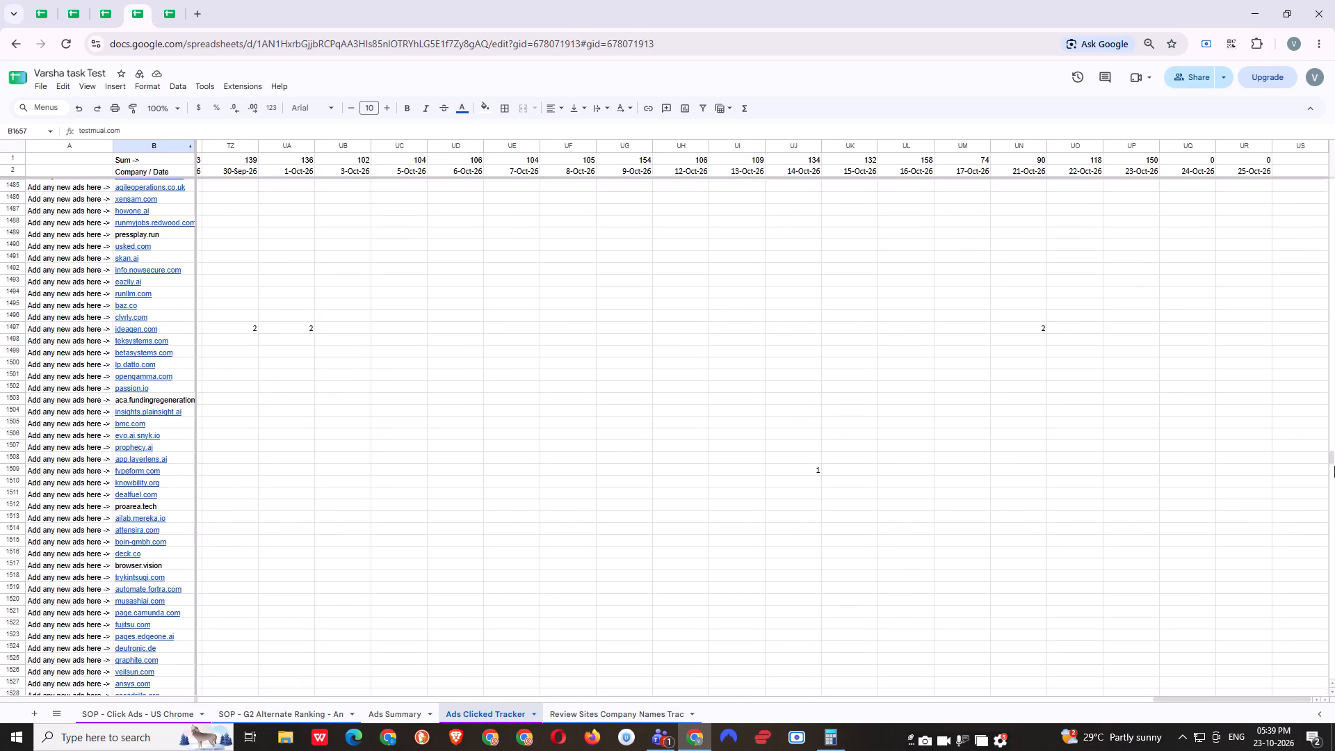
pyautogui.moveTo(1332, 455); pyautogui.dragTo(1334, 126)
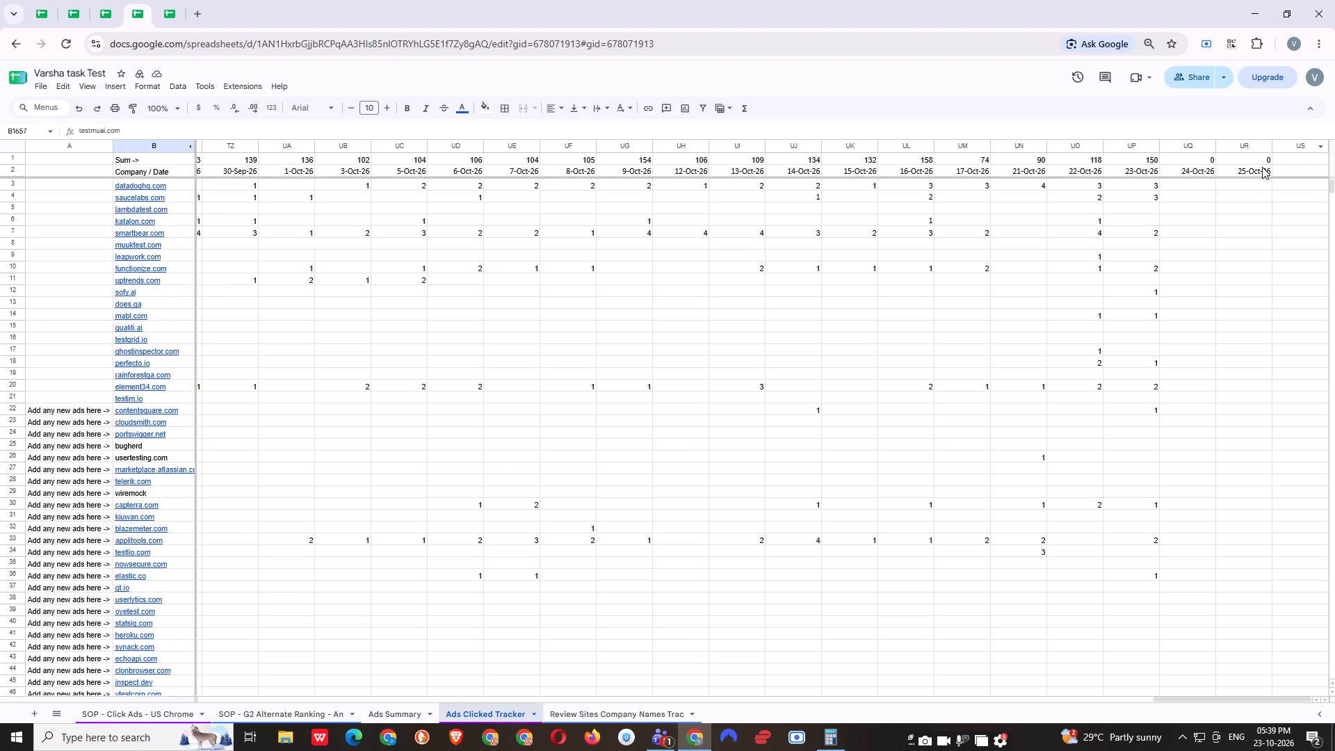
pyautogui.scroll(8, 1248, 186)
pyautogui.click(1145, 185)
pyautogui.hotkey('ctrl', 'v')
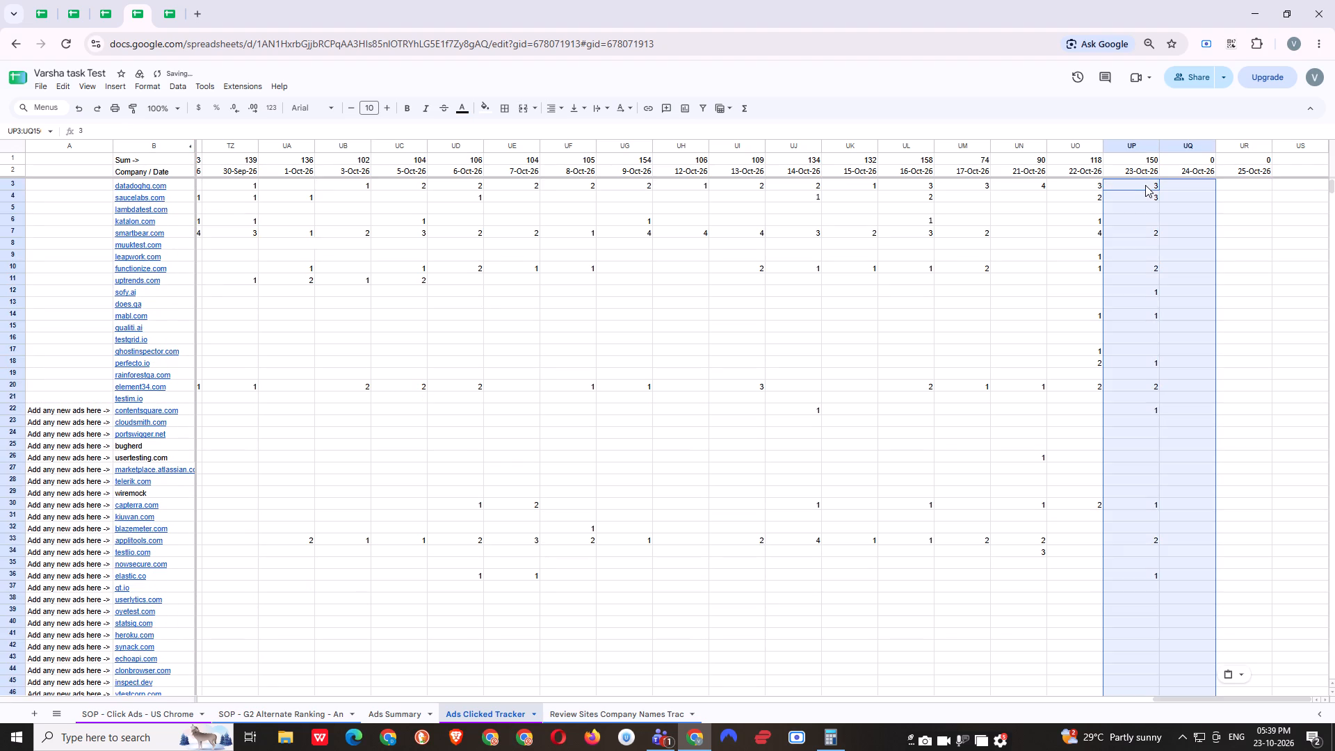
# Find testmuai.com on the Ads Clicked Tracker sheet of Varsha task Test and set its 23-Oct-26 click count to 34.
pyautogui.click(1276, 369)
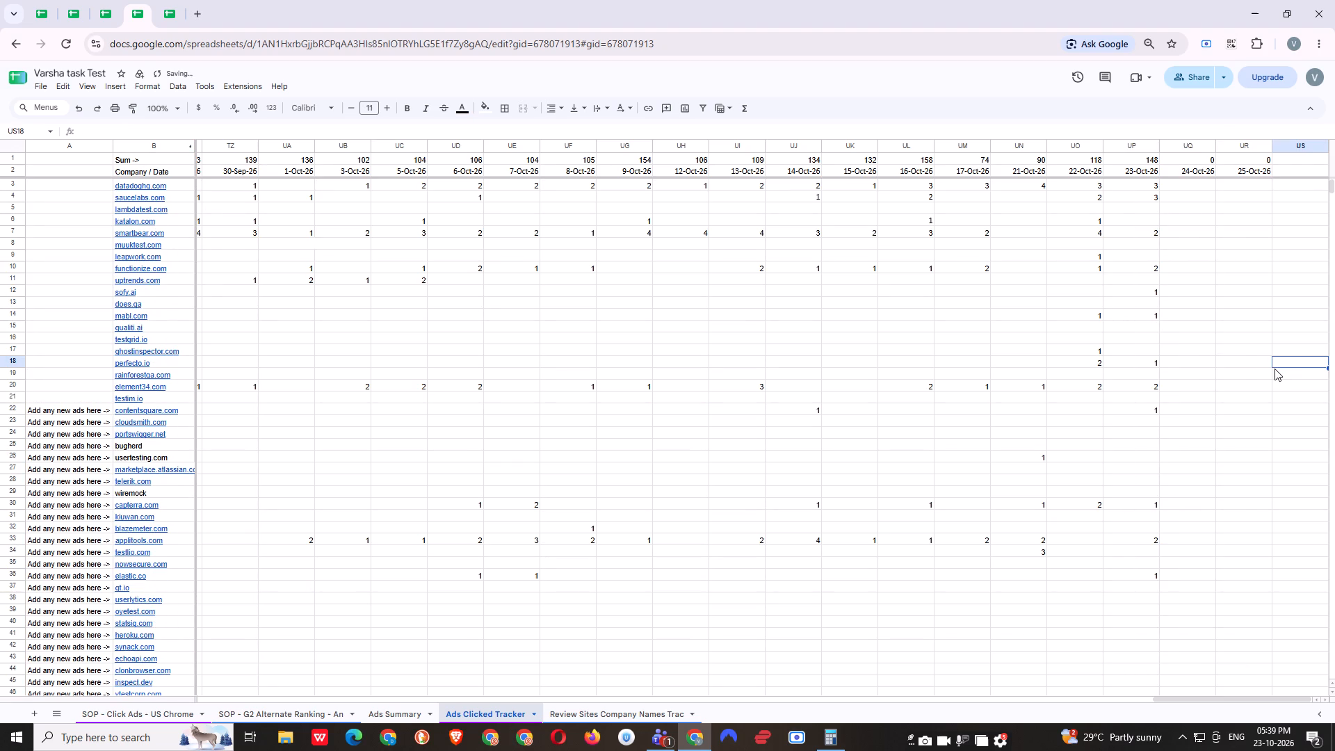
pyautogui.hotkey('ctrl', 'f')
pyautogui.write('test')
pyautogui.write('mu')
pyautogui.press('Return')
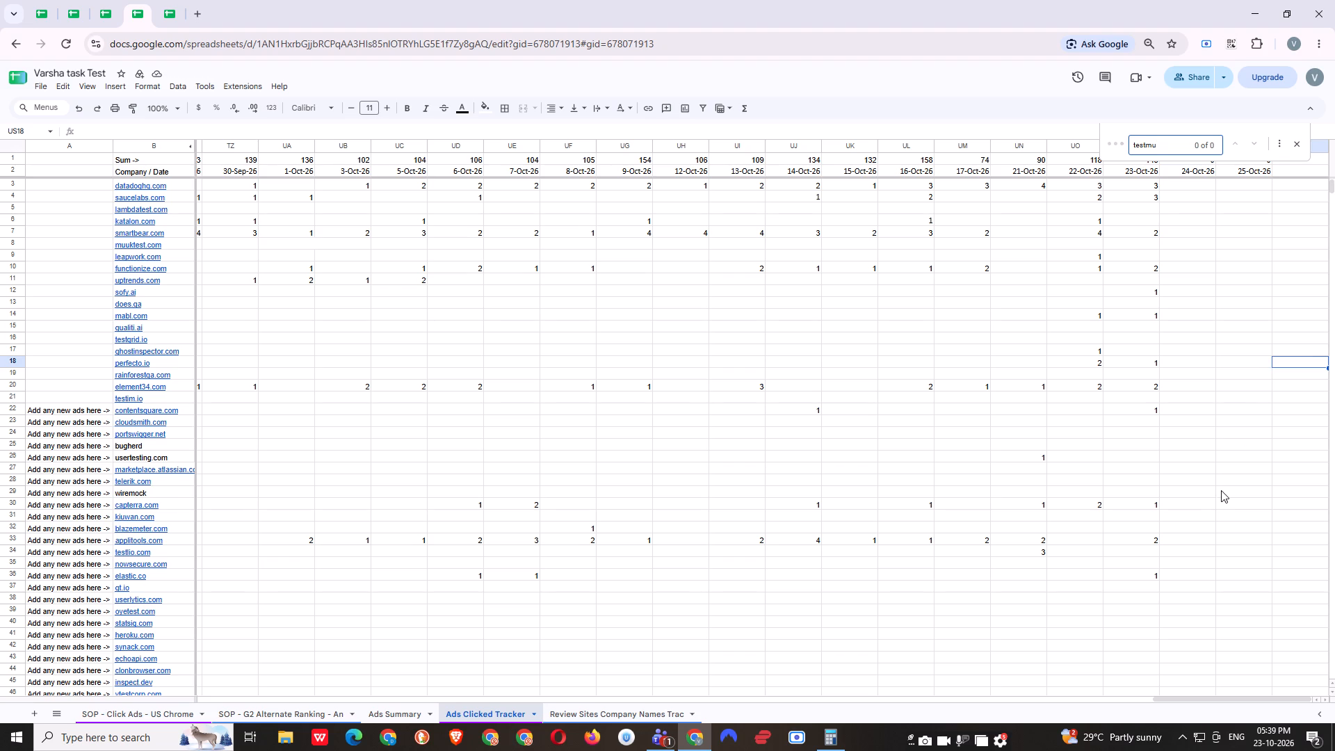
pyautogui.scroll(-4, 1208, 481)
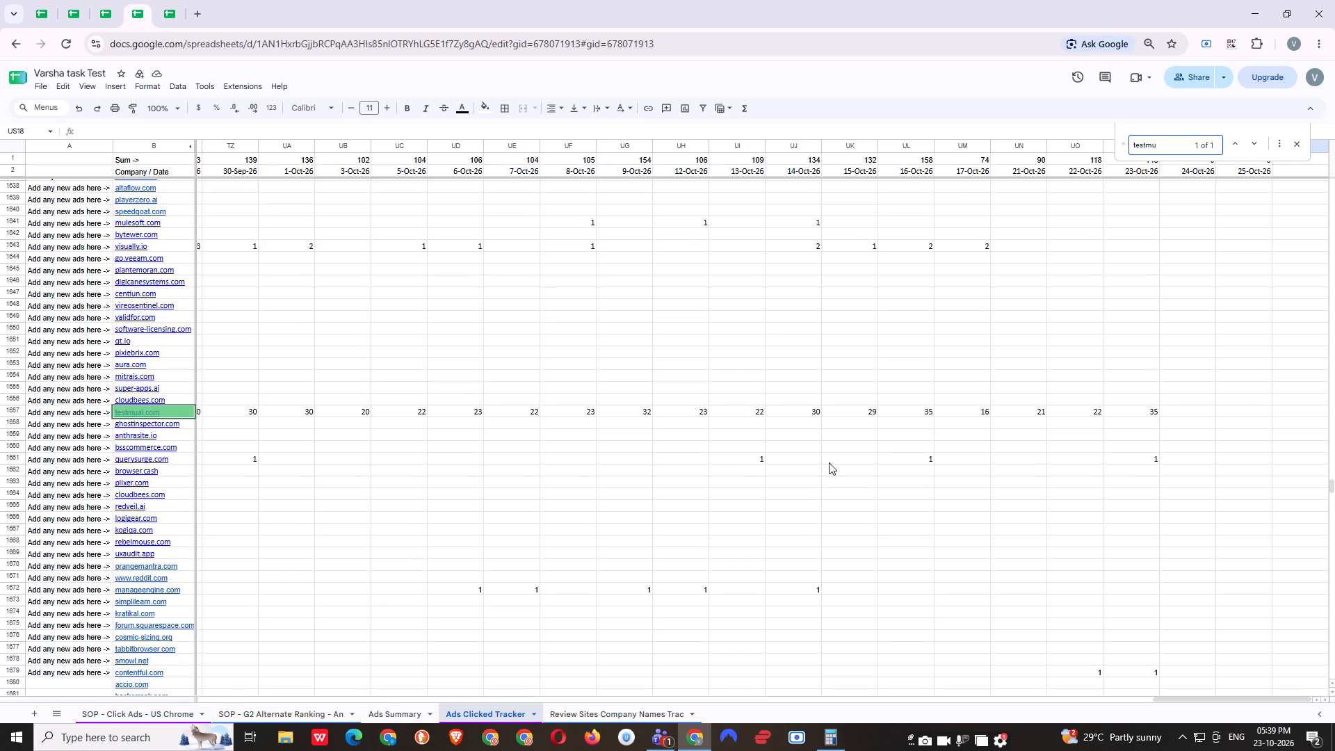
pyautogui.click(1142, 412)
pyautogui.write('34')
pyautogui.press('Return')
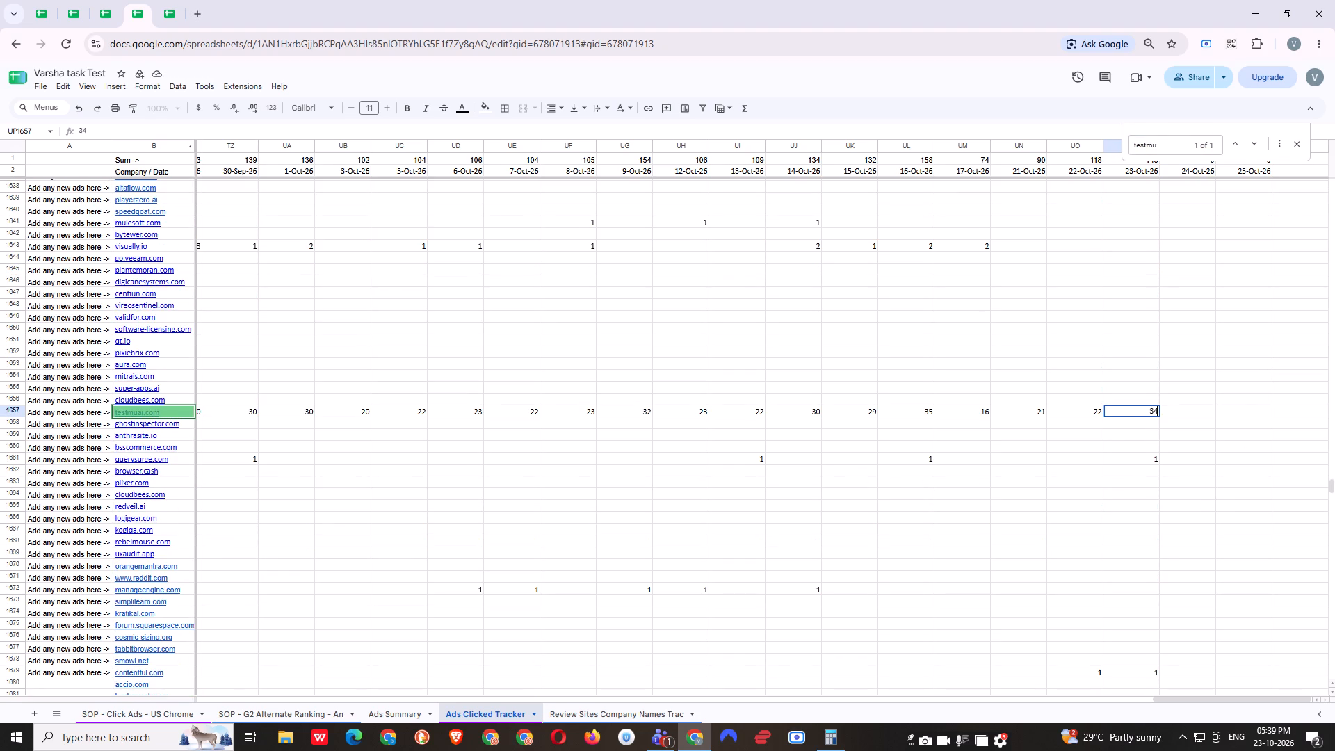
pyautogui.click(1217, 326)
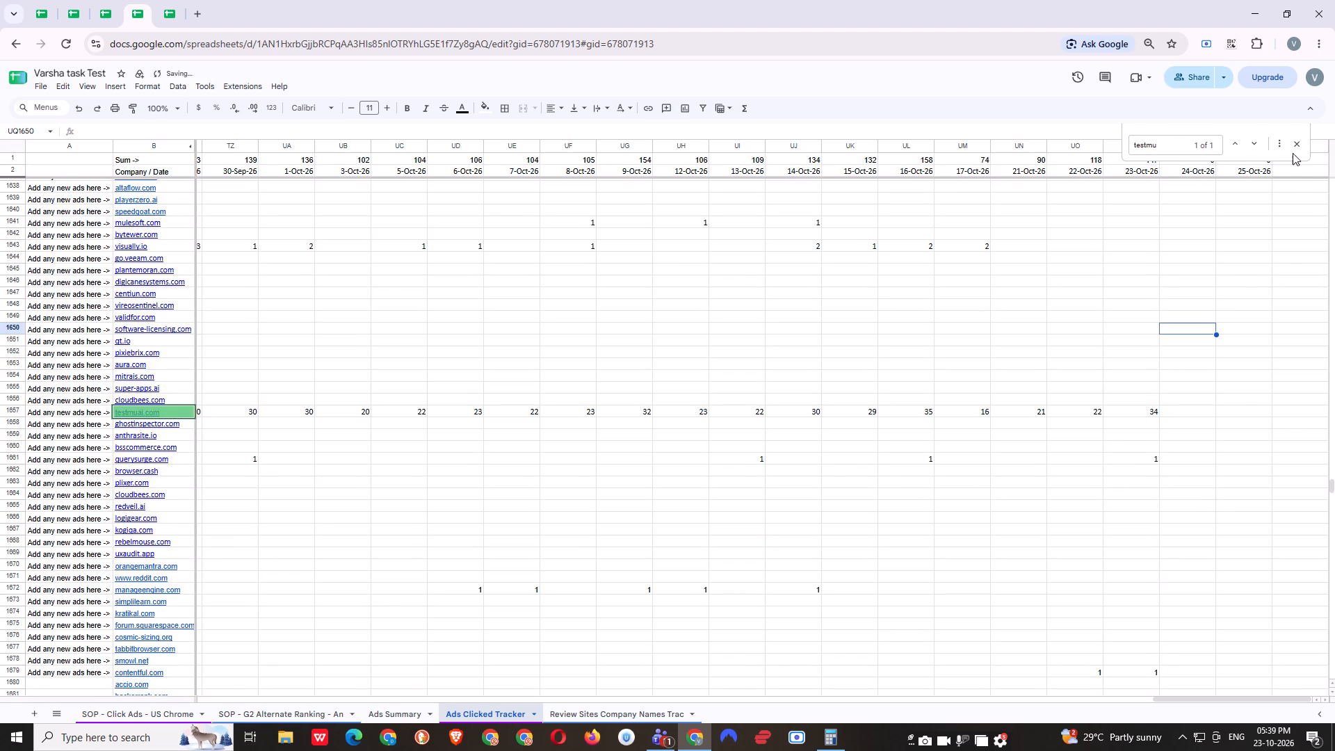
pyautogui.click(1295, 140)
# Compare the 23-Oct-26 sums on the Ads Clicked Tracker sheets of Copy of Varsha task Test and Varsha task Test.
pyautogui.click(177, 13)
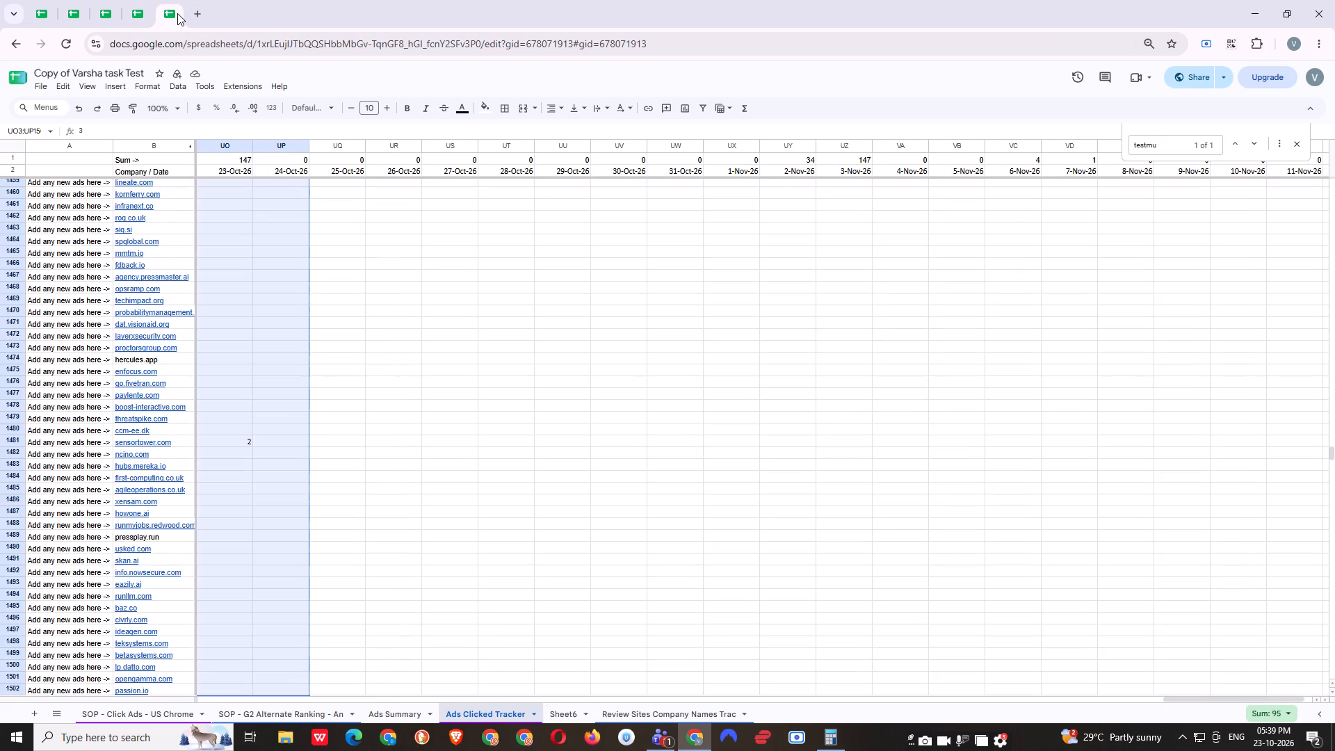
pyautogui.click(411, 339)
pyautogui.click(136, 8)
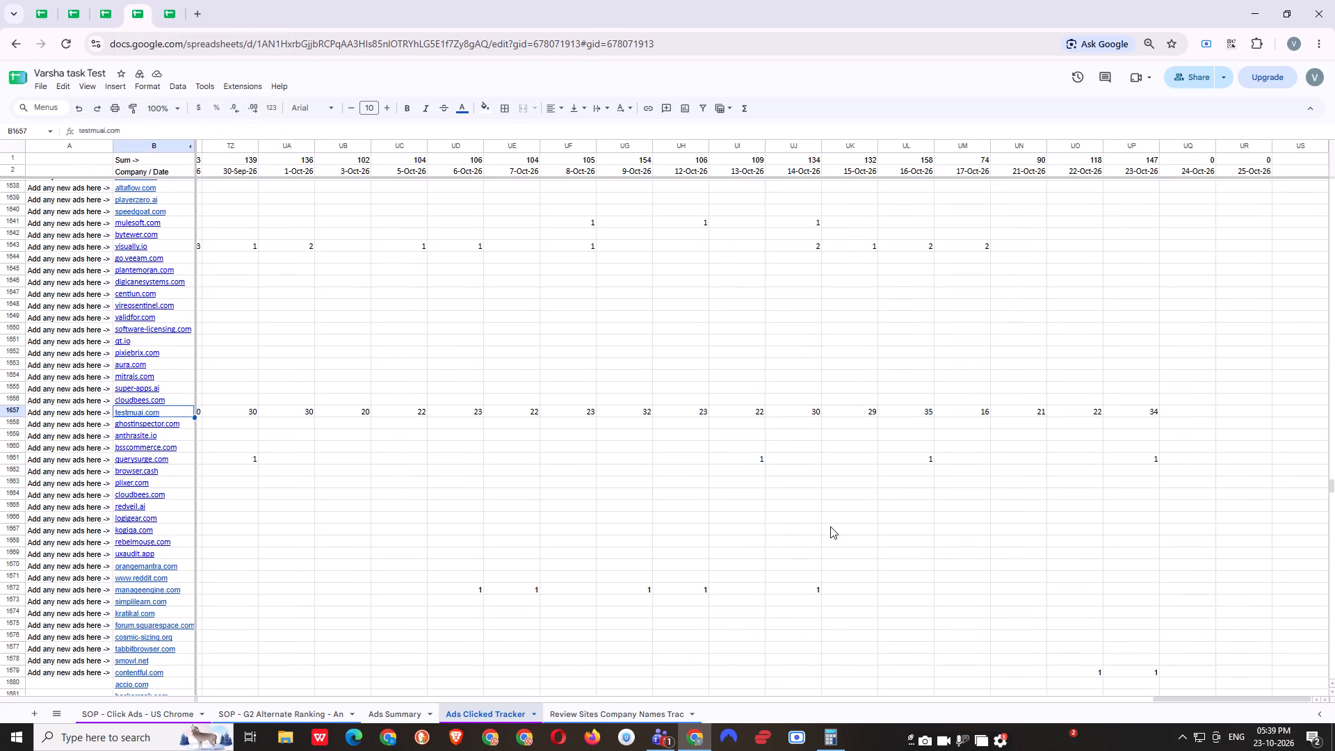
pyautogui.click(173, 19)
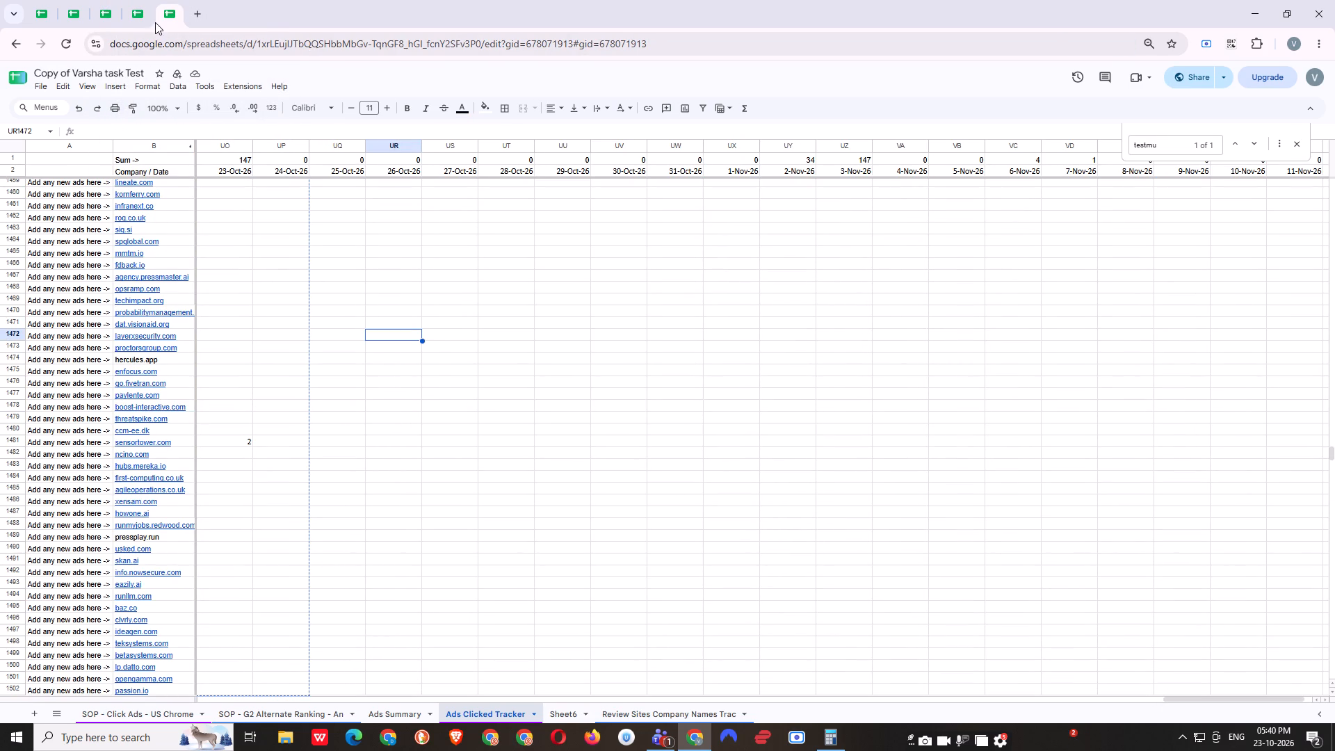
pyautogui.click(134, 10)
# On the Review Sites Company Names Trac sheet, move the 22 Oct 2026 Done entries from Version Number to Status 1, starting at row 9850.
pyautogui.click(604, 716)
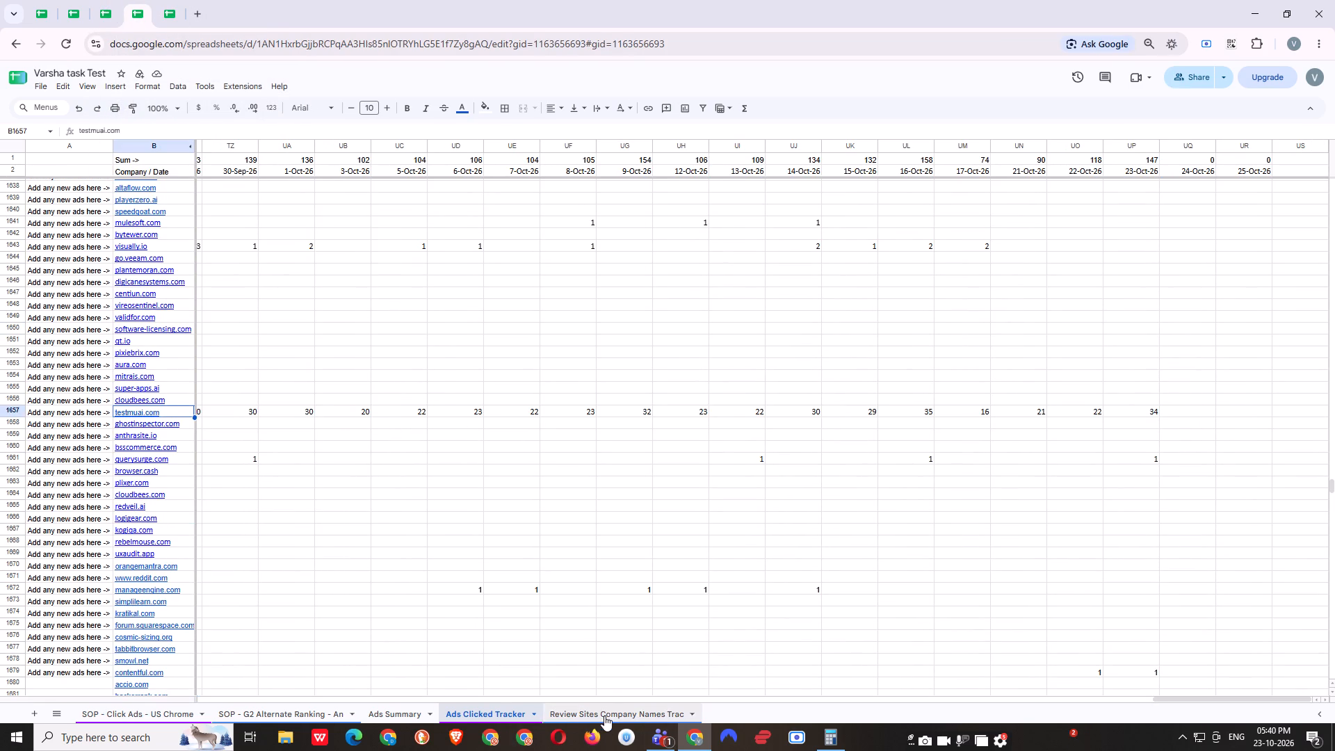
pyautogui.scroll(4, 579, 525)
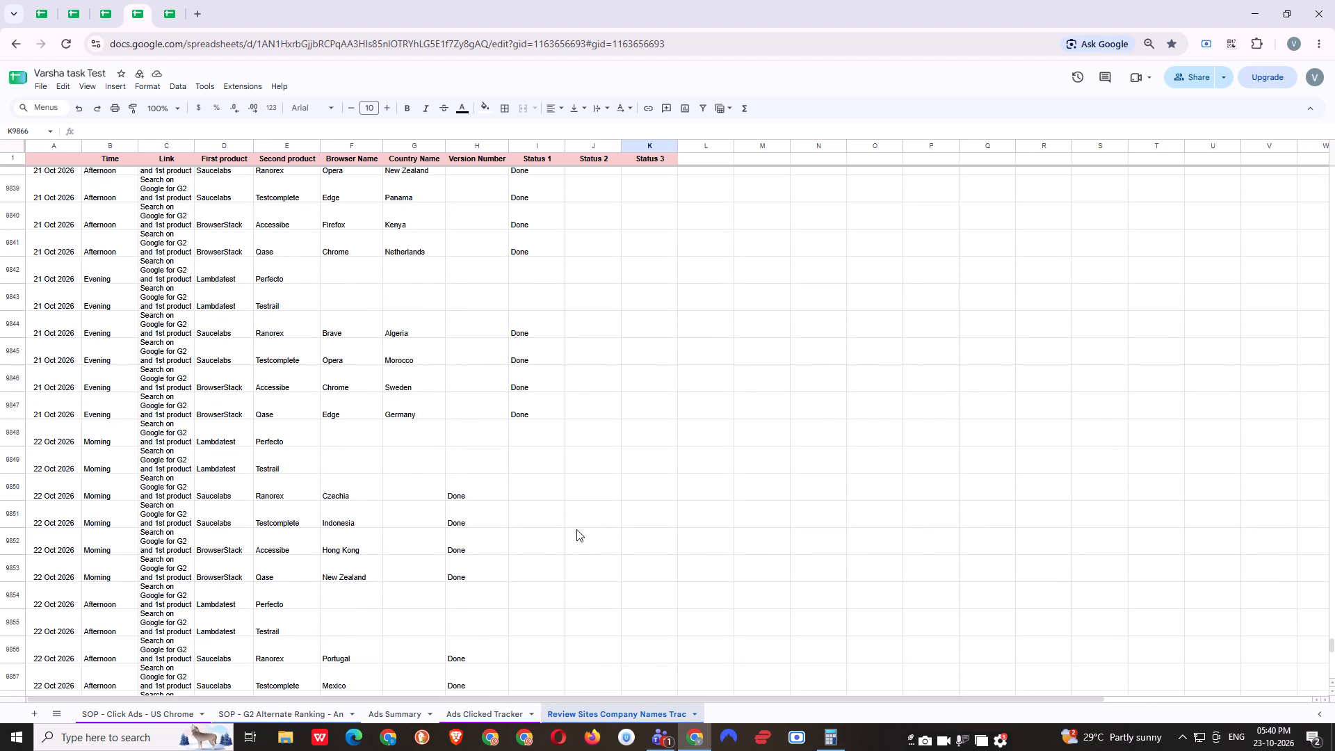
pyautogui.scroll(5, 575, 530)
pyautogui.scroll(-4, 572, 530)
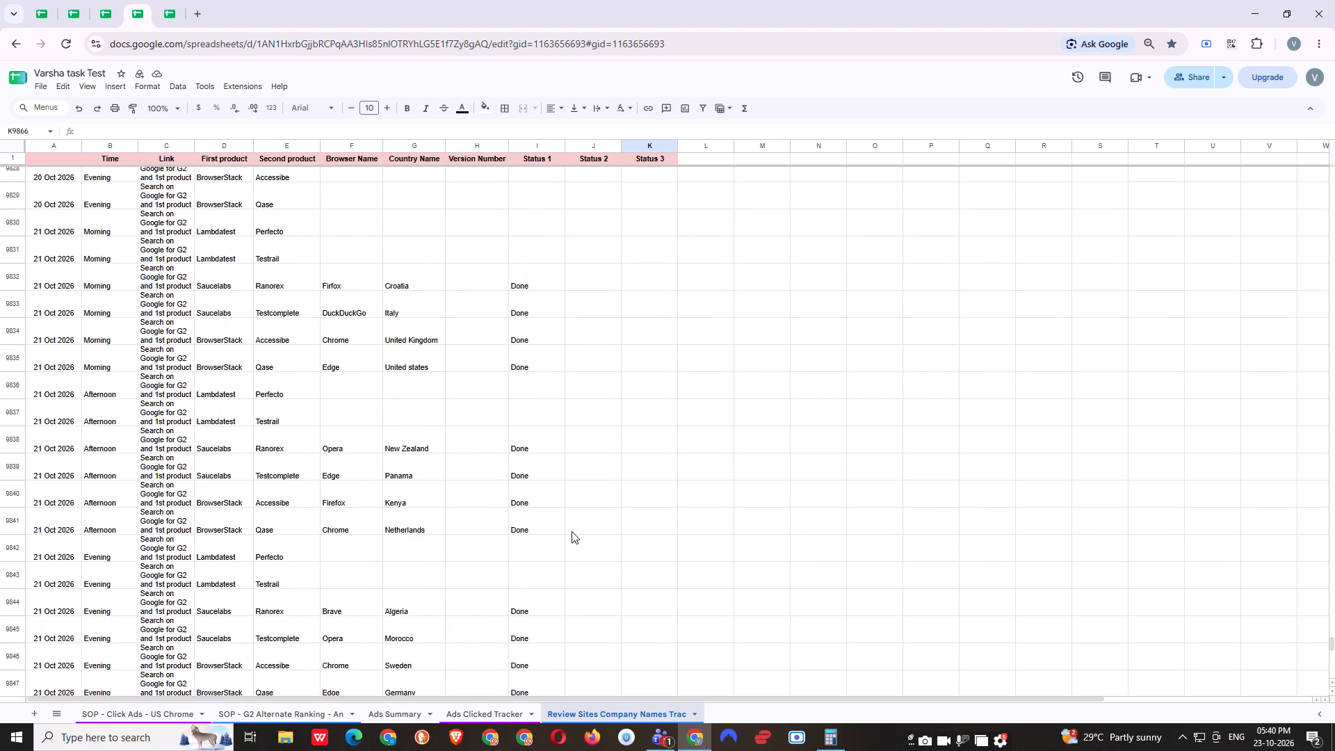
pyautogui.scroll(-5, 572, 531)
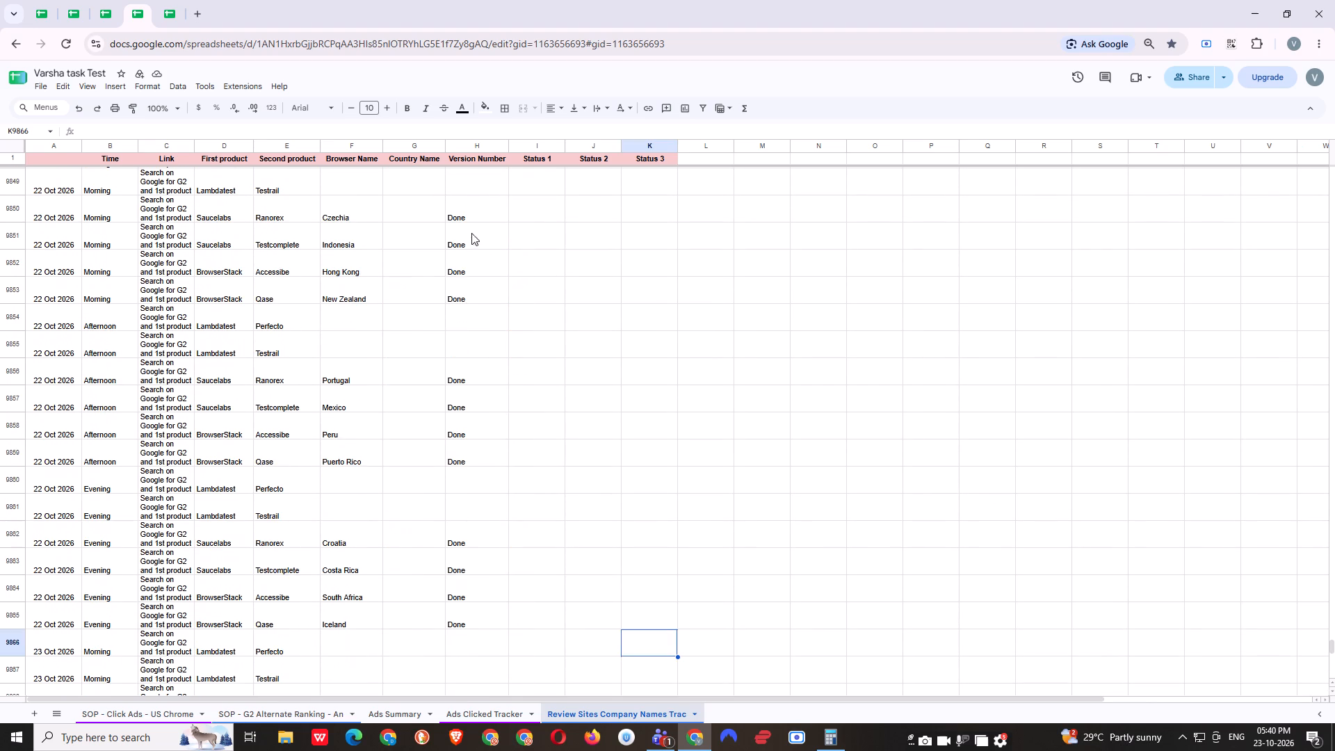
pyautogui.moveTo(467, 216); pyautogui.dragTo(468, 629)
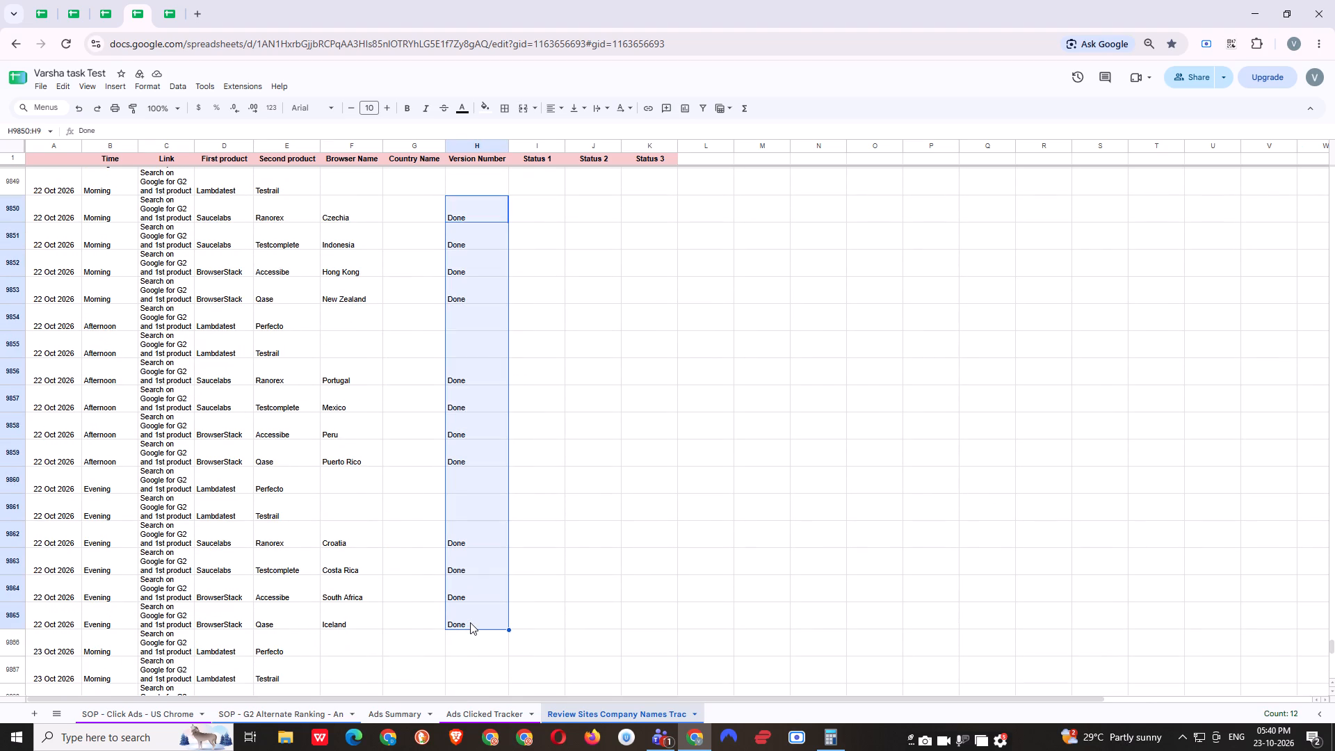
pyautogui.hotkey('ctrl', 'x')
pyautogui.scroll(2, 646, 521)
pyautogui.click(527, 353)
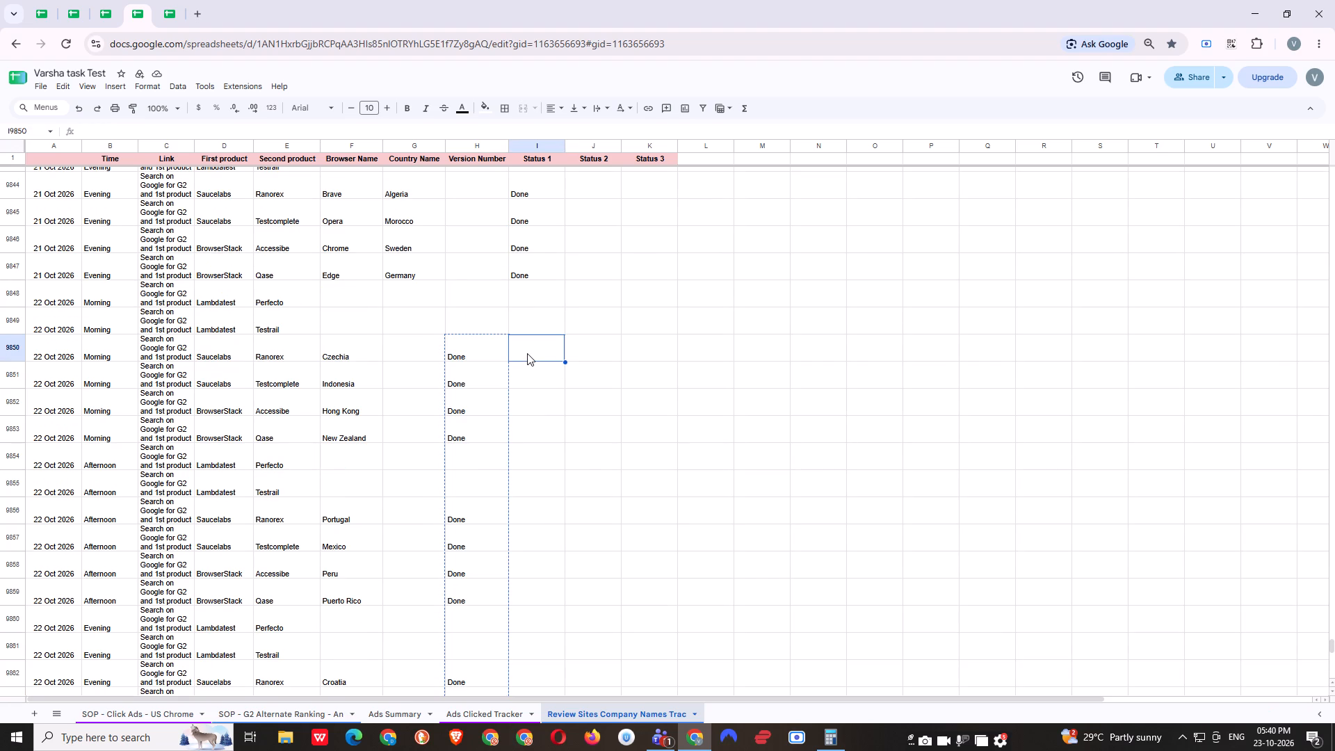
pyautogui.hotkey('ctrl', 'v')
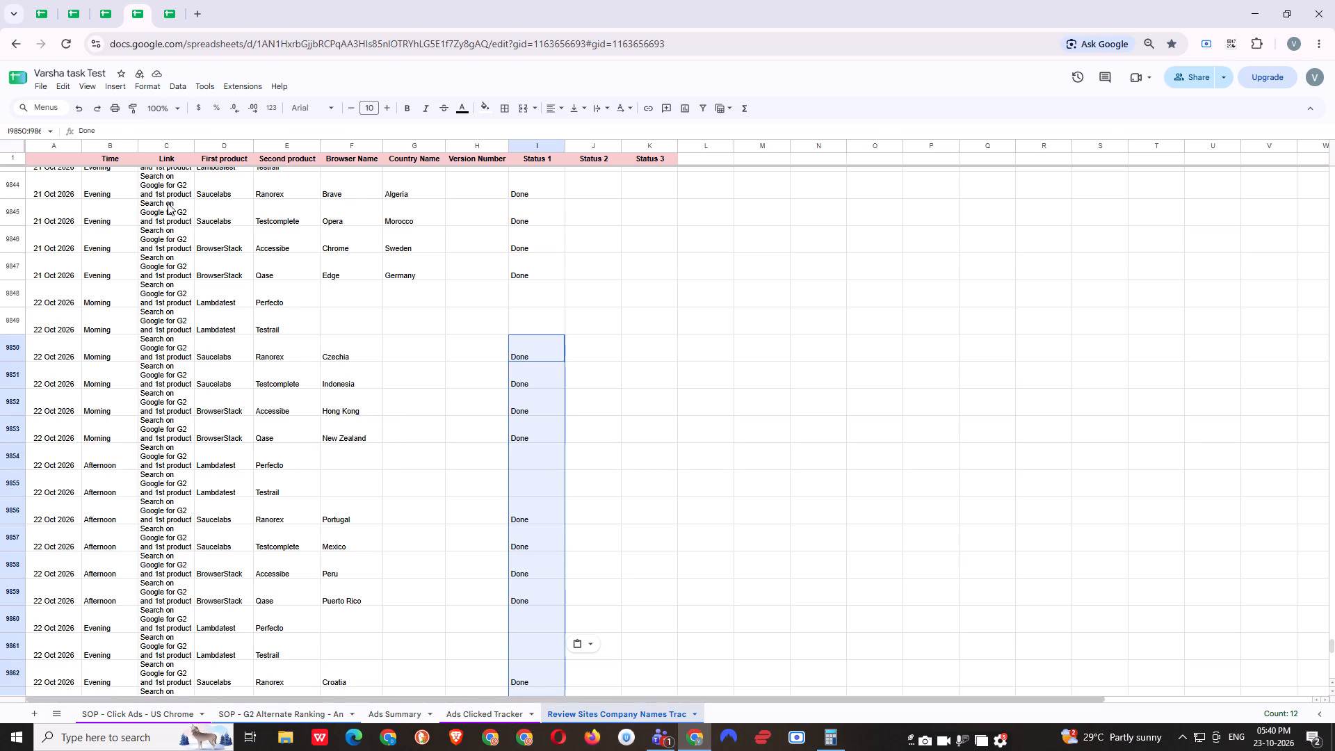
# Copy the 22 Oct 2026 Browser Name through Status 1 cells from Copy of Varsha task Test and paste them into Varsha task Test at F9850.
pyautogui.click(165, 15)
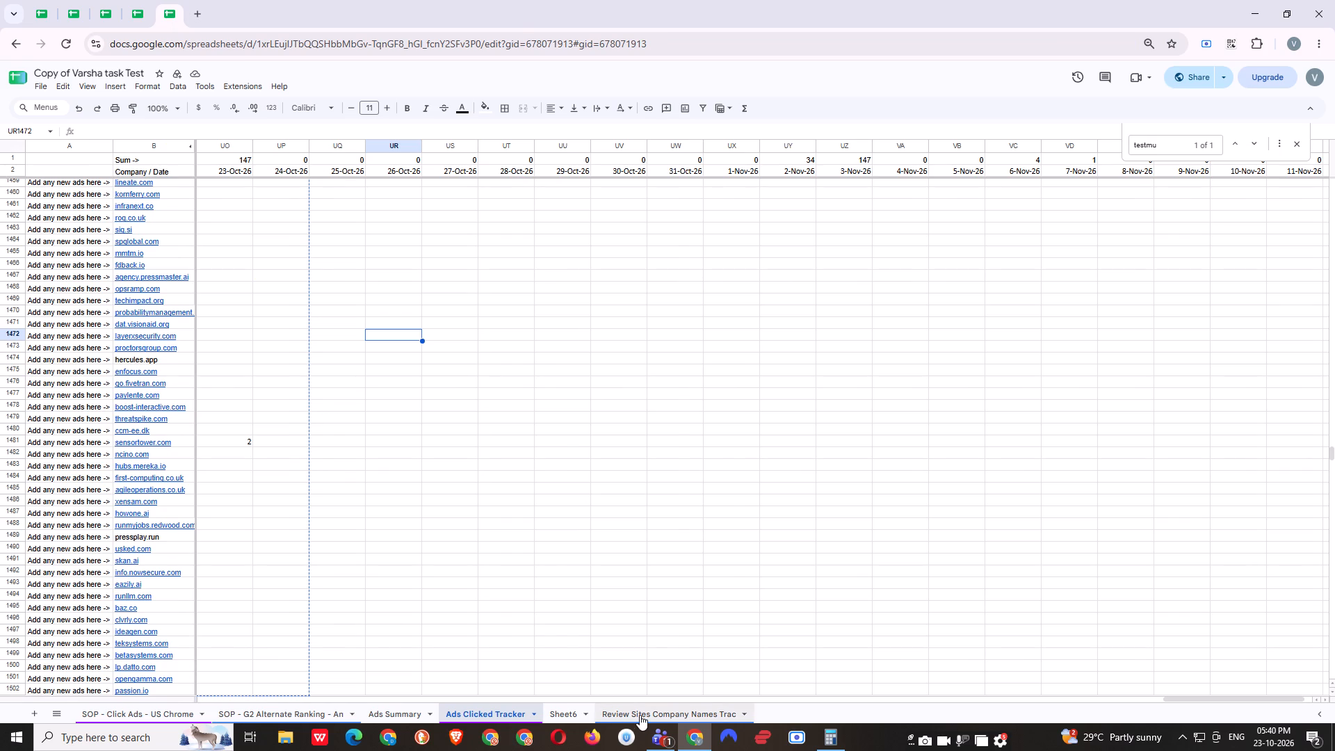
pyautogui.click(640, 715)
pyautogui.scroll(7, 374, 535)
pyautogui.click(138, 10)
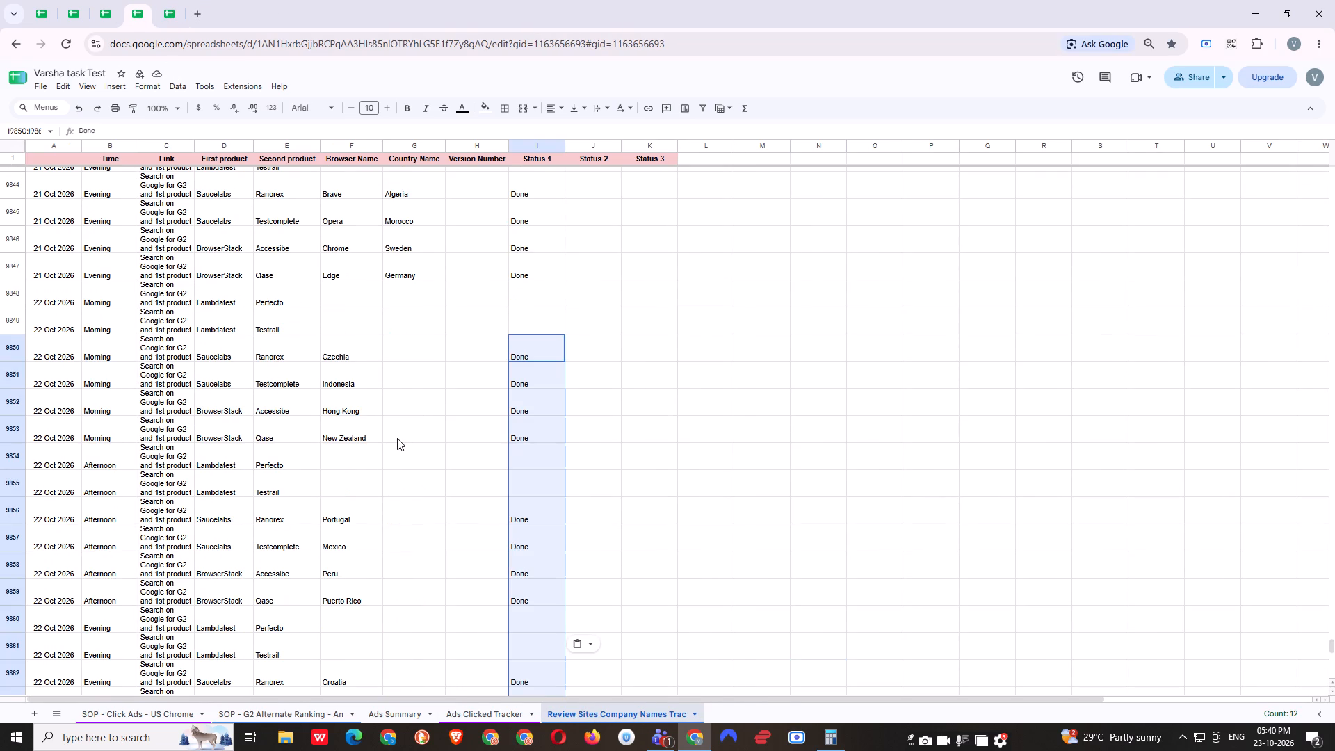
pyautogui.click(167, 4)
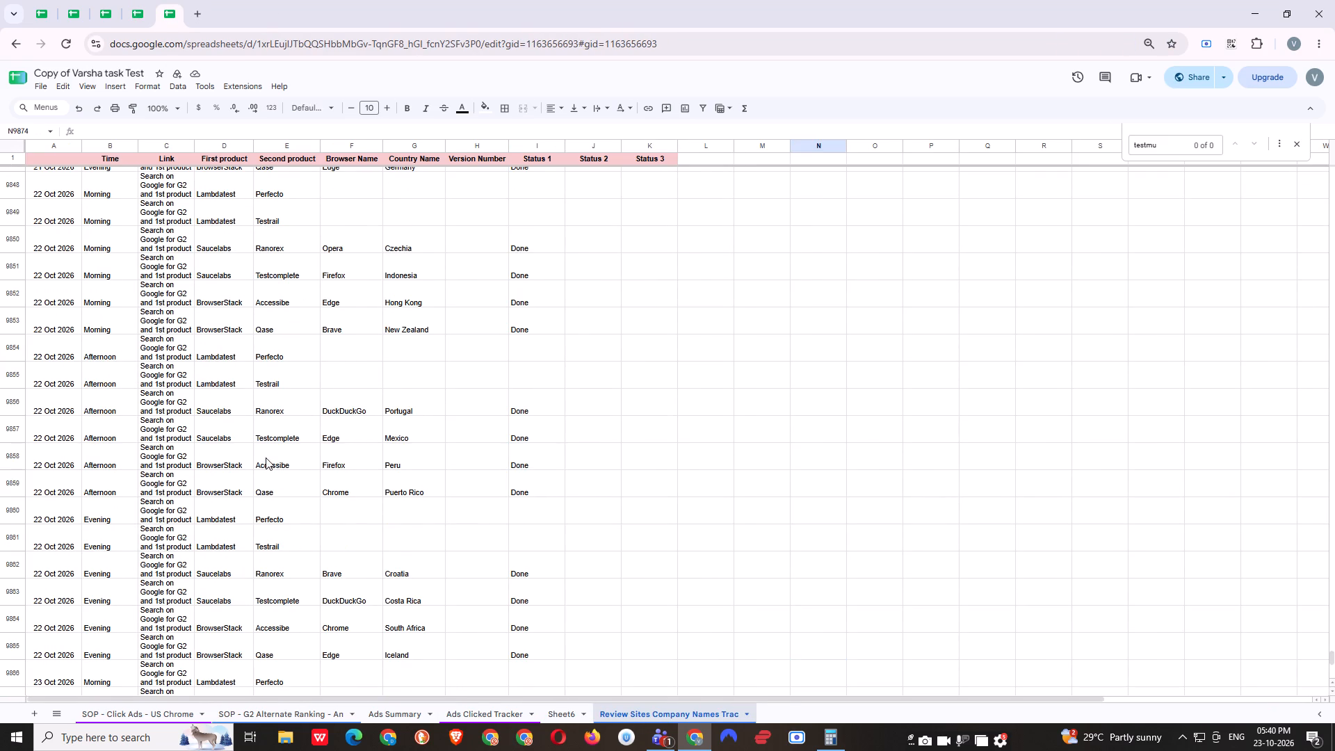
pyautogui.scroll(2, 263, 444)
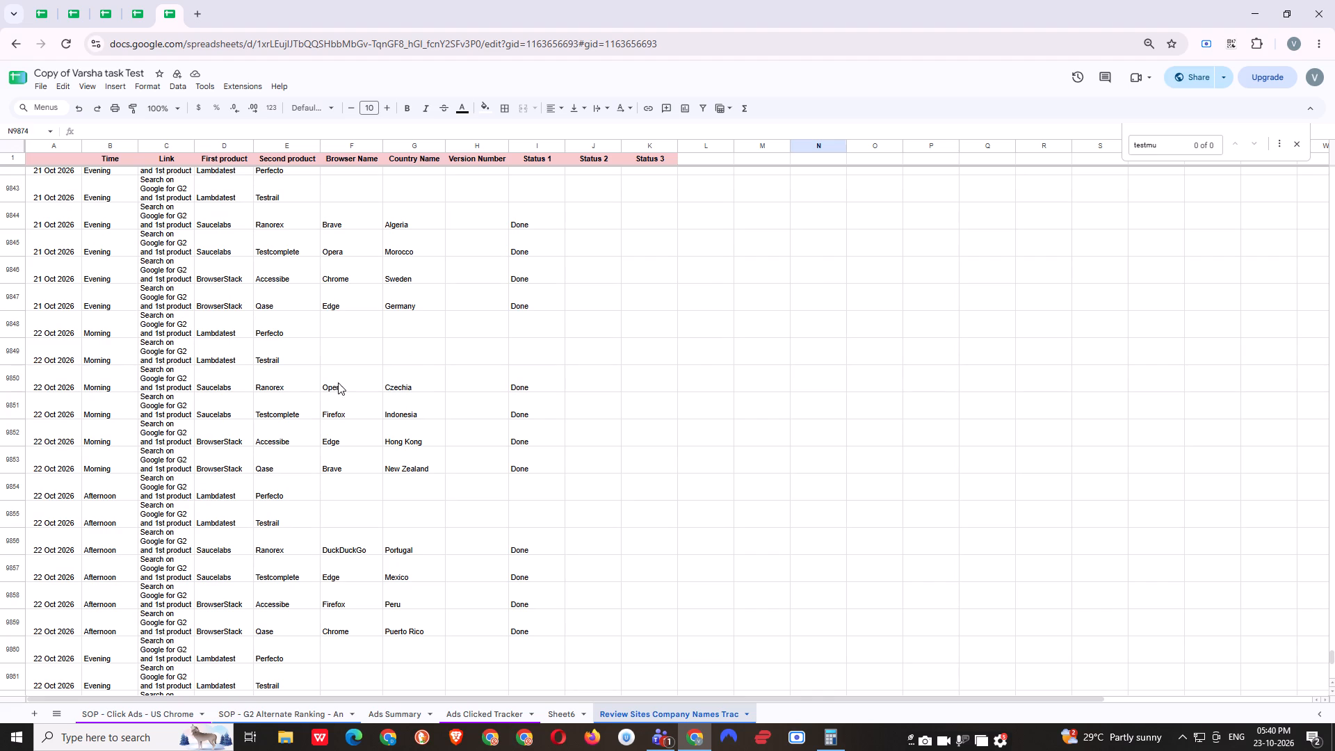
pyautogui.moveTo(338, 382); pyautogui.dragTo(510, 603)
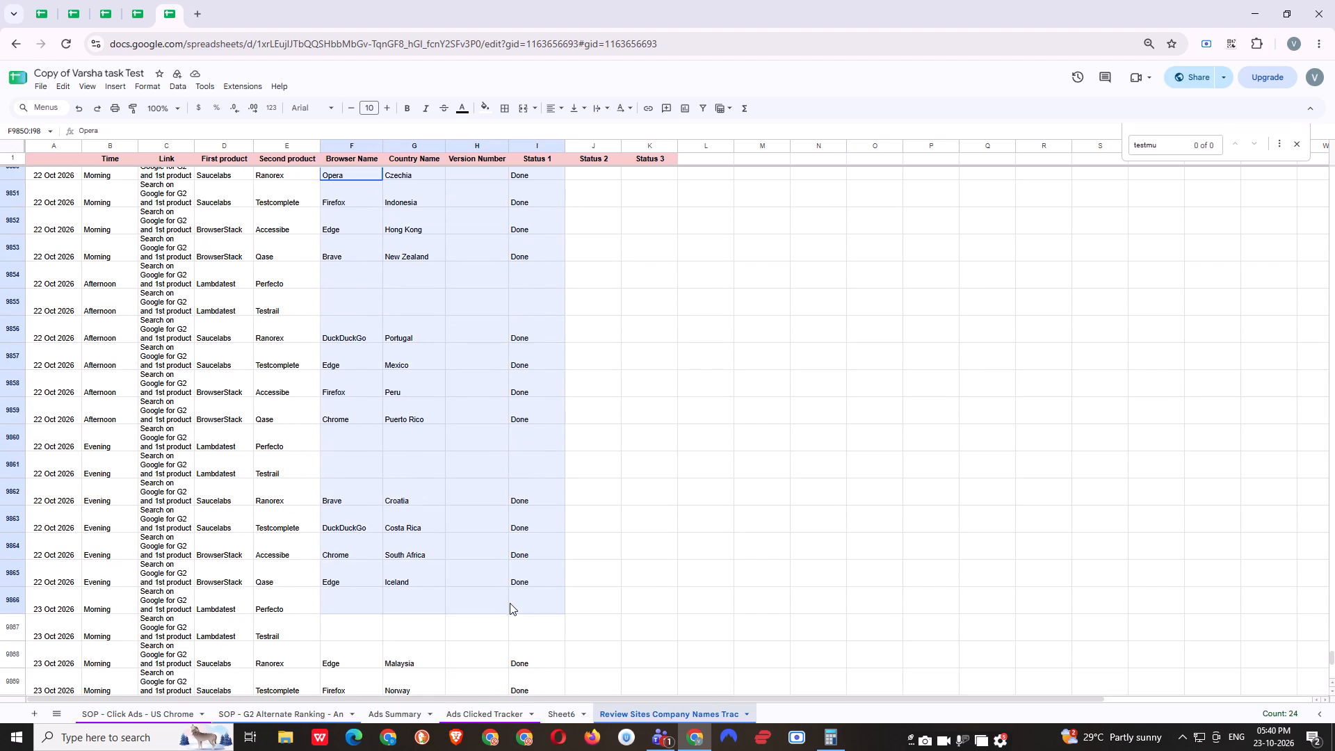
pyautogui.moveTo(510, 603); pyautogui.dragTo(511, 595)
pyautogui.hotkey('ctrl', 'c')
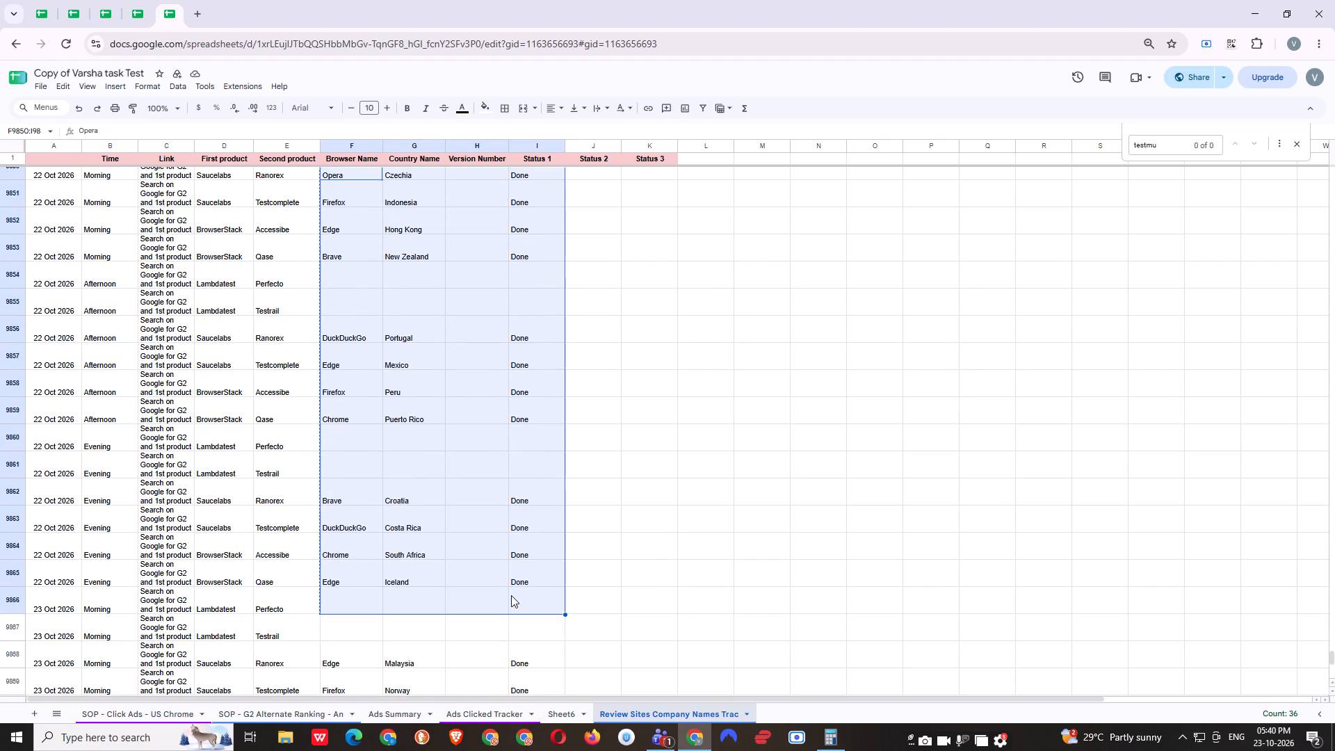
pyautogui.click(138, 14)
pyautogui.click(345, 353)
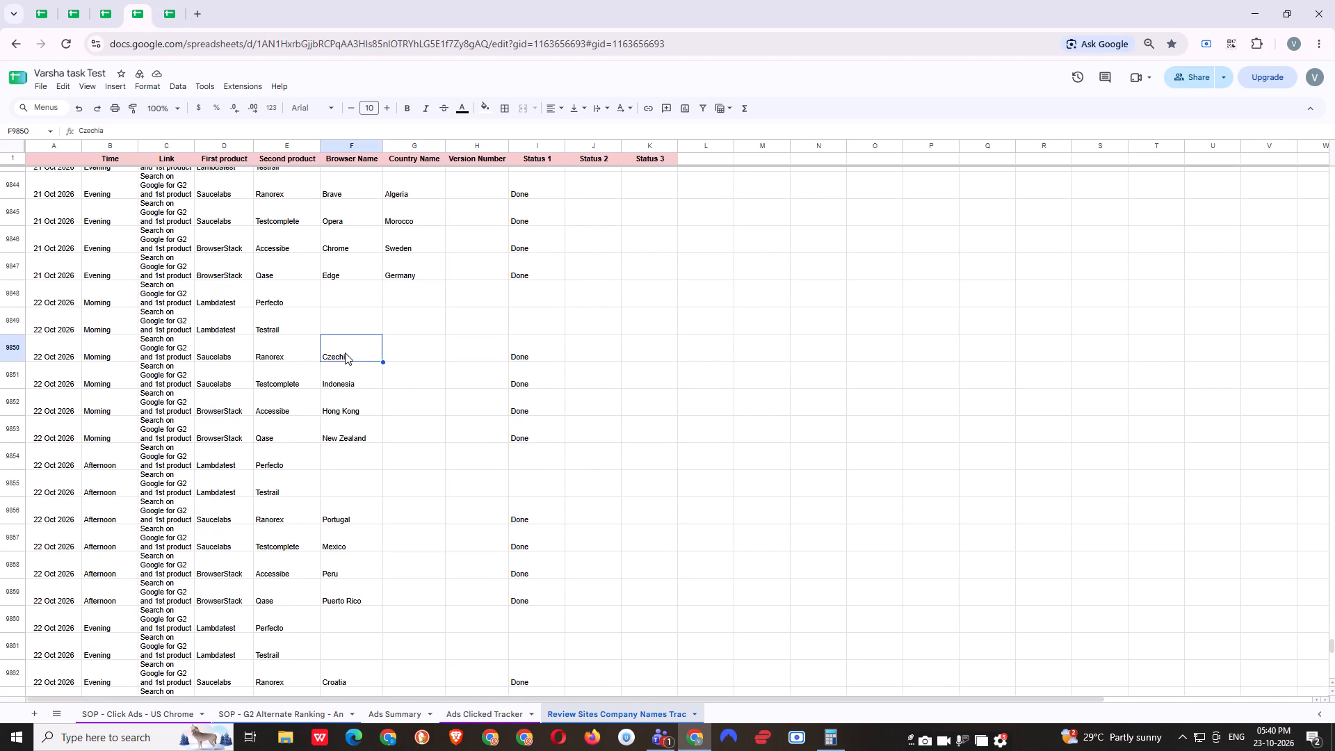
pyautogui.hotkey('ctrl', 'v')
pyautogui.click(668, 423)
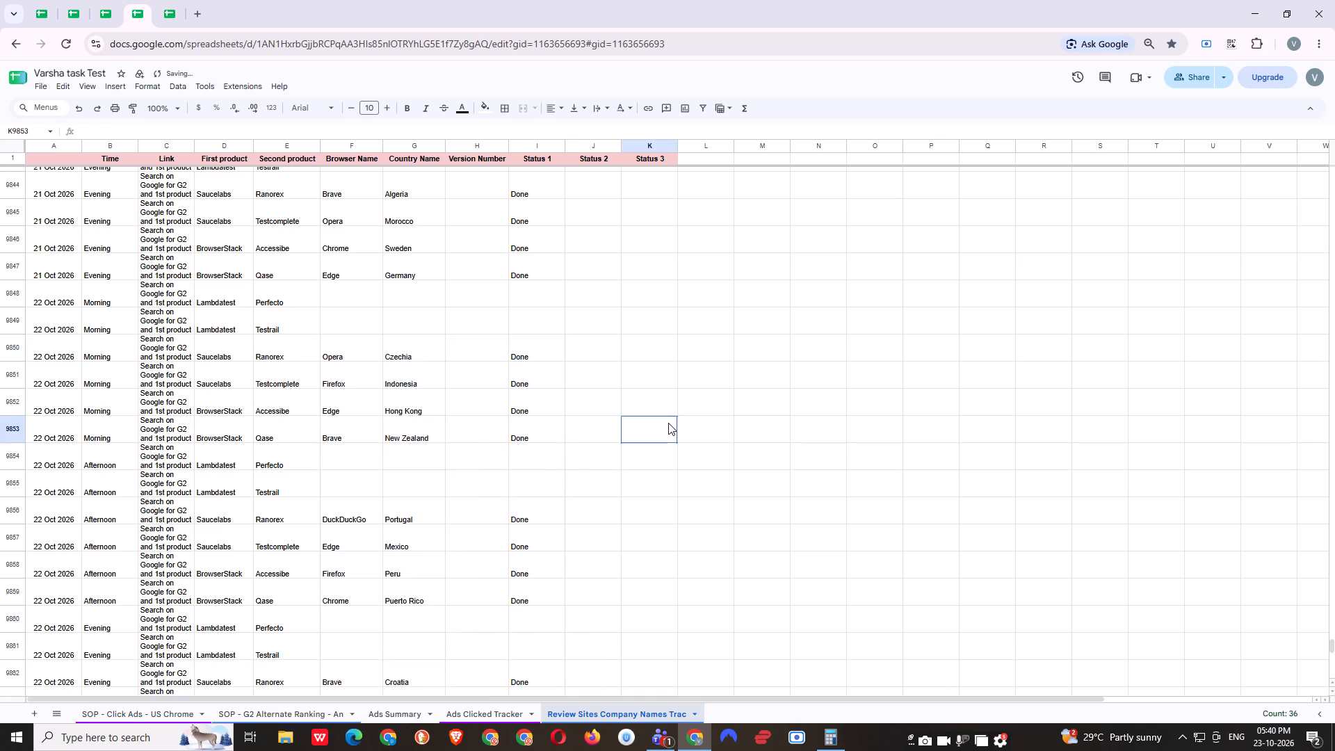
# Review the browser, country and status entries for 22 and 23 Oct 2026 on the Review Sites Company Names Trac sheet.
pyautogui.scroll(-2, 668, 422)
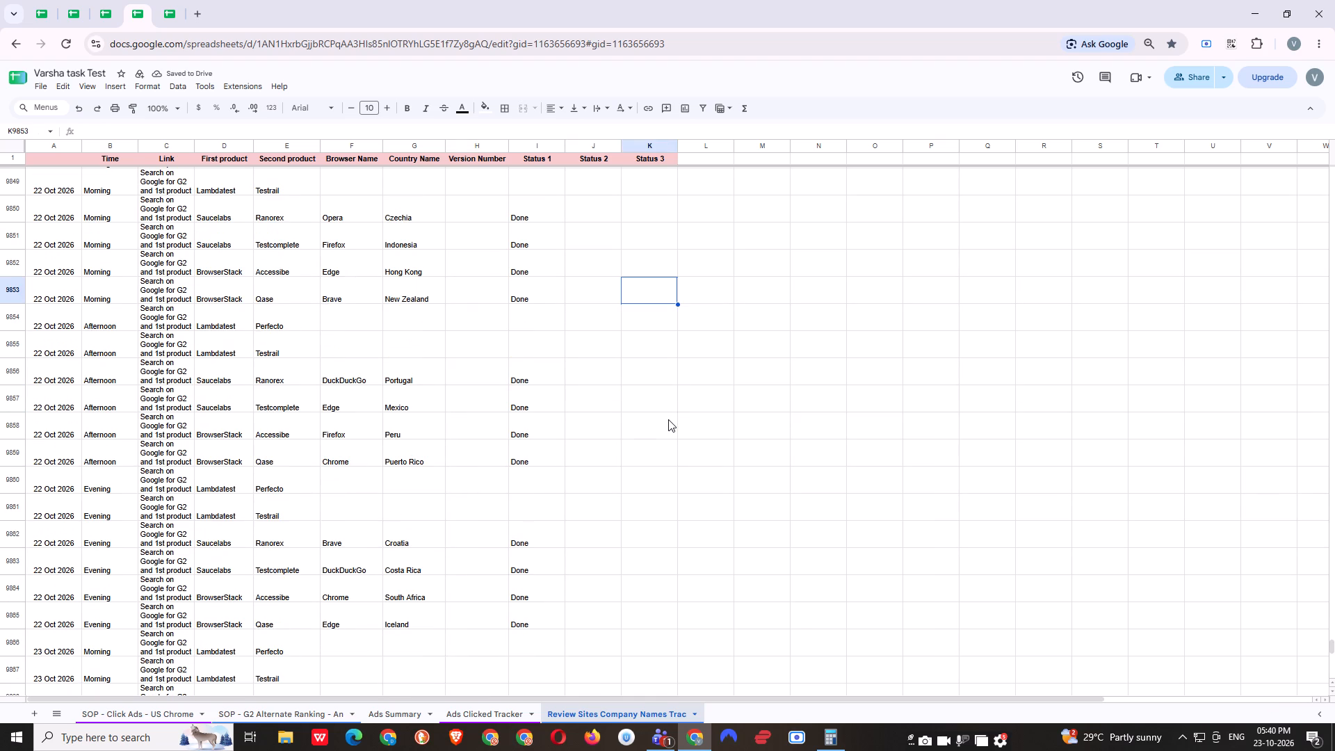
pyautogui.scroll(-8, 712, 542)
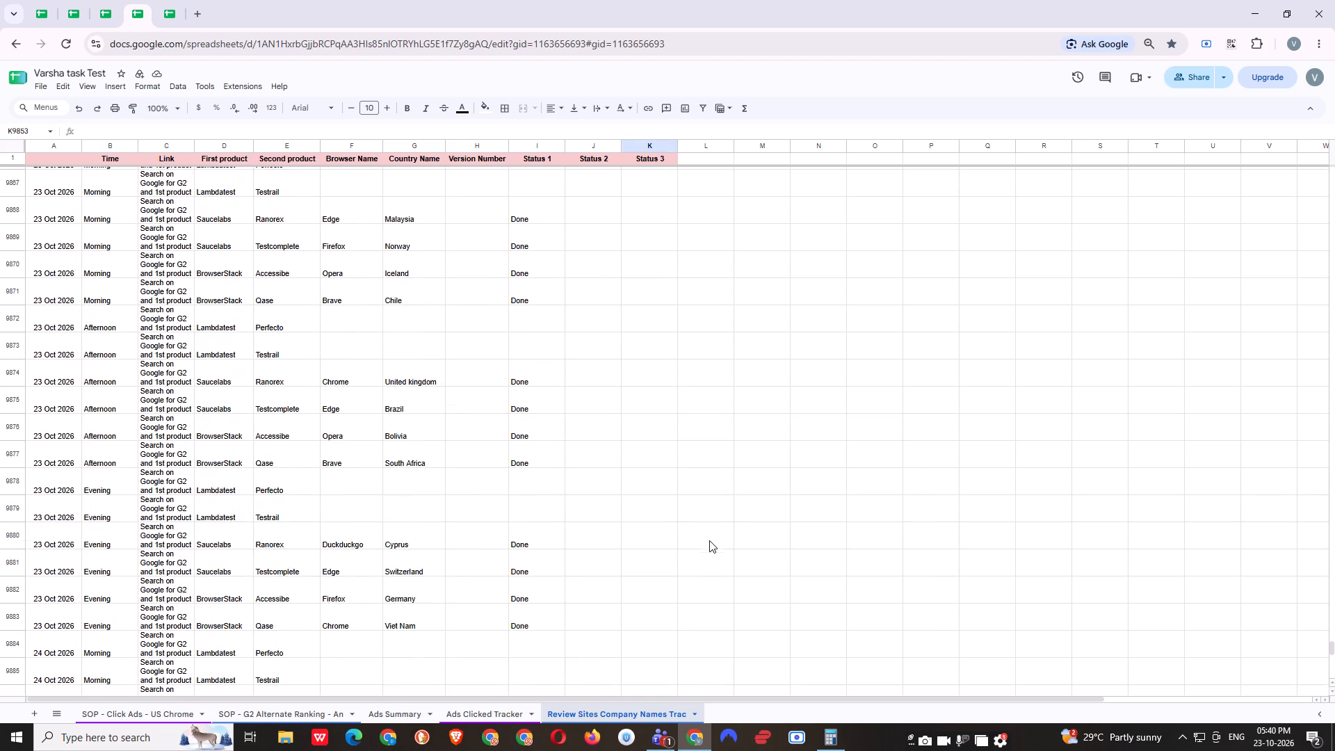
pyautogui.scroll(-3, 709, 540)
pyautogui.scroll(4, 709, 540)
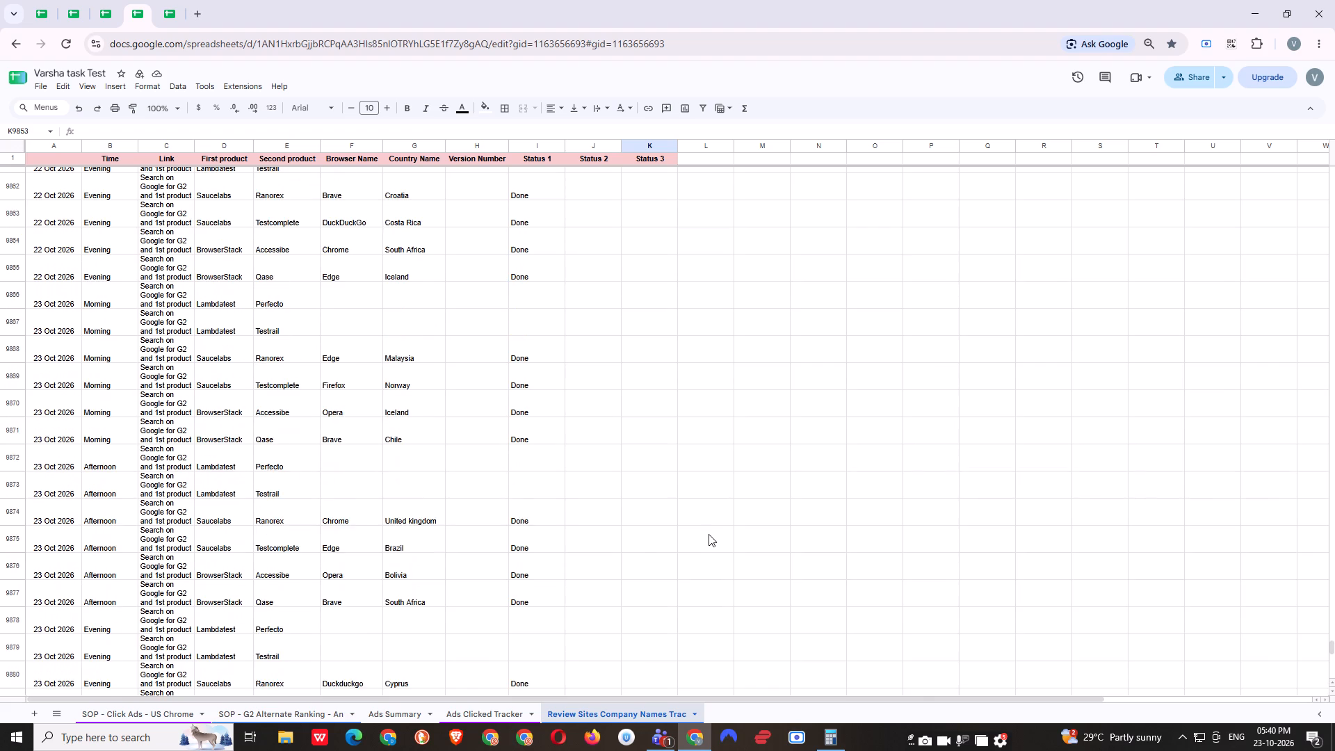
pyautogui.scroll(7, 709, 534)
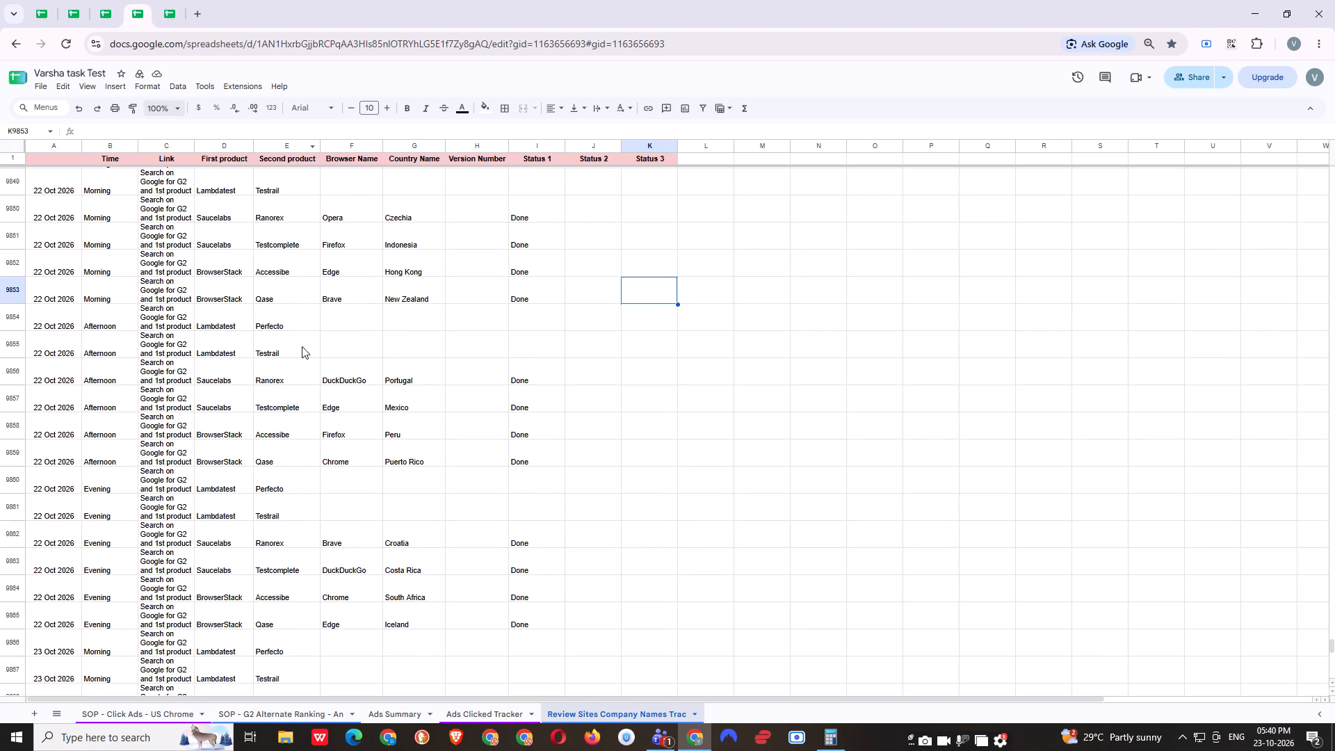
# Search the Ads Clicked Tracker sheet of Varsha task Test for testmu to check its 23-Oct-26 click count.
pyautogui.click(471, 711)
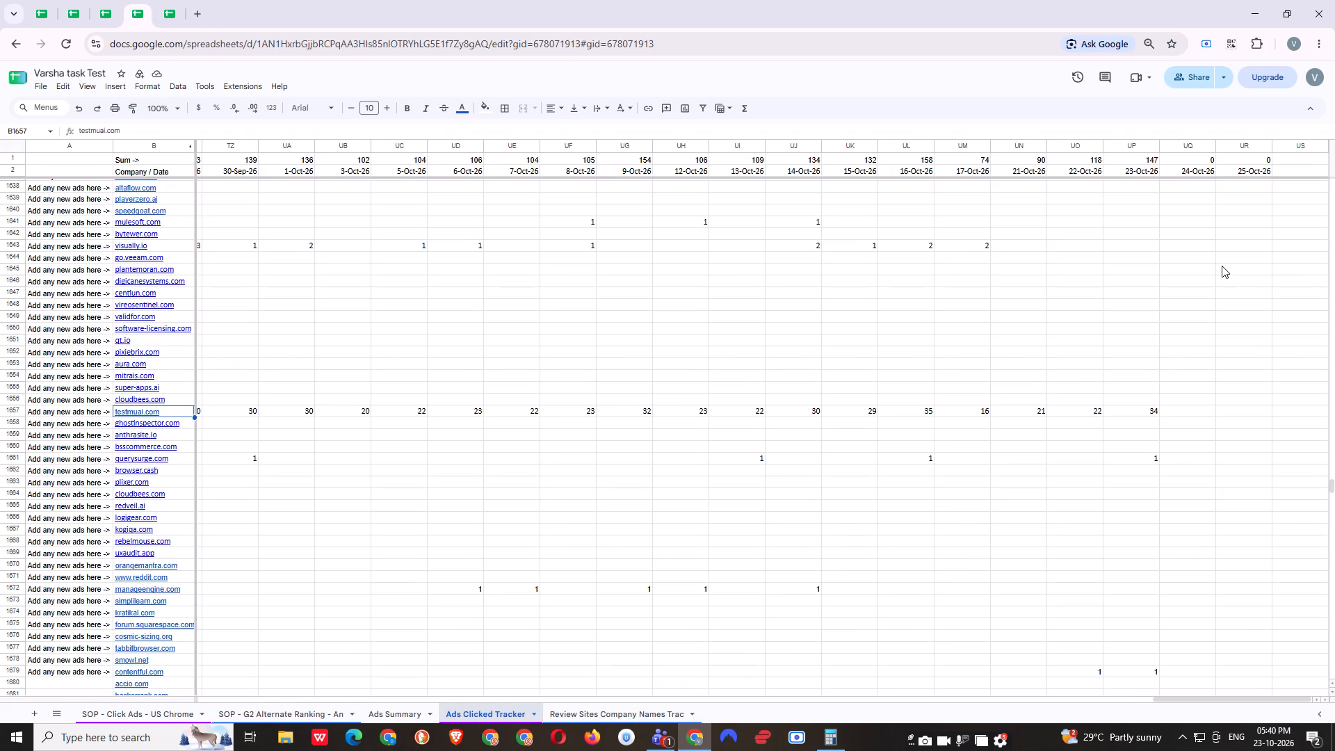
pyautogui.hotkey('ctrl', 'f')
pyautogui.write('testmu')
pyautogui.press('Return')
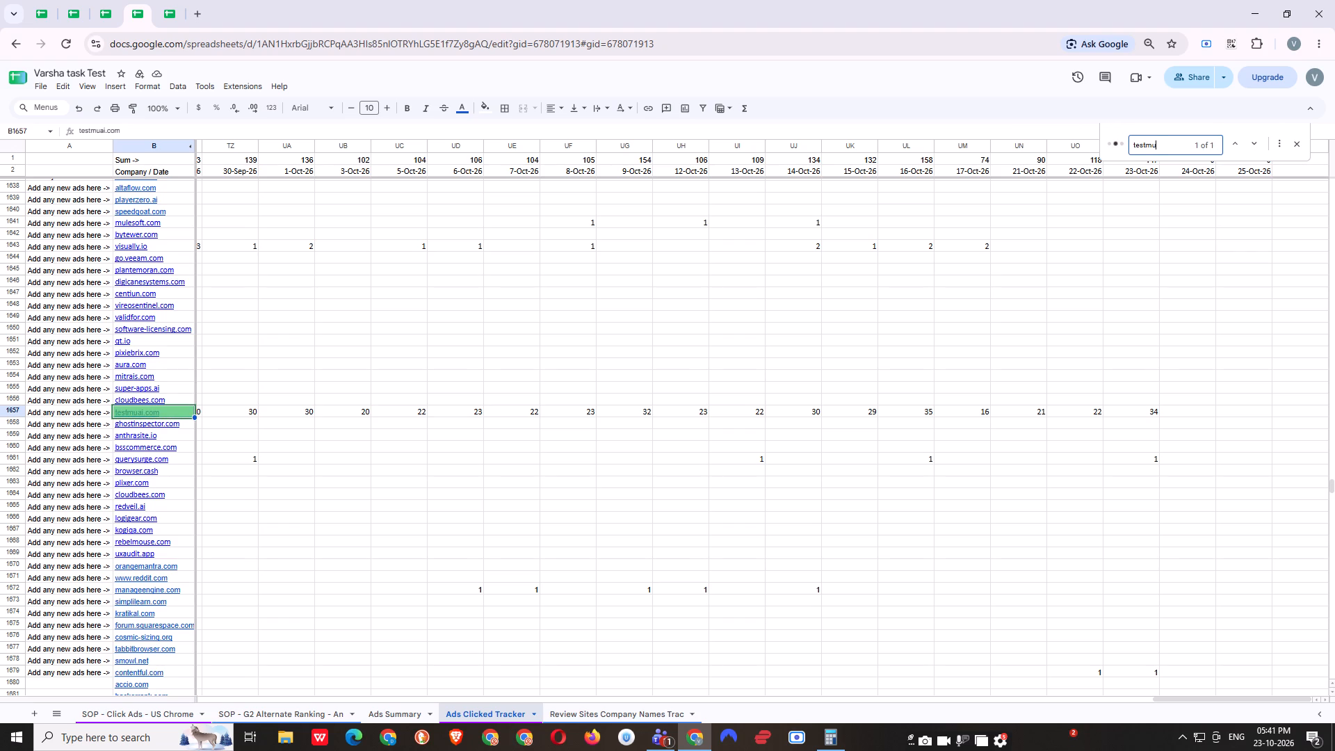
pyautogui.click(1297, 139)
# Search for testmu on the Review Sites Company Names Trac sheet of Copy of Varsha task Test.
pyautogui.click(170, 18)
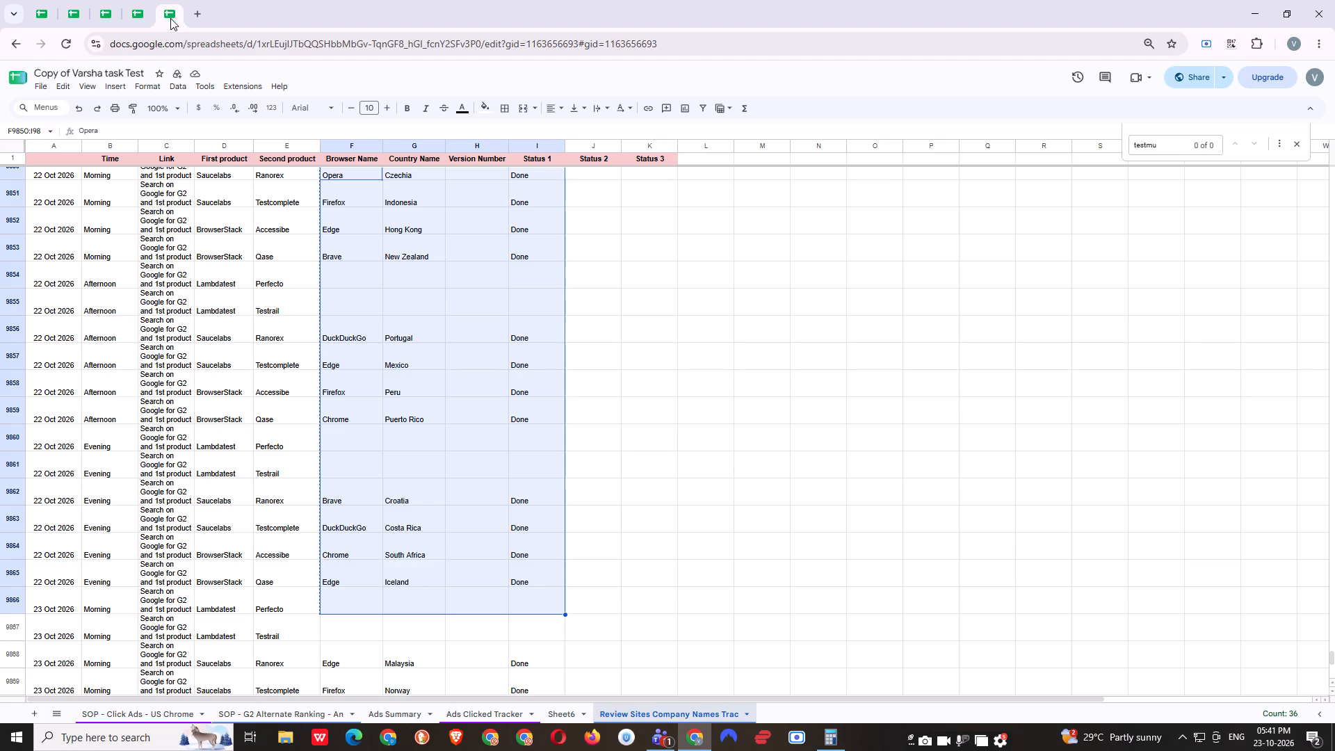
pyautogui.click(718, 481)
pyautogui.click(1161, 145)
pyautogui.press('Return')
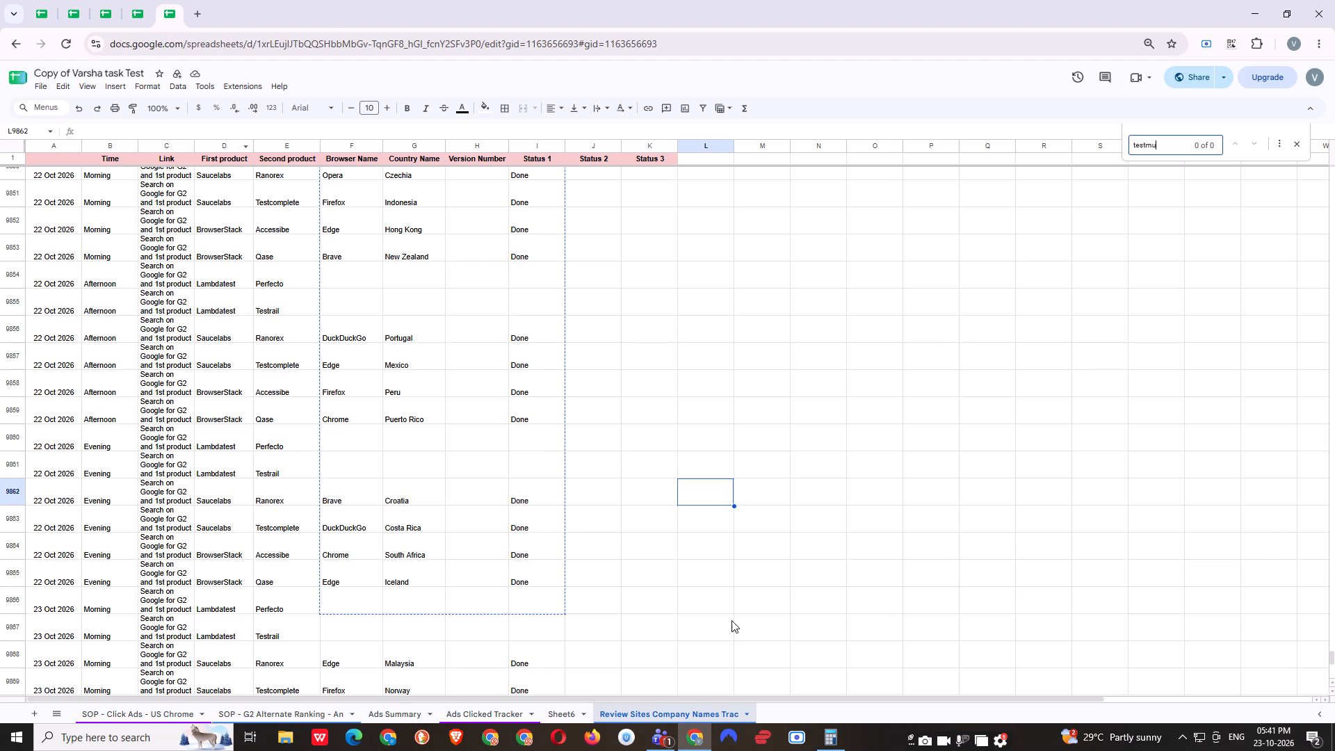
# Examine the Bstck Brand and competitor click tallies near the top of the Ads Clicked Tracker sheet in Copy of Varsha task Test.
pyautogui.click(485, 716)
pyautogui.scroll(11, 1017, 493)
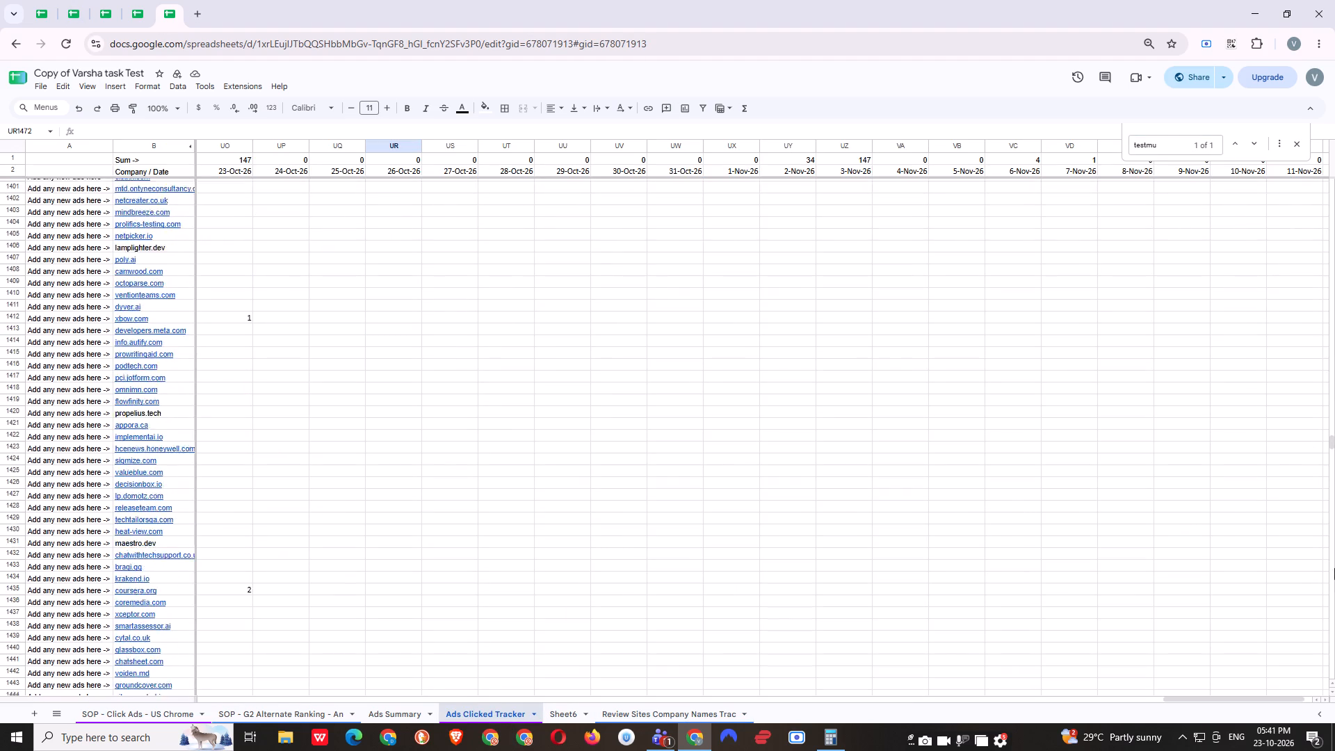
pyautogui.scroll(1, 1334, 568)
pyautogui.moveTo(1333, 440); pyautogui.dragTo(1327, 172)
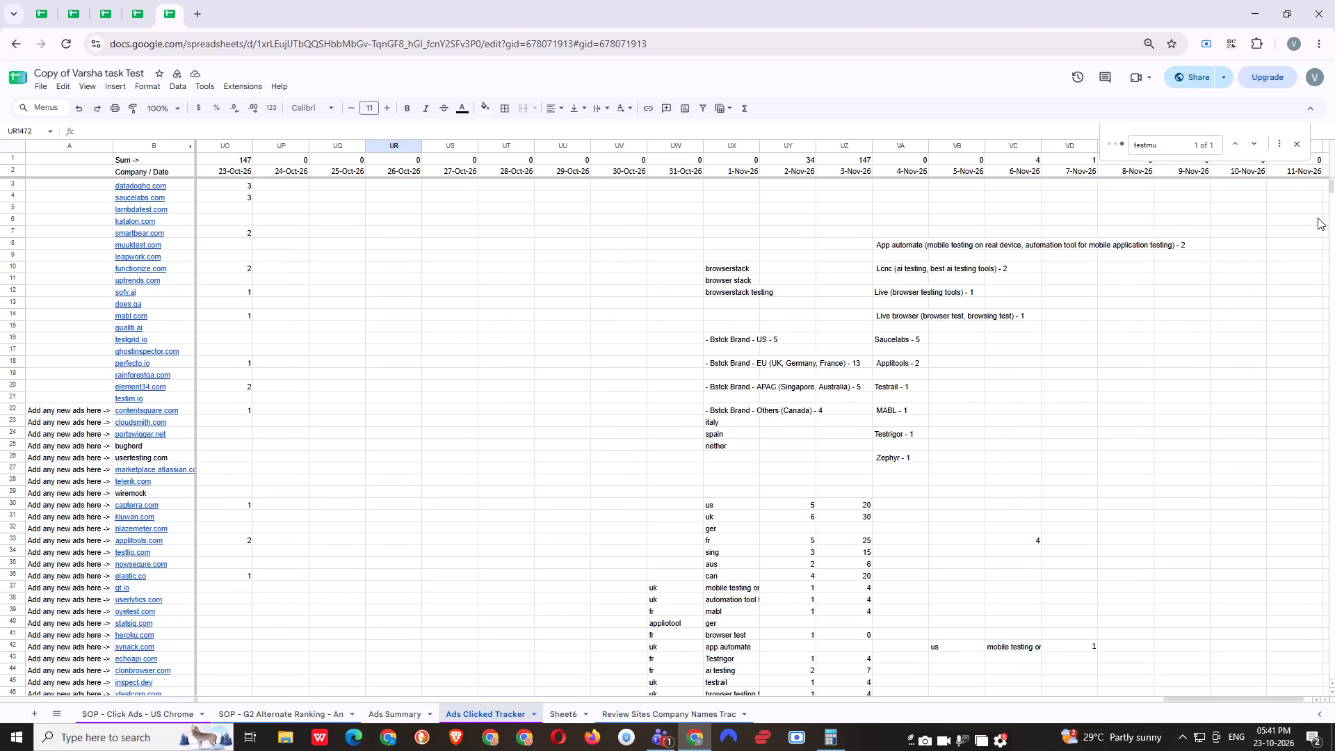
pyautogui.scroll(2, 1193, 489)
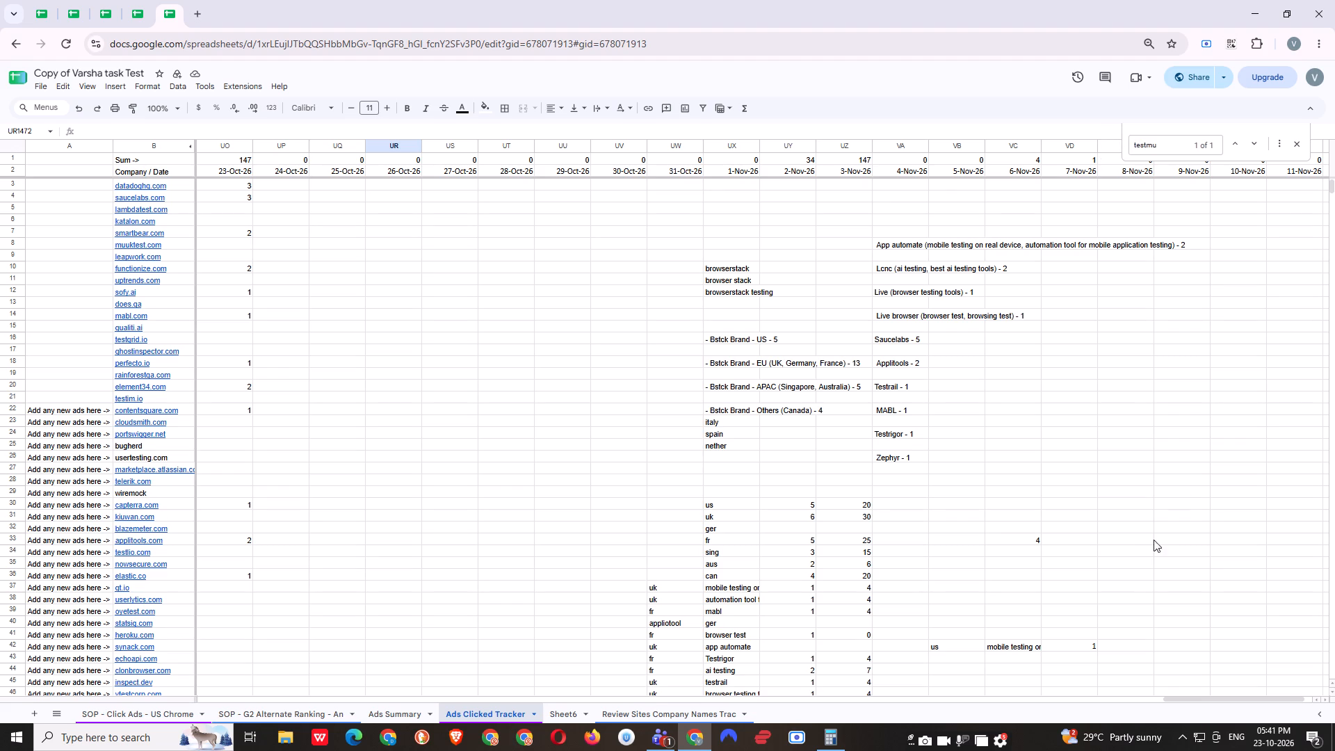
pyautogui.scroll(-1, 1097, 533)
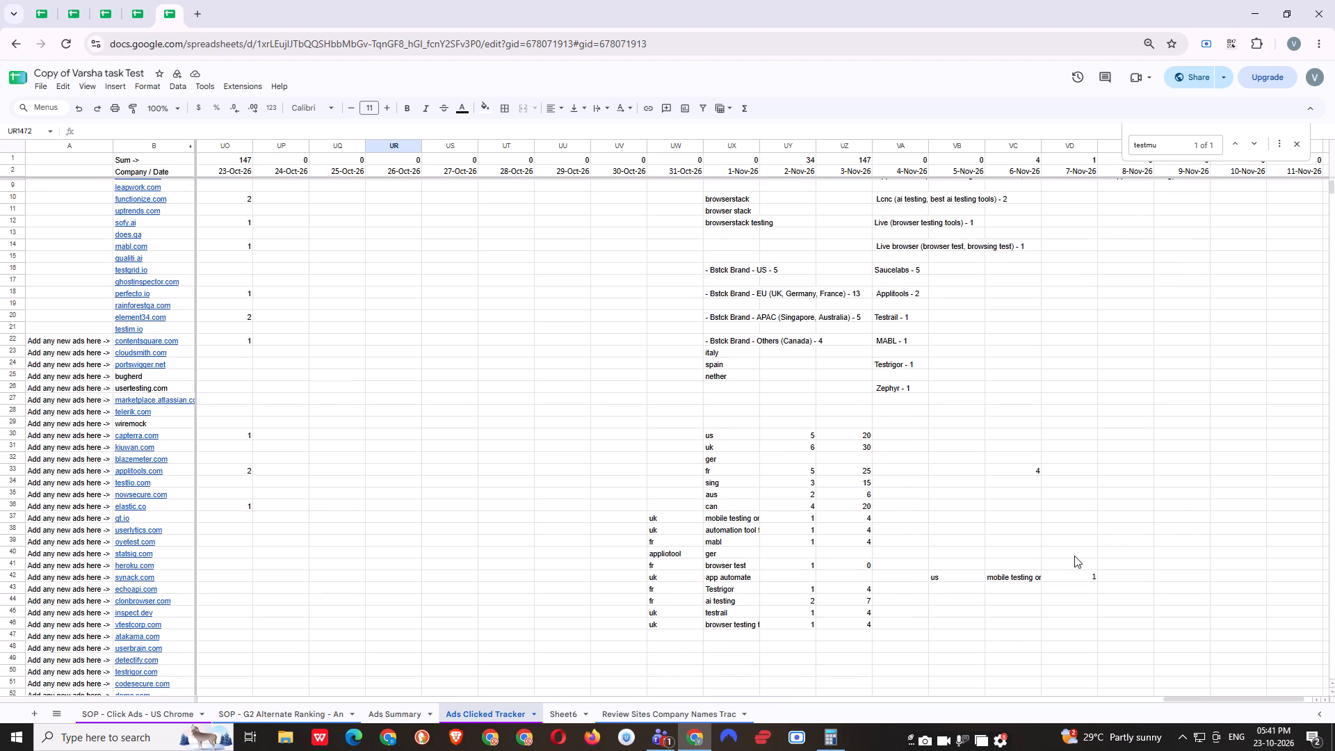
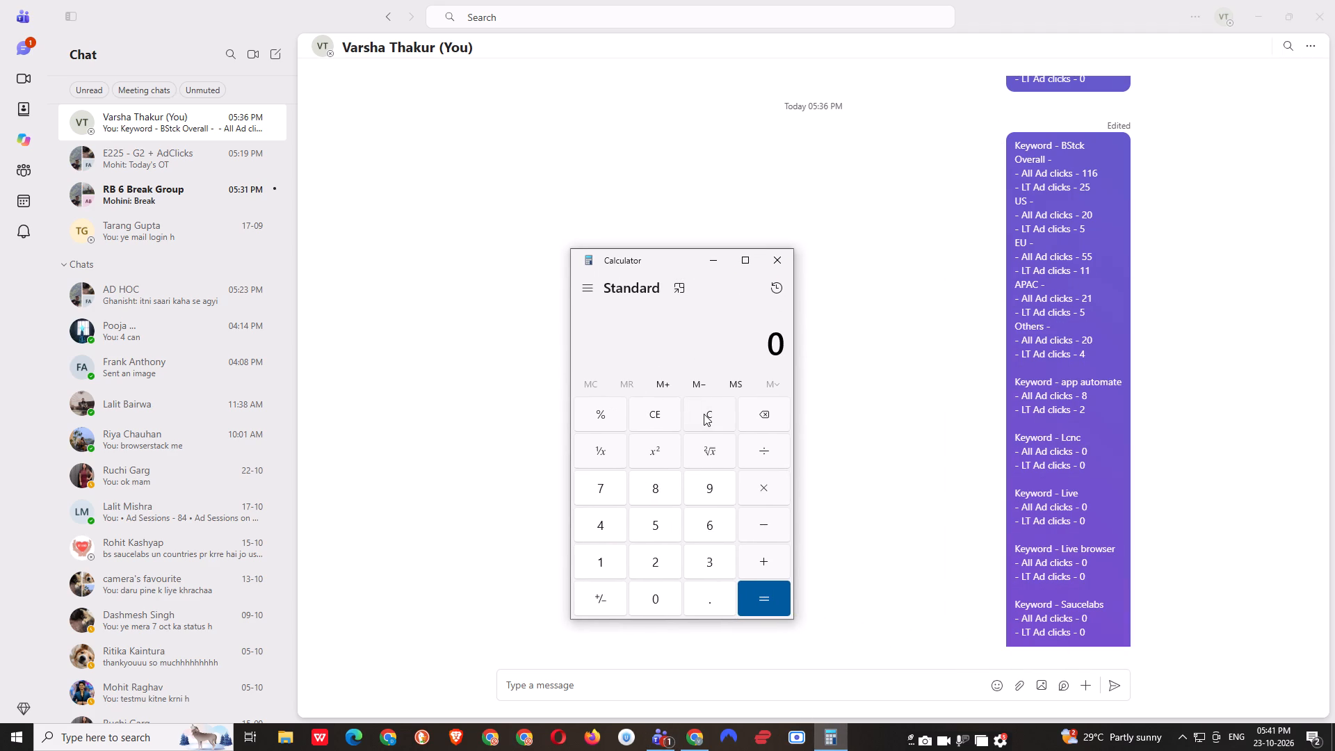
# Add up the All Ad clicks in the Teams click report as 116 + 8 + 16, starting from the BStck Overall count.
pyautogui.write('116+')
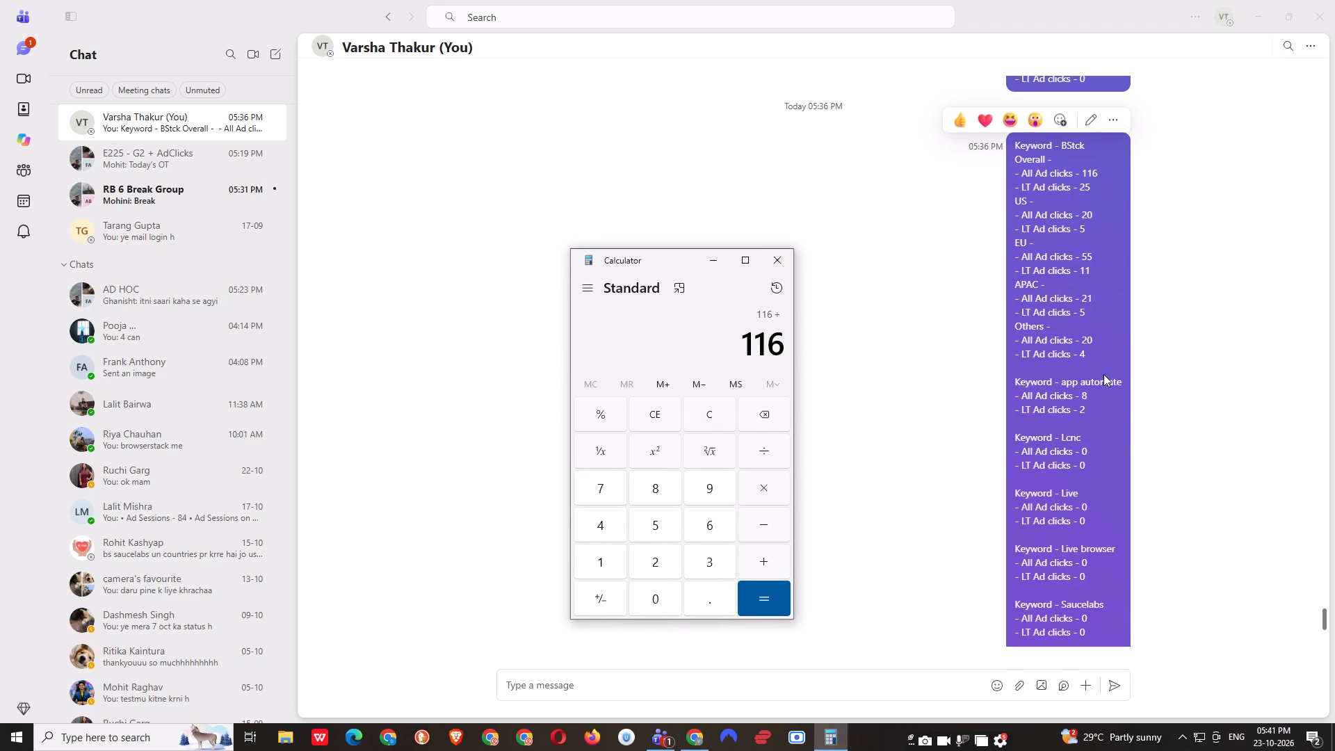
pyautogui.write('8+')
pyautogui.scroll(-1, 1093, 448)
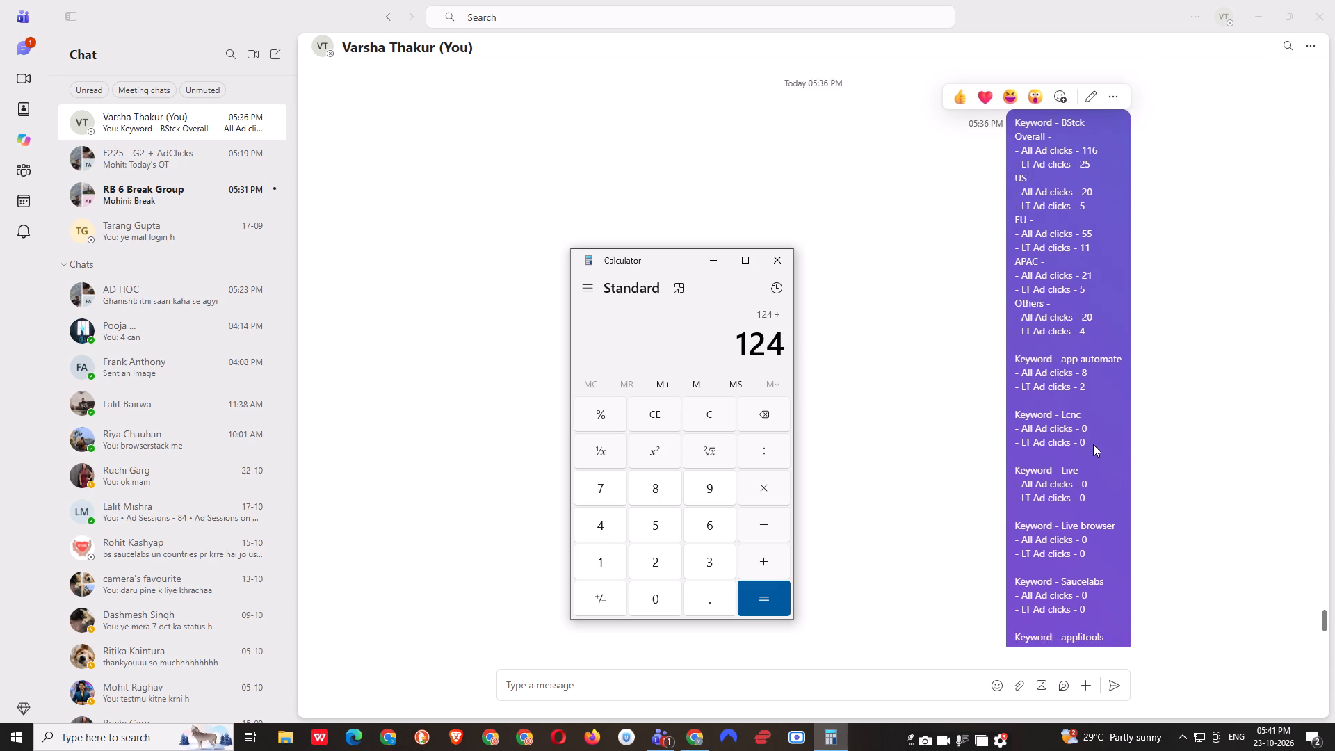
pyautogui.scroll(-2, 1093, 442)
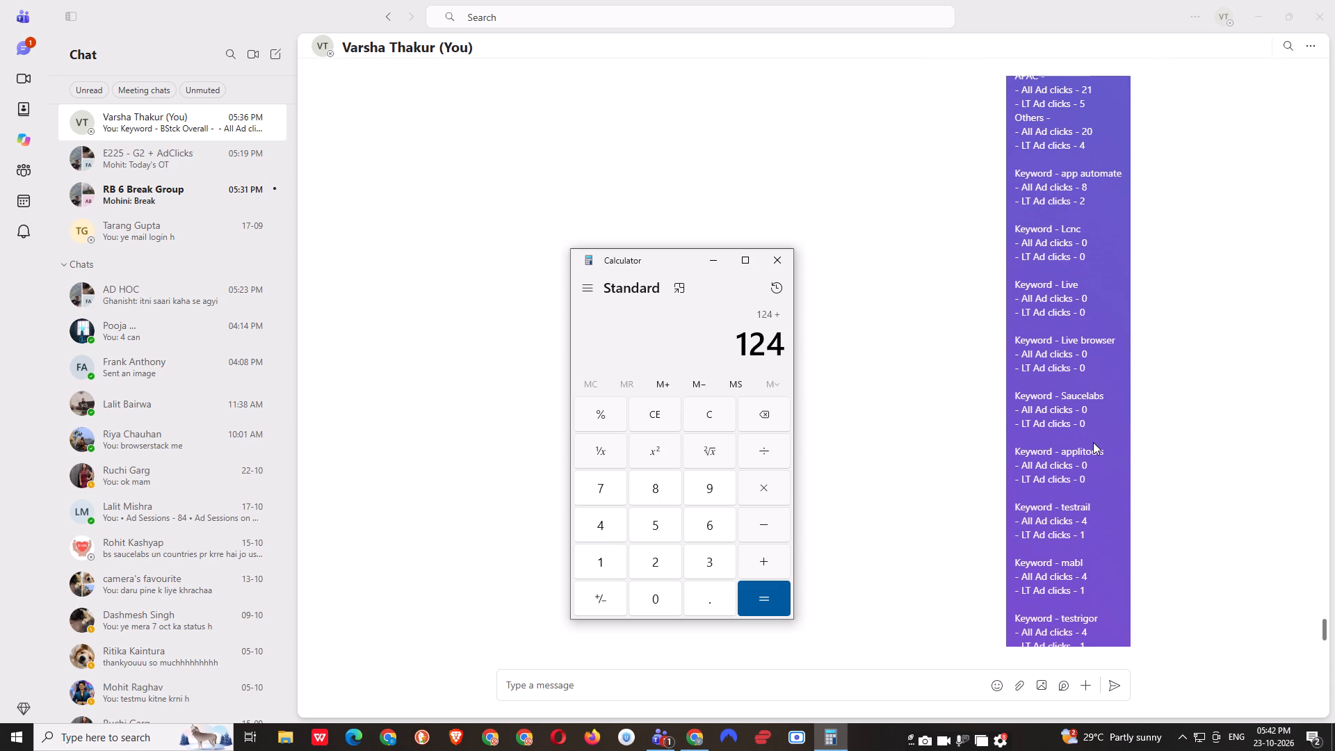
pyautogui.scroll(-1, 1093, 442)
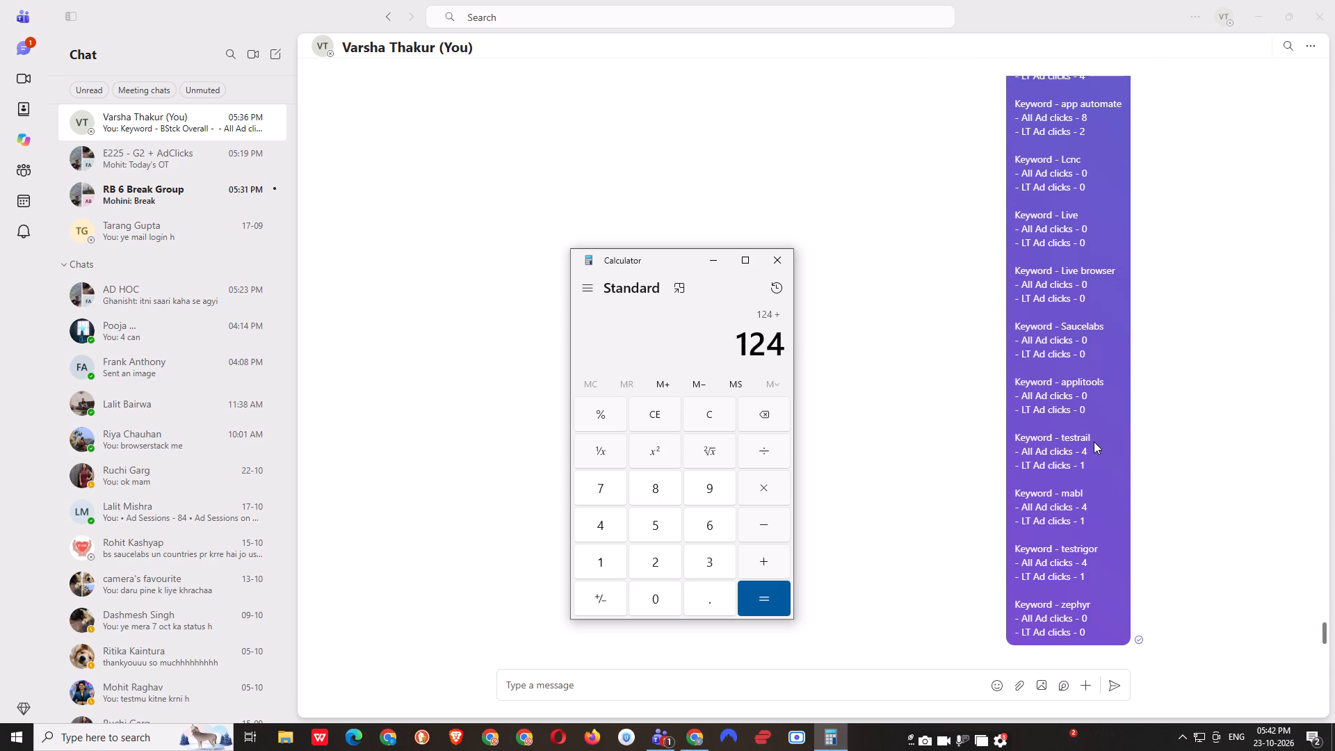
pyautogui.write('16')
pyautogui.press('Return')
pyautogui.scroll(-2, 1094, 506)
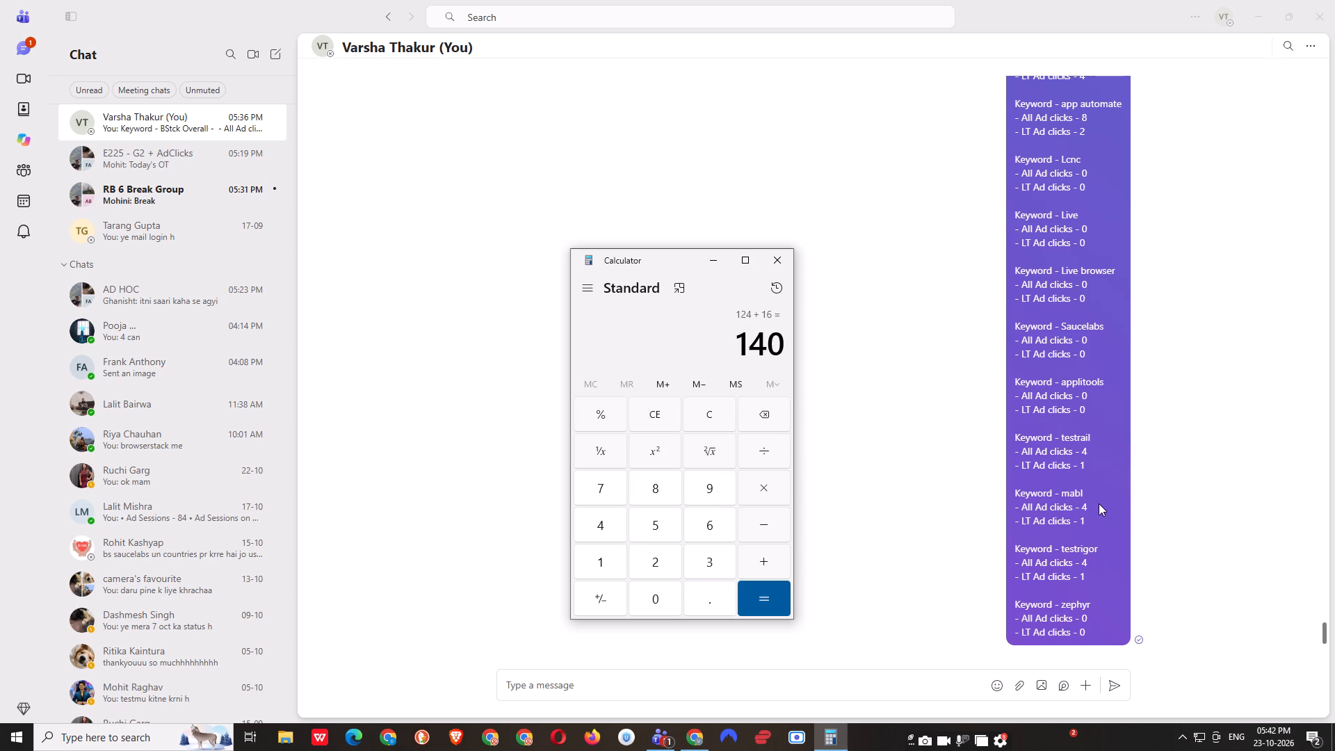
# Clear the calculation and sum the BStck regional All Ad clicks for US, EU, APAC and Others as 20 + 55 + 21 + 20.
pyautogui.scroll(1, 1099, 500)
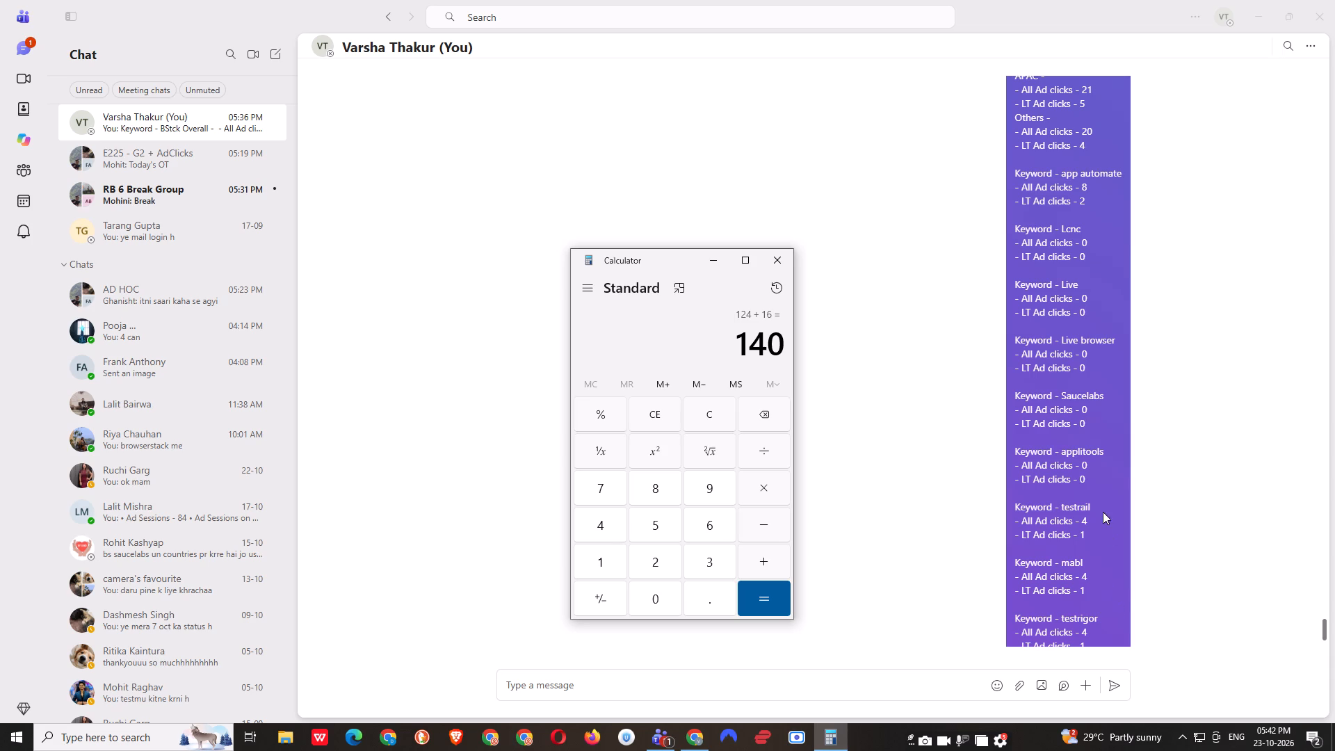
pyautogui.scroll(1, 1089, 531)
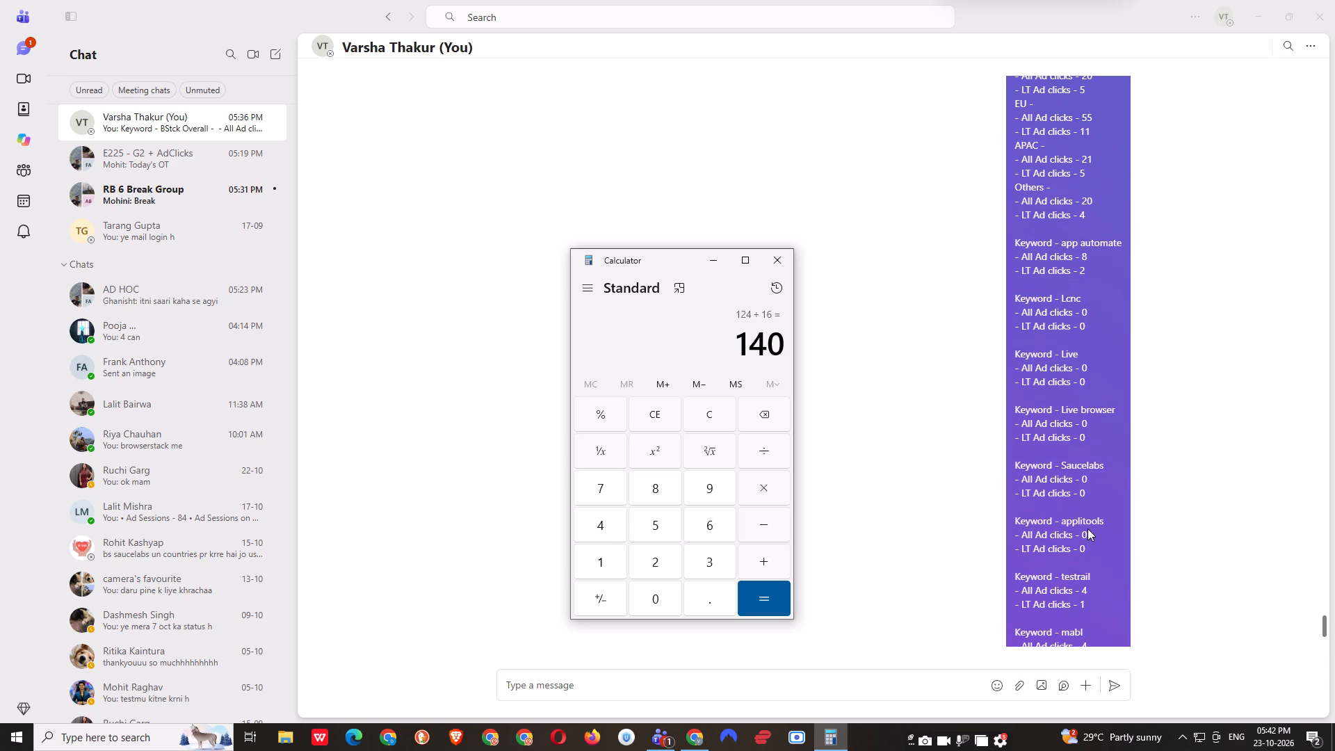
pyautogui.scroll(2, 1078, 515)
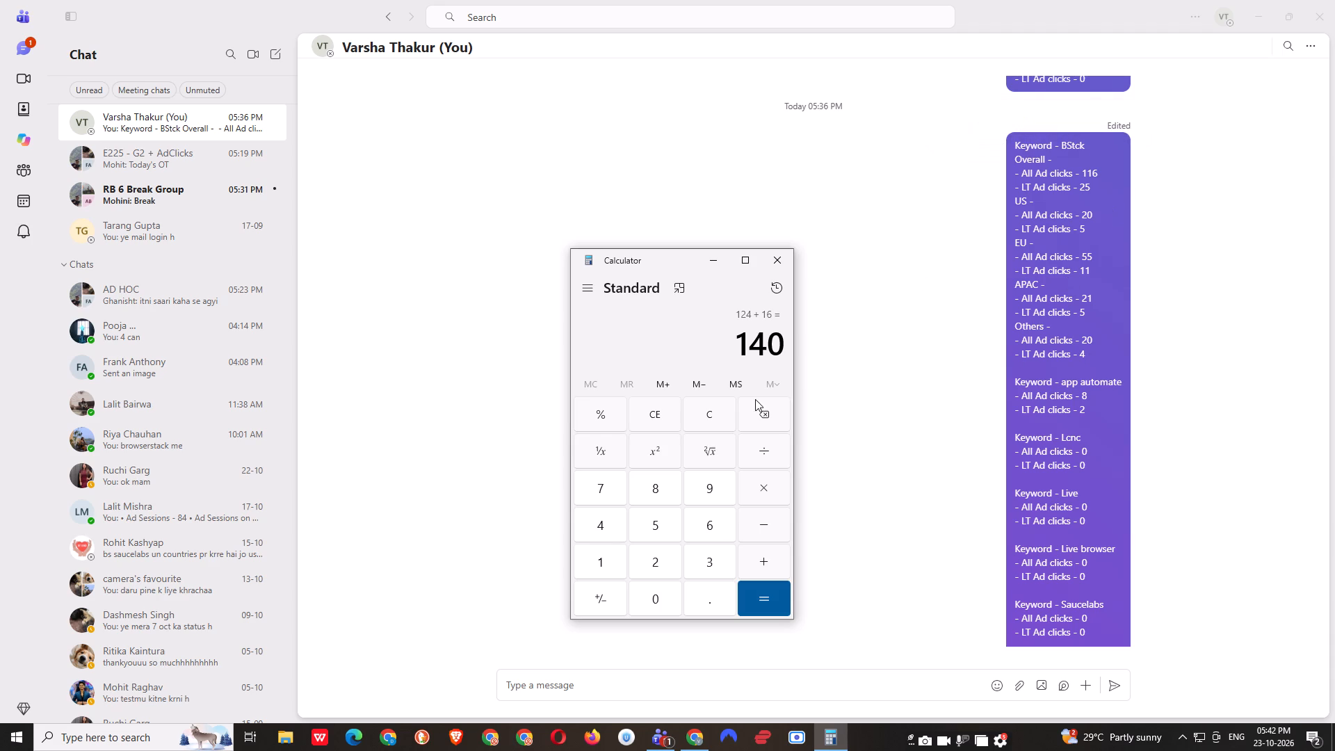
pyautogui.click(706, 408)
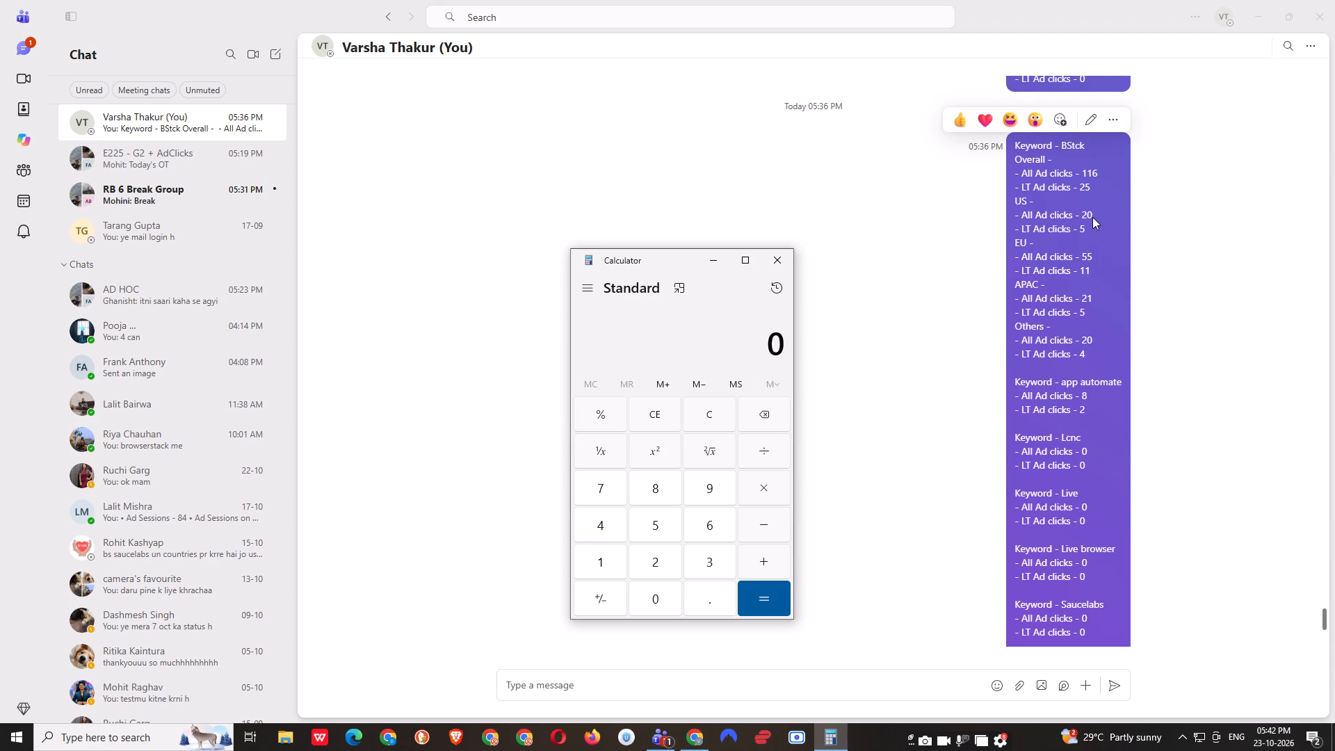
pyautogui.write('20')
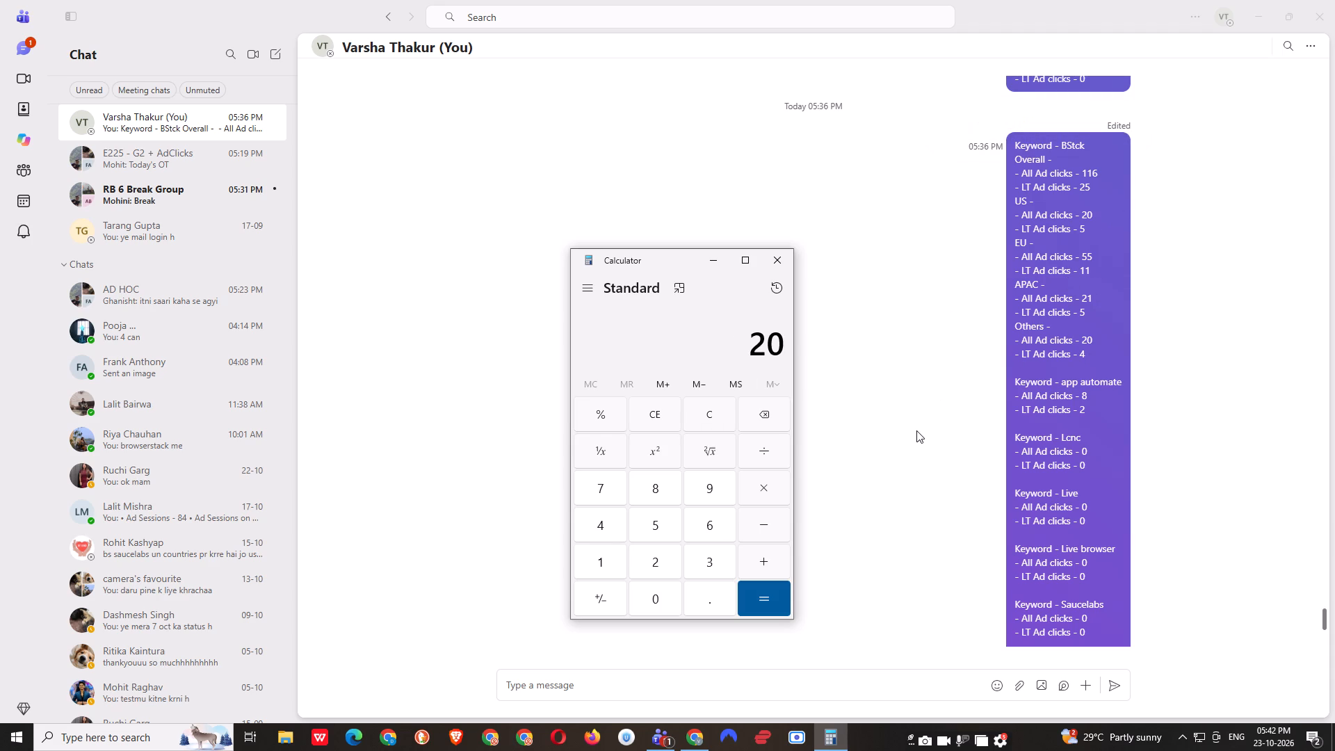
pyautogui.write('+55+')
pyautogui.write('21+')
pyautogui.write('20')
pyautogui.press('Return')
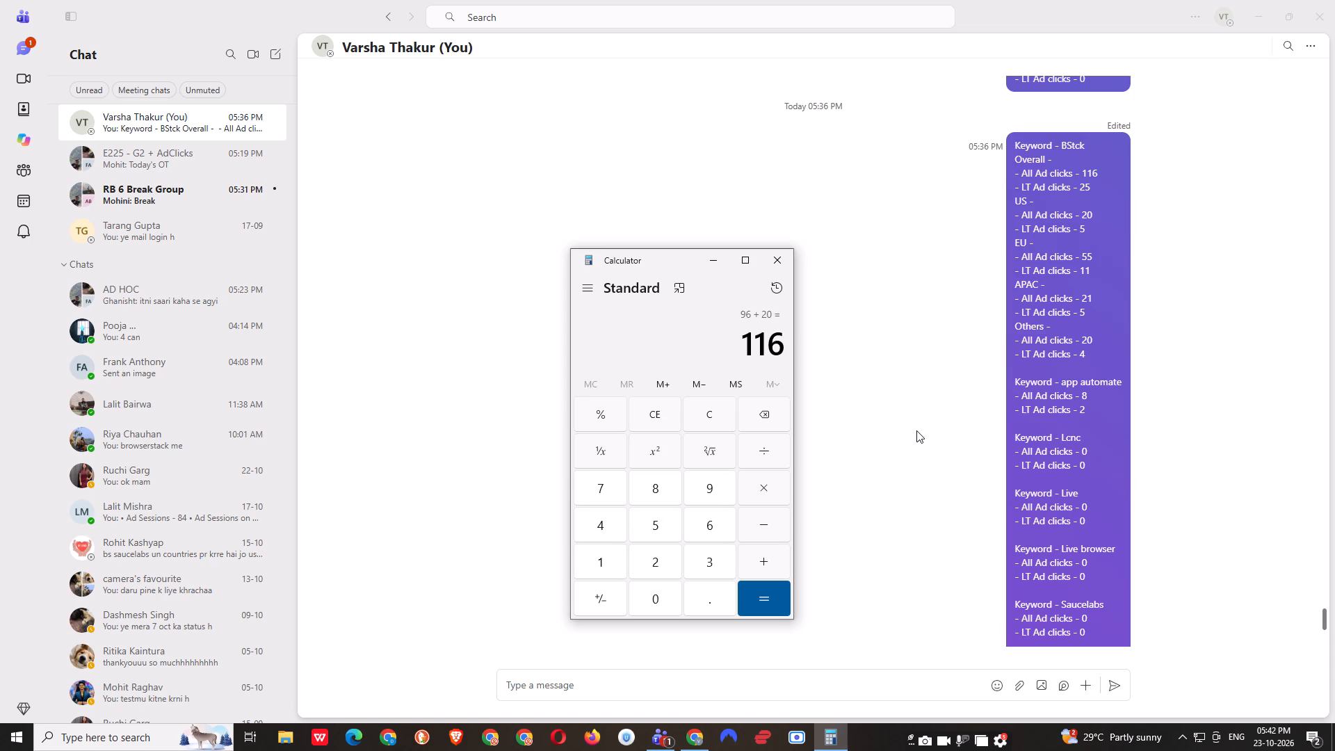
# Extend the BStck regional sum with 8 app automate clicks and 16 for the remaining keywords in the report.
pyautogui.write('+8')
pyautogui.press('+')
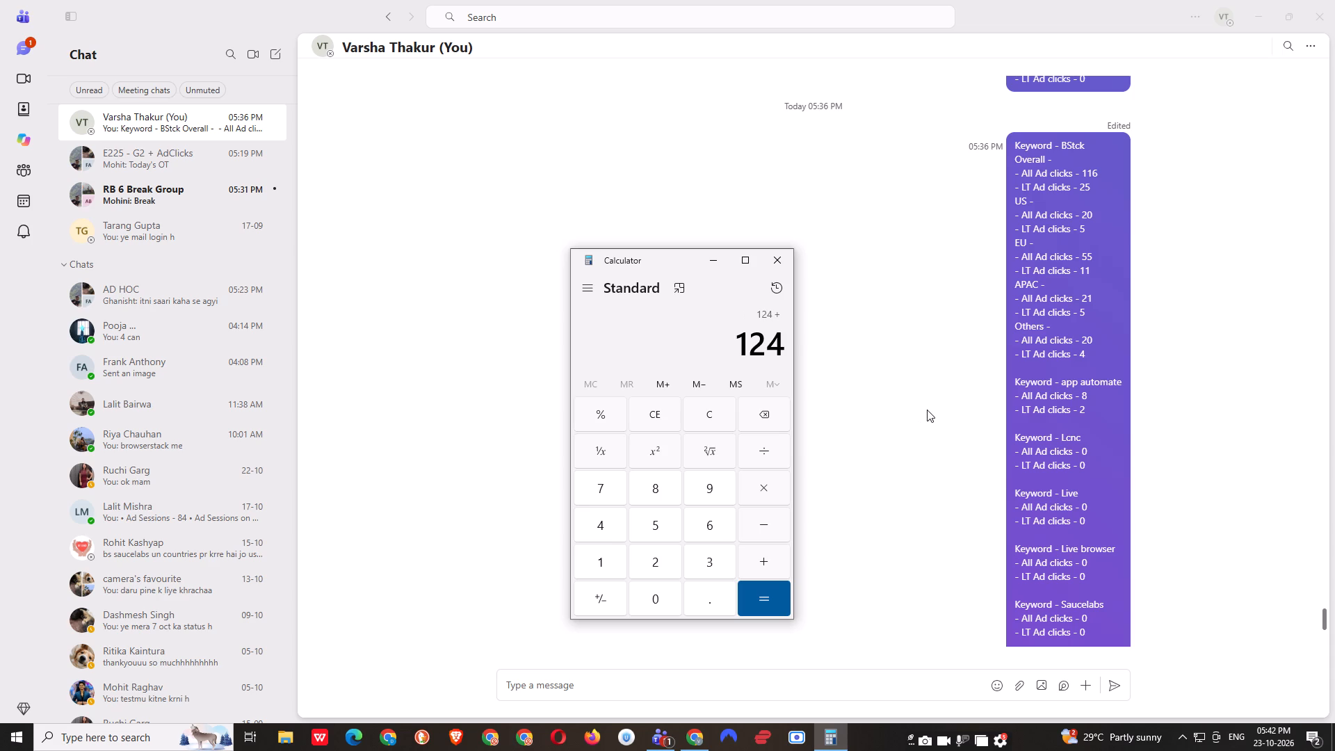
pyautogui.scroll(-3, 1071, 401)
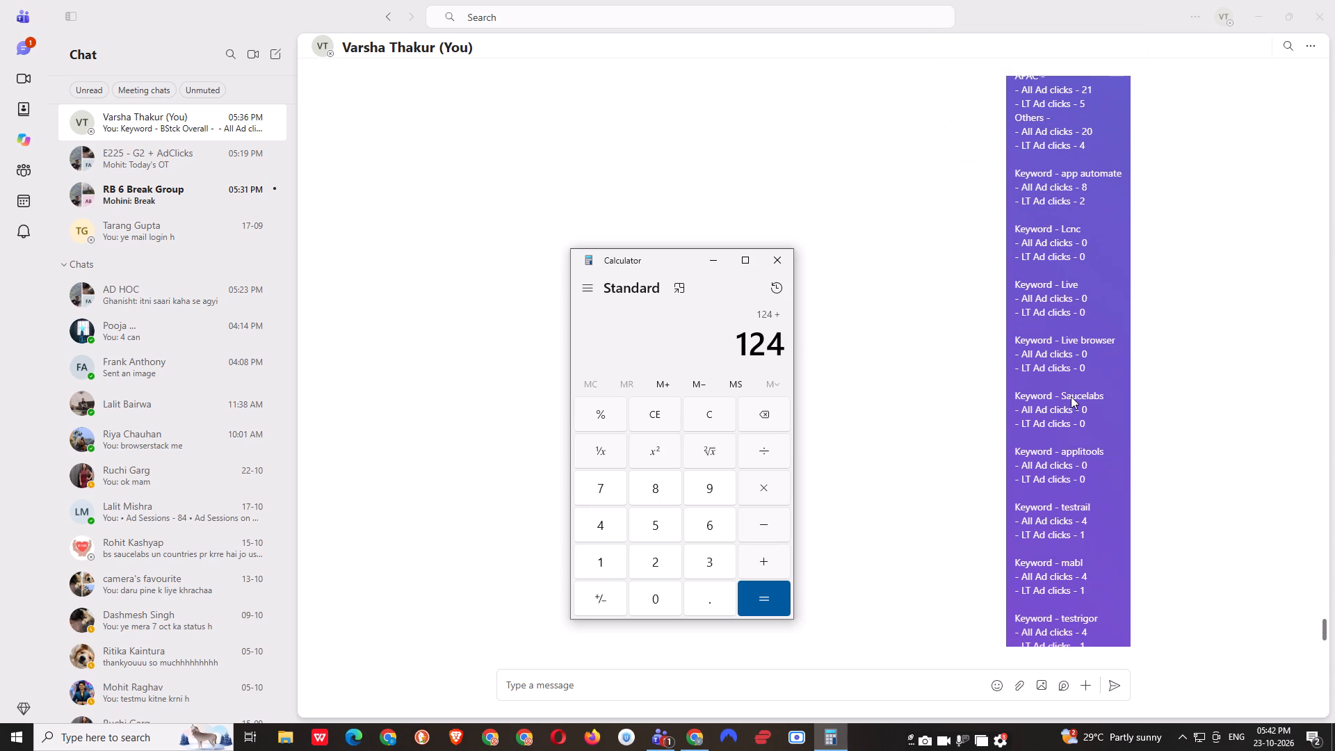
pyautogui.scroll(-1, 1071, 396)
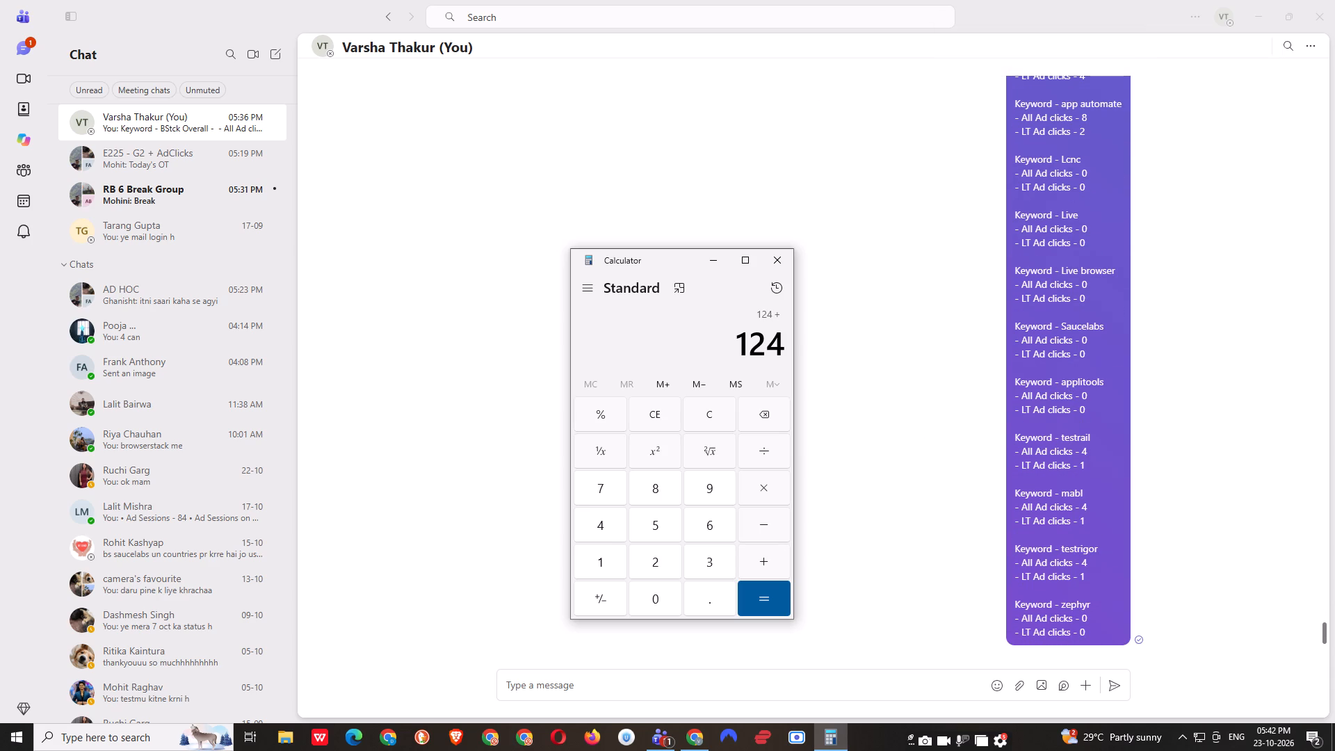
pyautogui.scroll(-1, 1055, 508)
pyautogui.write('16')
pyautogui.press('Return')
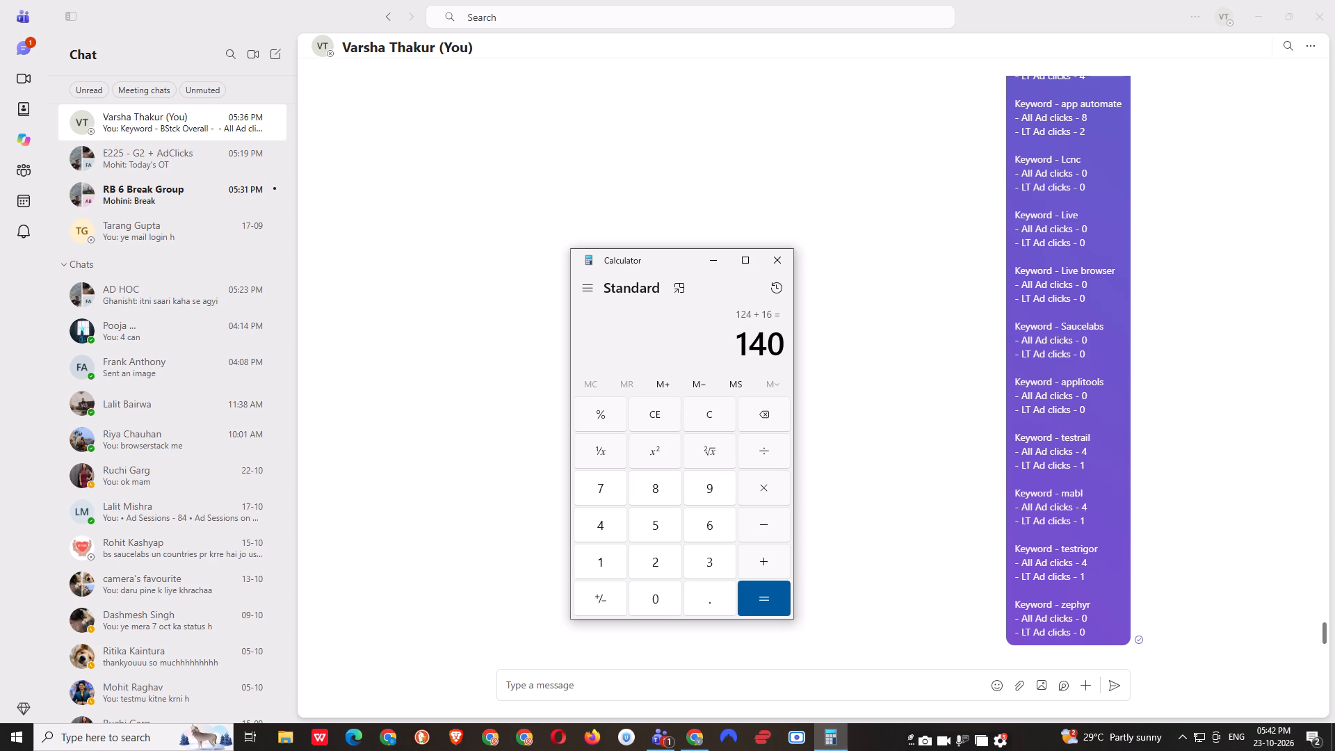
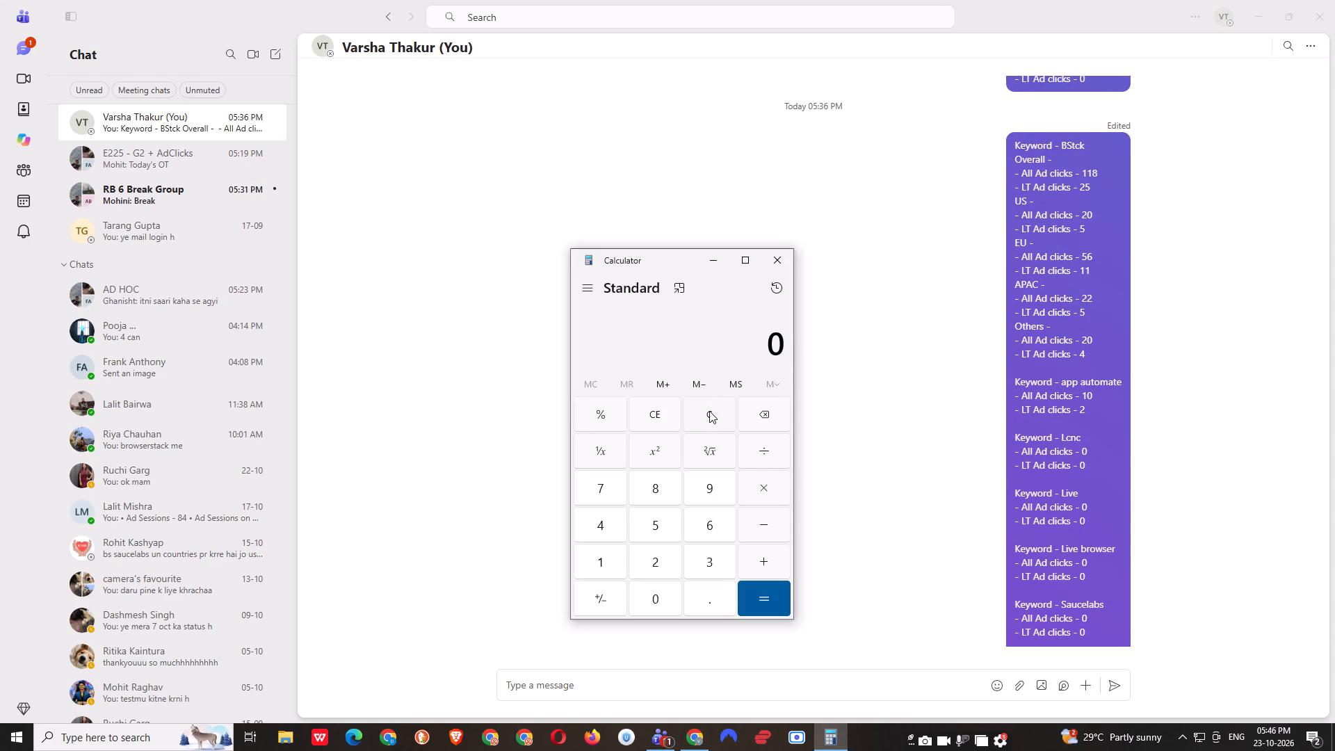
# Sum the updated BStck All Ad clicks for US, EU, APAC and Others as 20 + 56 + 22 + 20.
pyautogui.write('200')
pyautogui.press('BackSpace')
pyautogui.press('+')
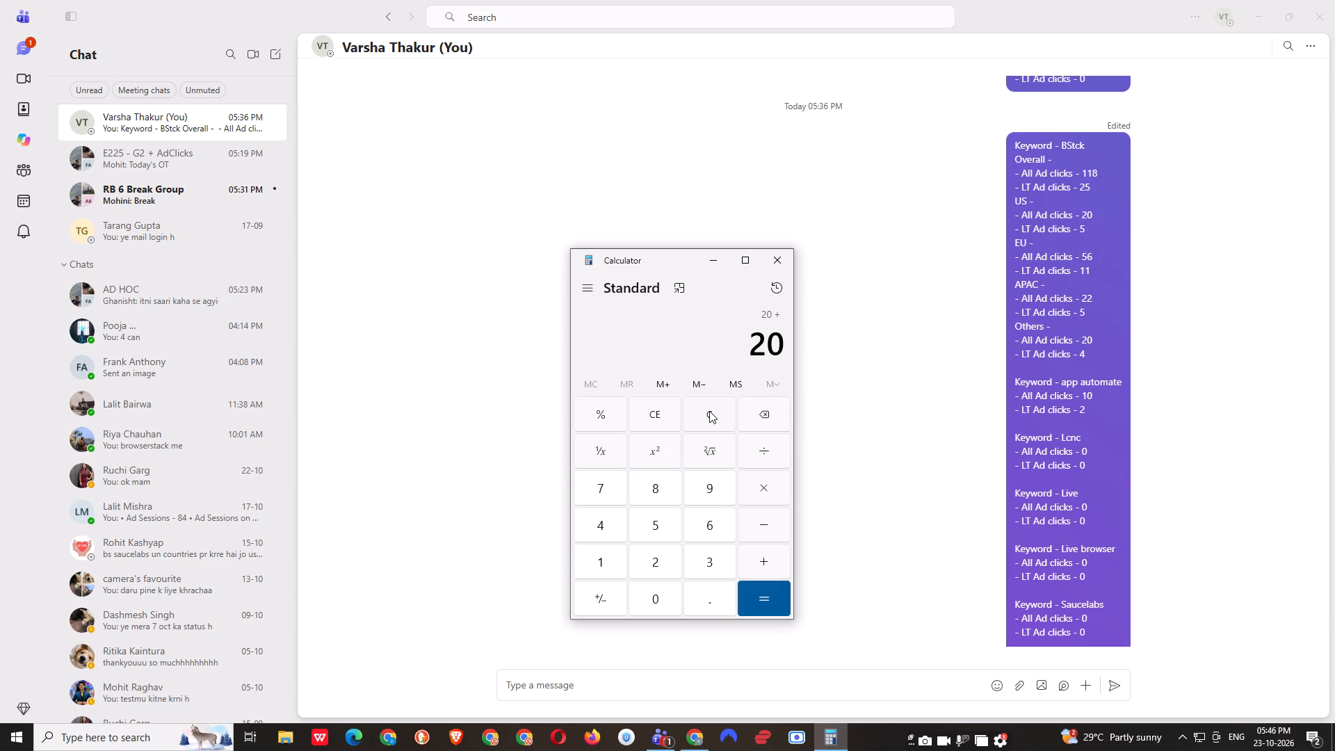
pyautogui.write('56')
pyautogui.write('+22+20')
pyautogui.press('Return')
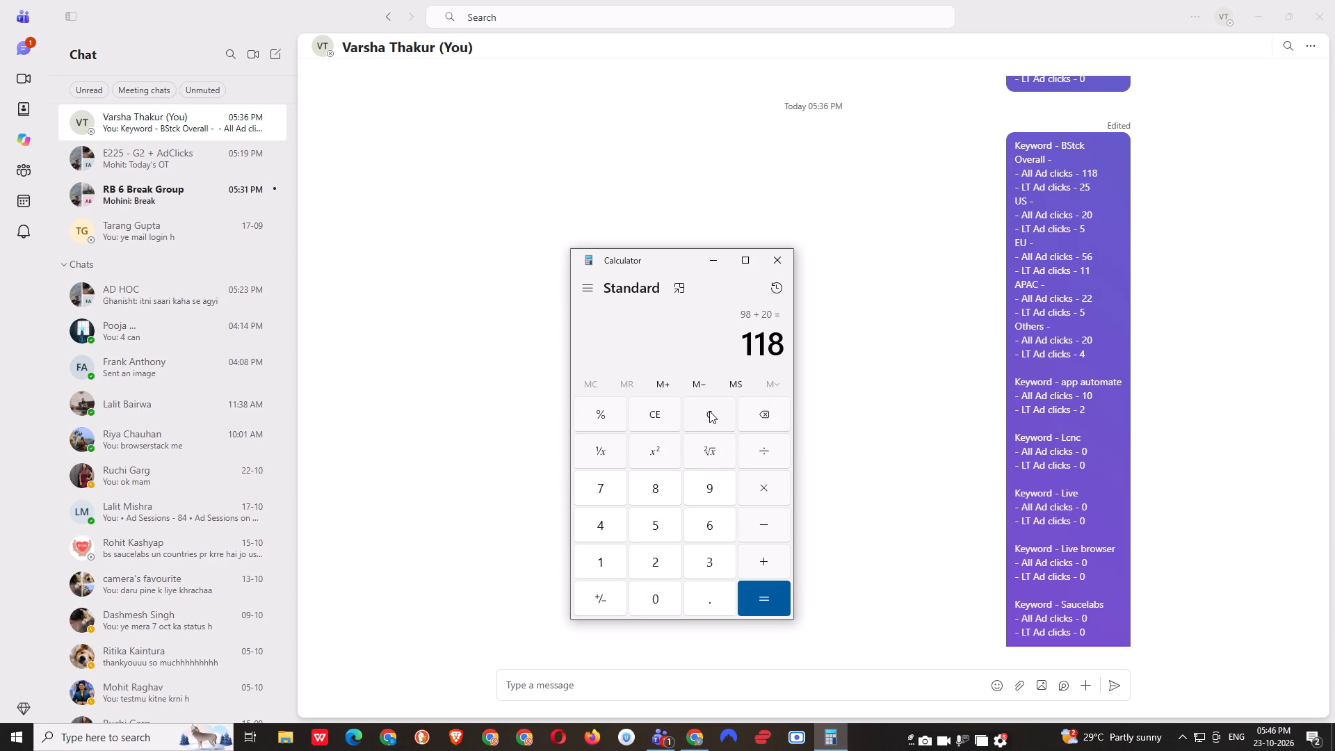
# Clear the calculation and sum the other keywords' All Ad clicks: 10 for app automate, 5 for testrail, and 8 for mabl and testrigor combined.
pyautogui.click(720, 414)
pyautogui.write('10')
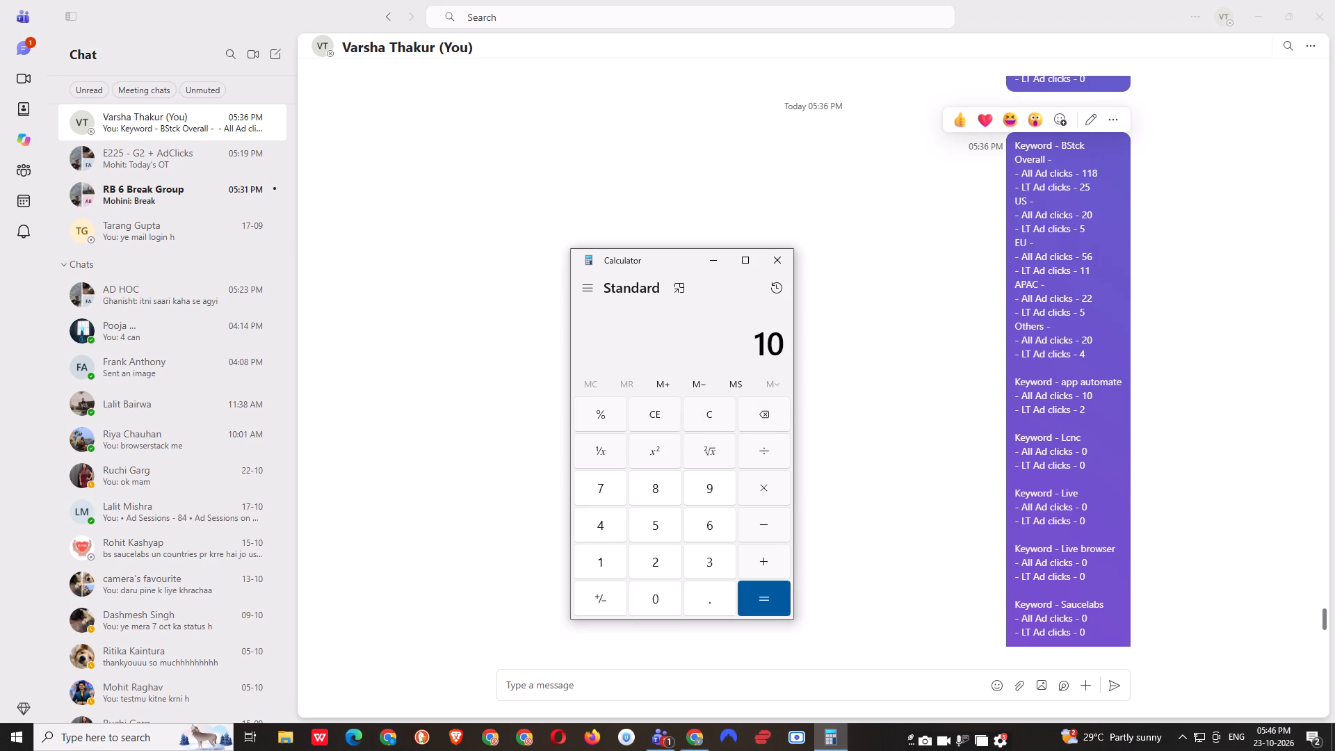
pyautogui.press('+')
pyautogui.scroll(-4, 1093, 496)
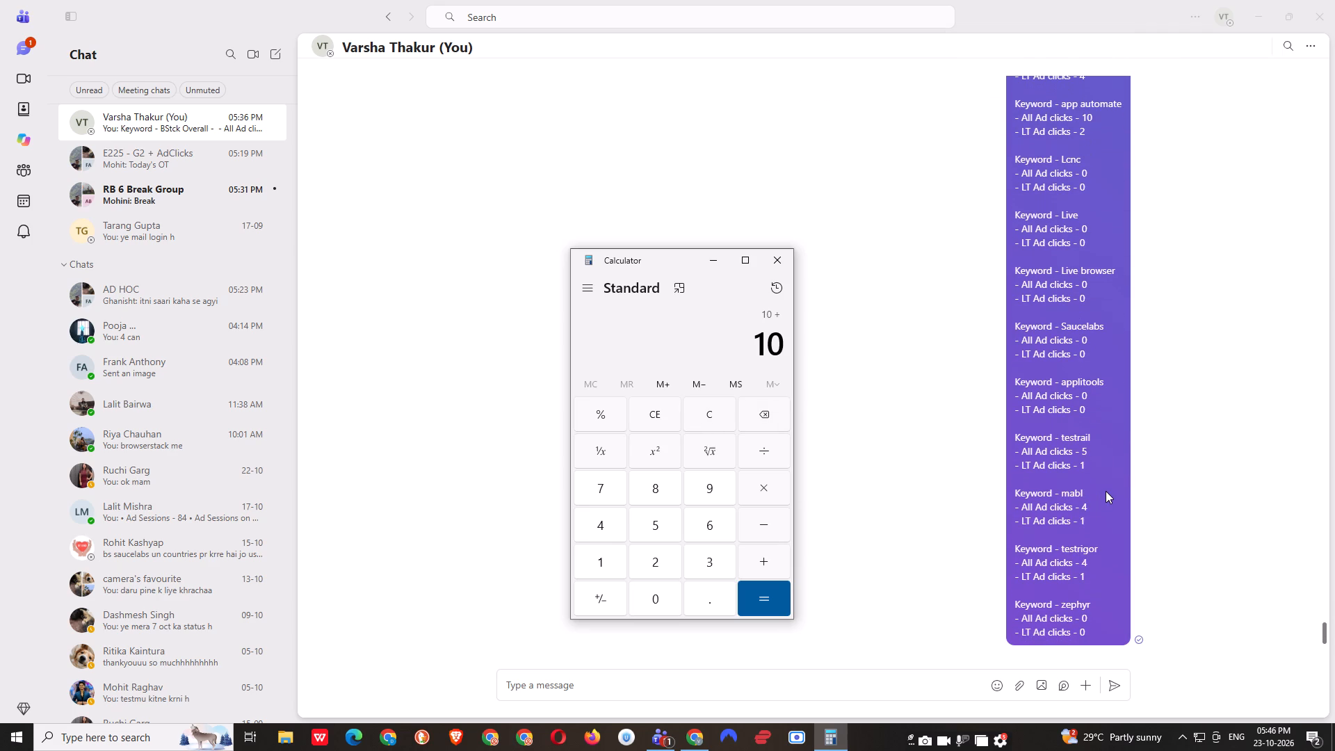
pyautogui.write('5+')
pyautogui.press('8')
pyautogui.press('Return')
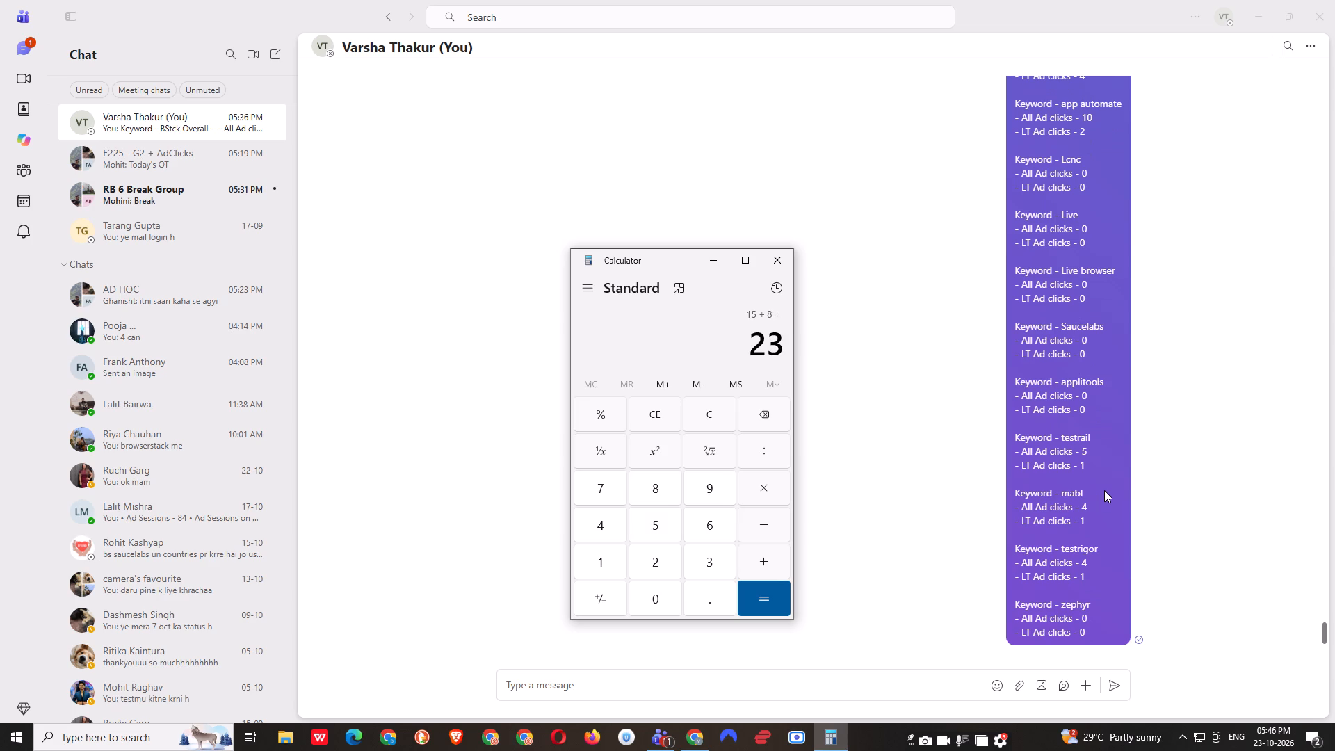
# Add the BStck Overall count of 118 All Ad clicks to the other keywords' sum.
pyautogui.scroll(-1, 1065, 474)
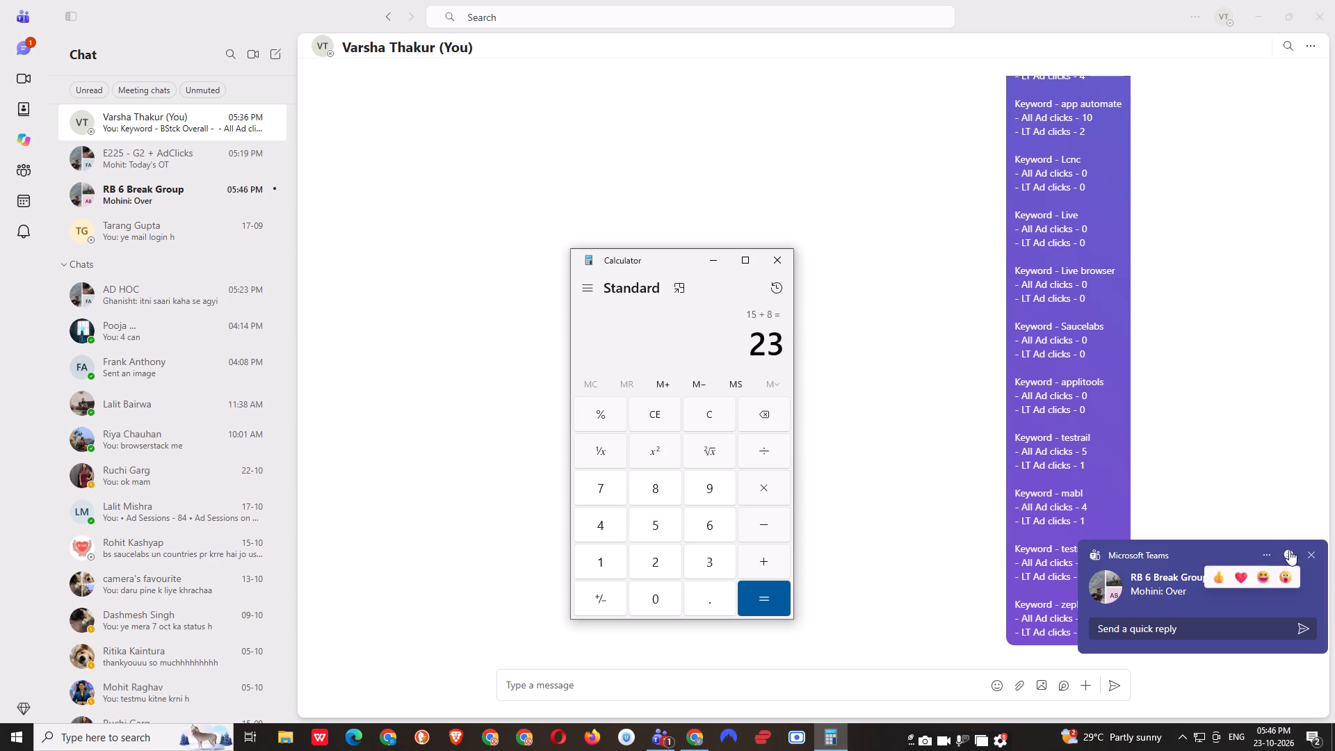
pyautogui.click(1309, 554)
pyautogui.scroll(-1, 1120, 456)
pyautogui.scroll(2, 1088, 503)
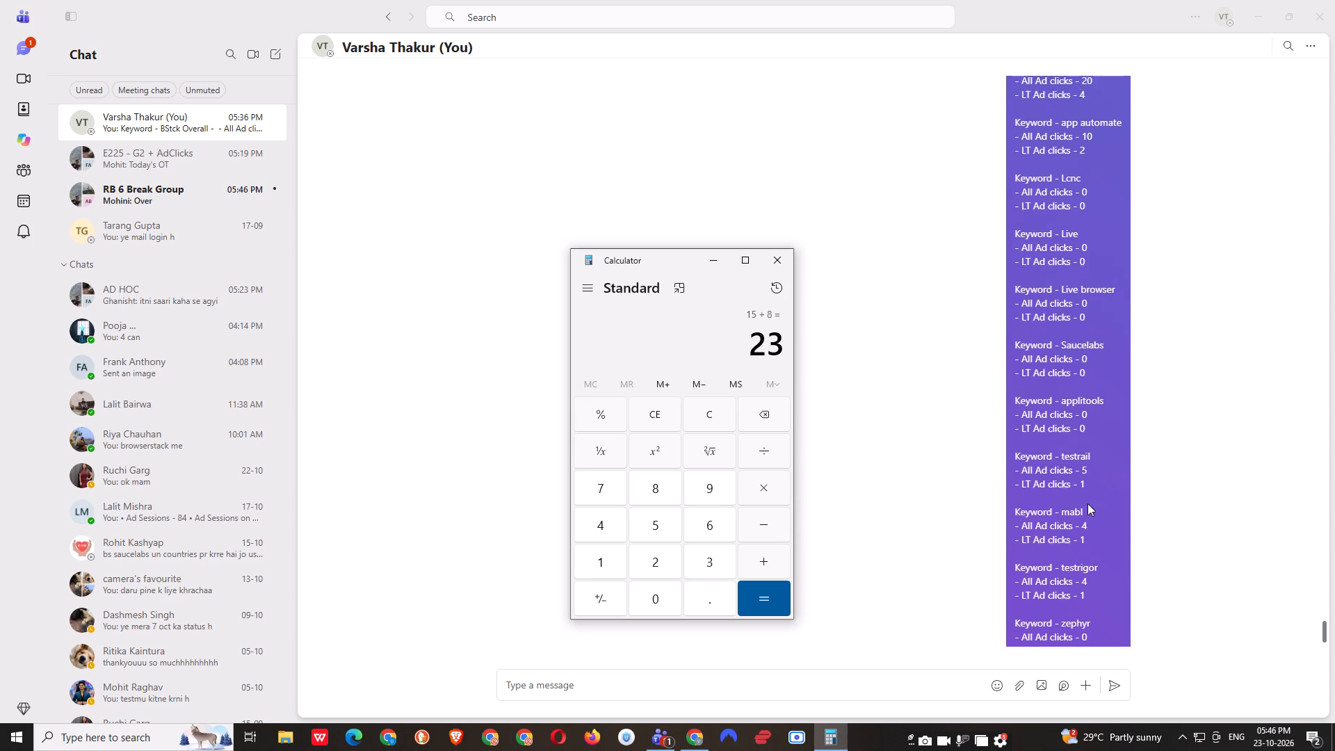
pyautogui.scroll(3, 1087, 503)
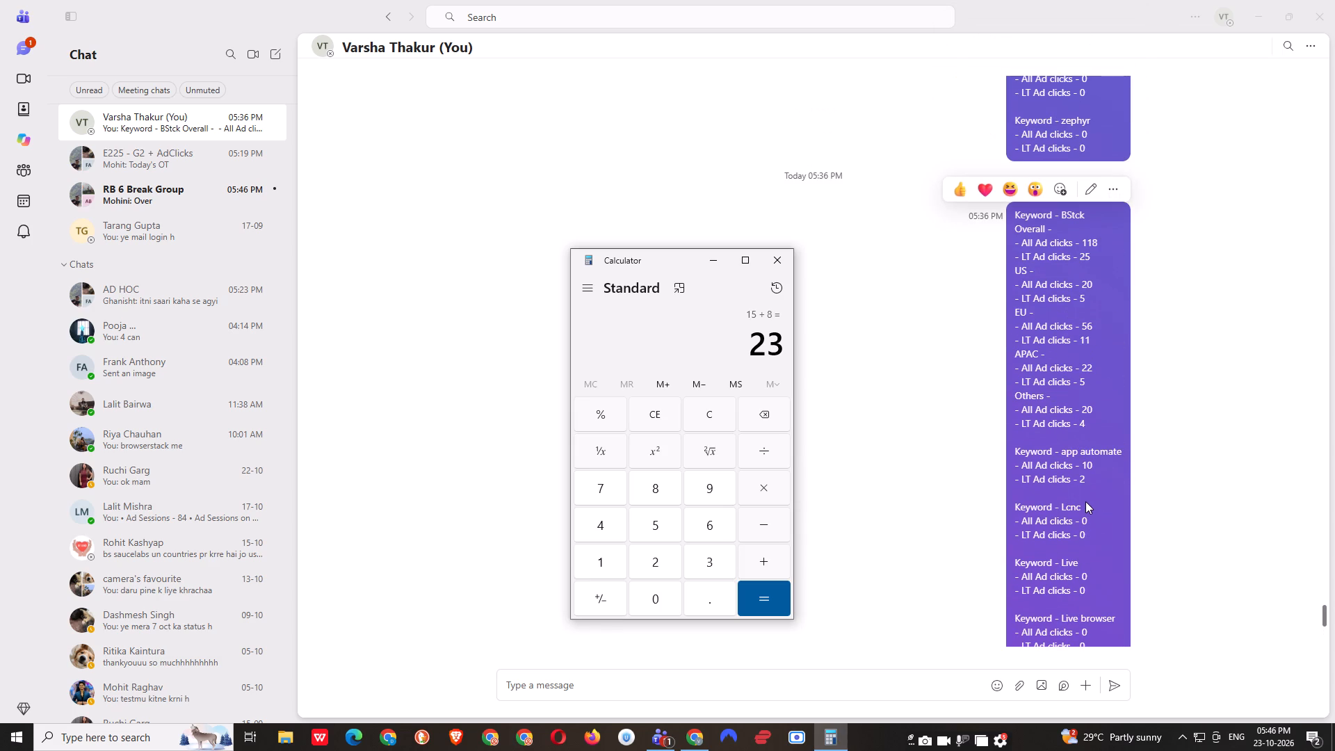
pyautogui.press('+')
pyautogui.write('11')
pyautogui.press('8')
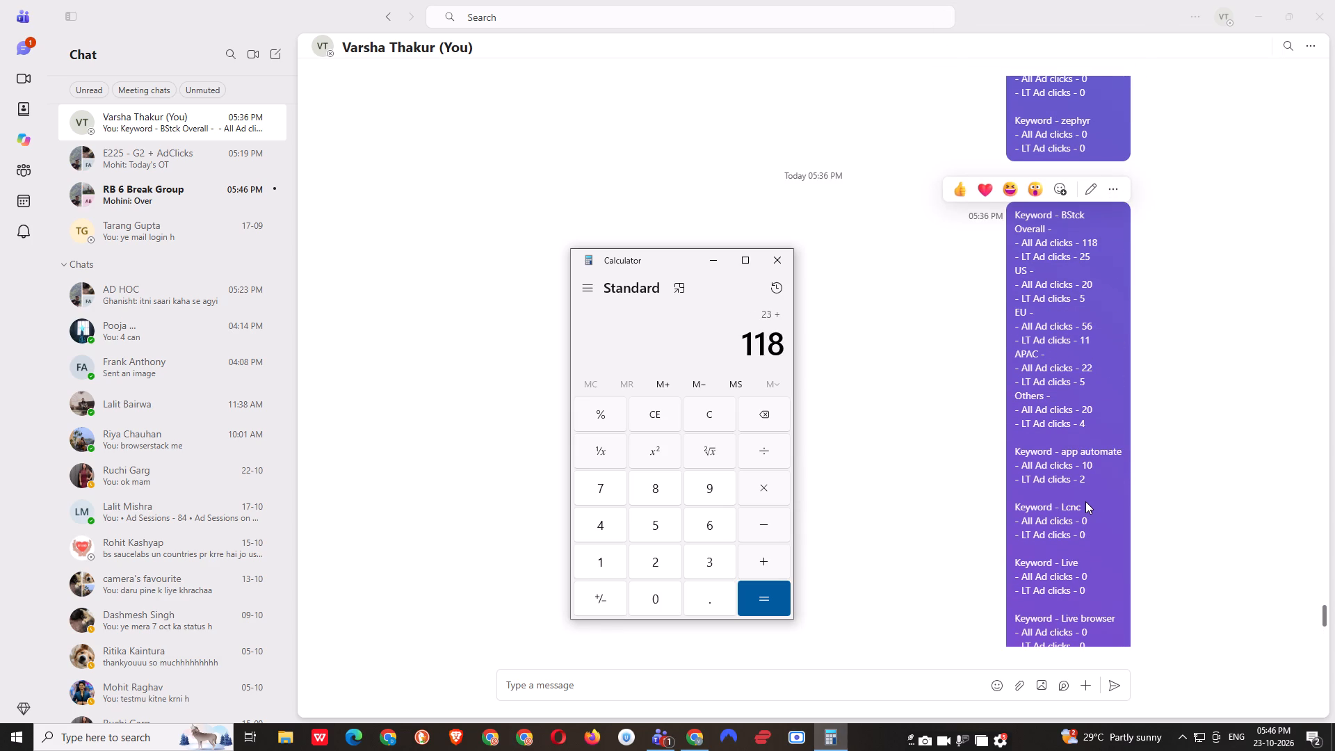
pyautogui.press('Return')
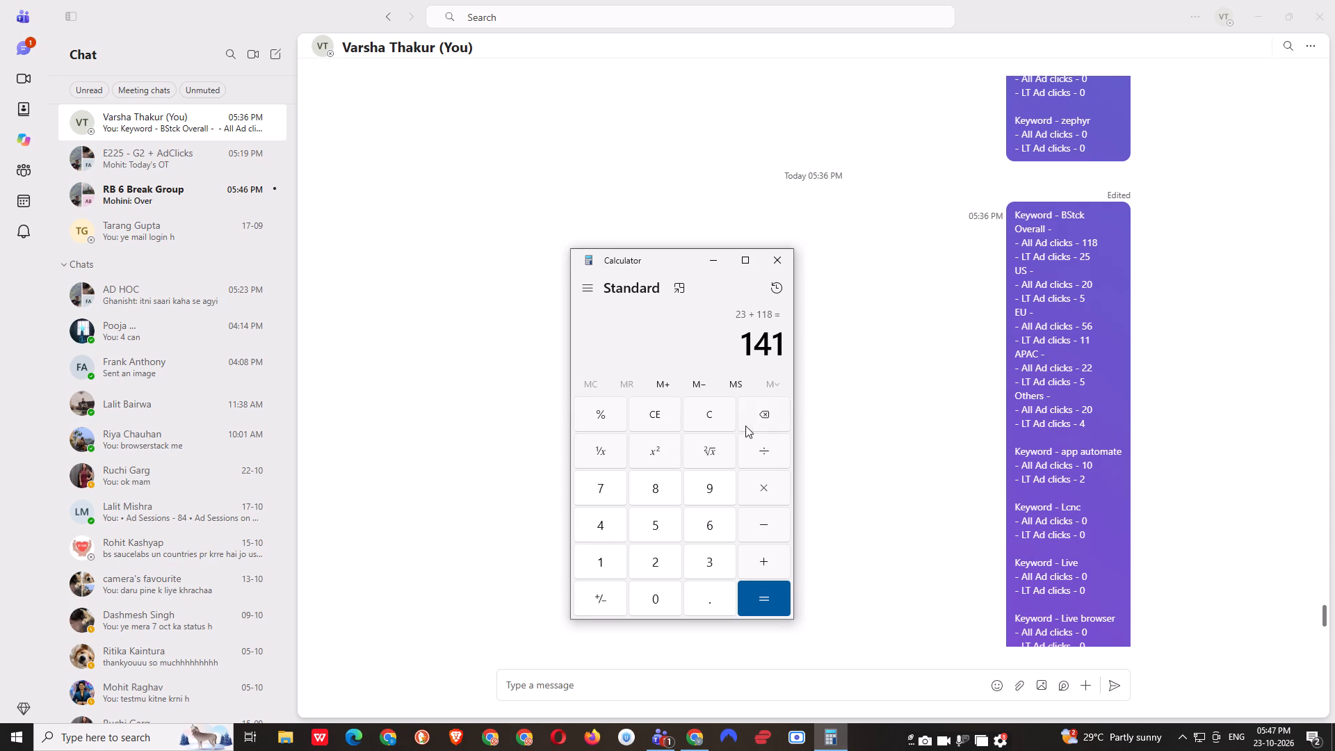
# Clear the calculation and sum all regional and keyword All Ad clicks as 20 + 56 + 22 + 20 + 10 + 13.
pyautogui.click(724, 417)
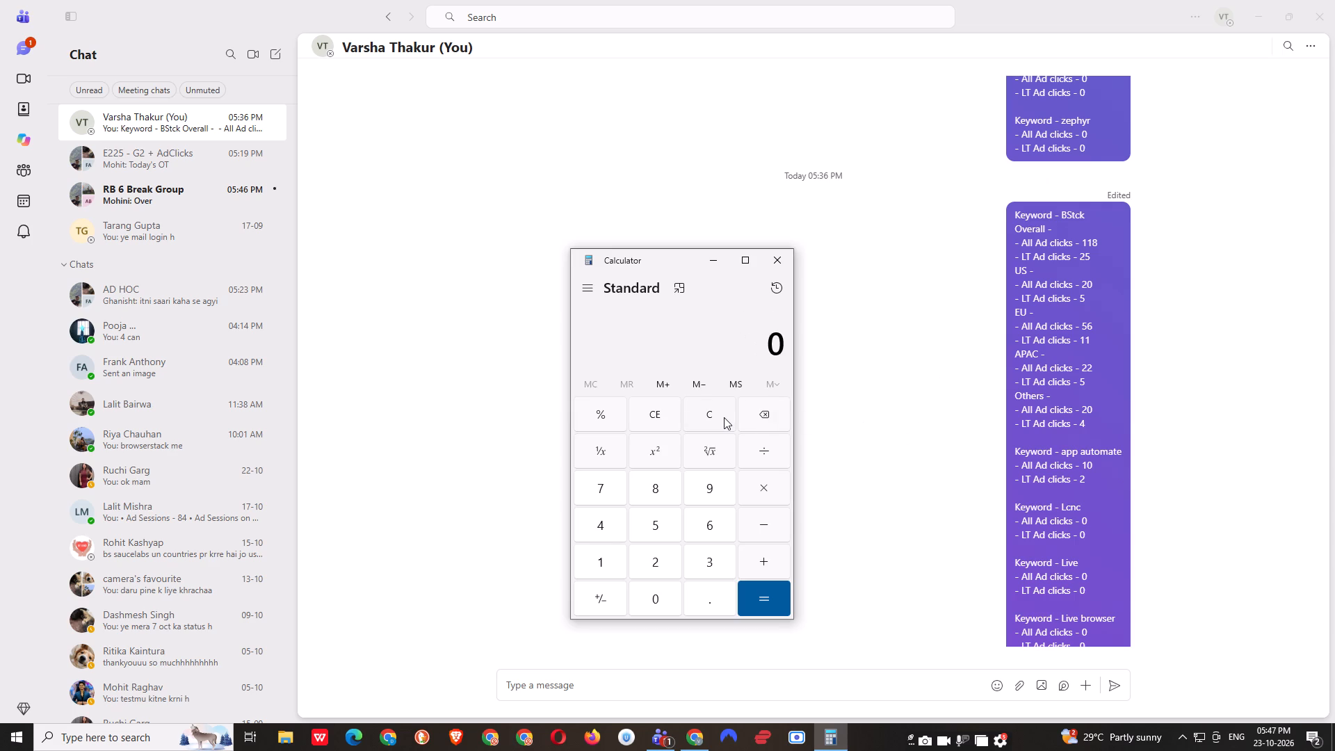
pyautogui.write('20+56+22+')
pyautogui.write('20+10+')
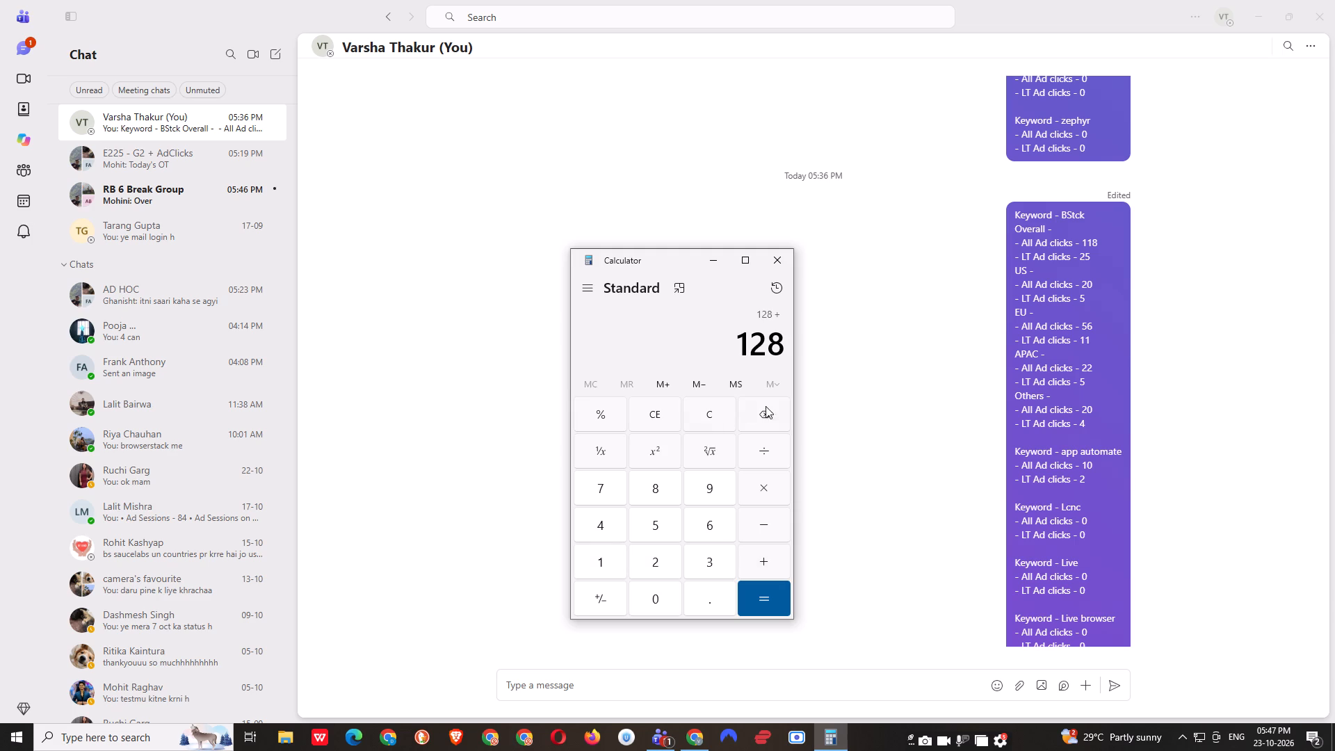
pyautogui.scroll(-2, 1083, 418)
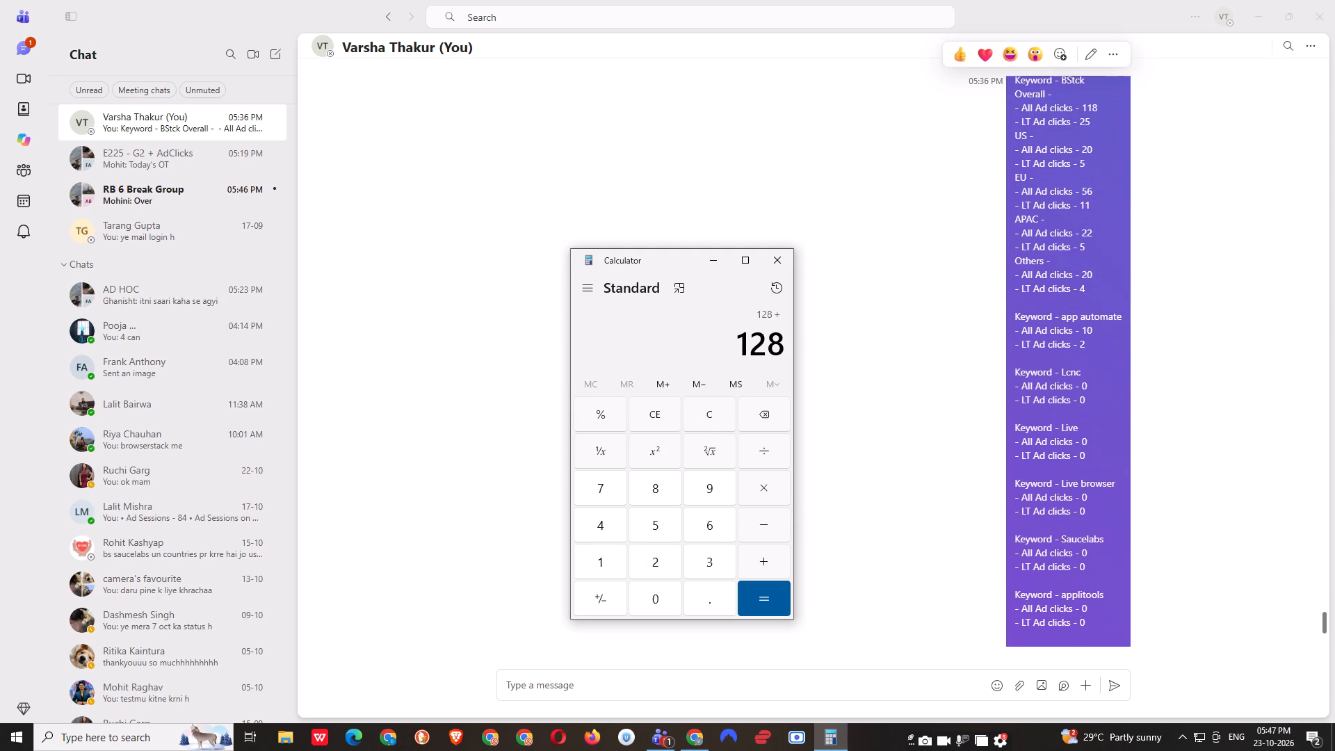
pyautogui.scroll(-1, 1083, 418)
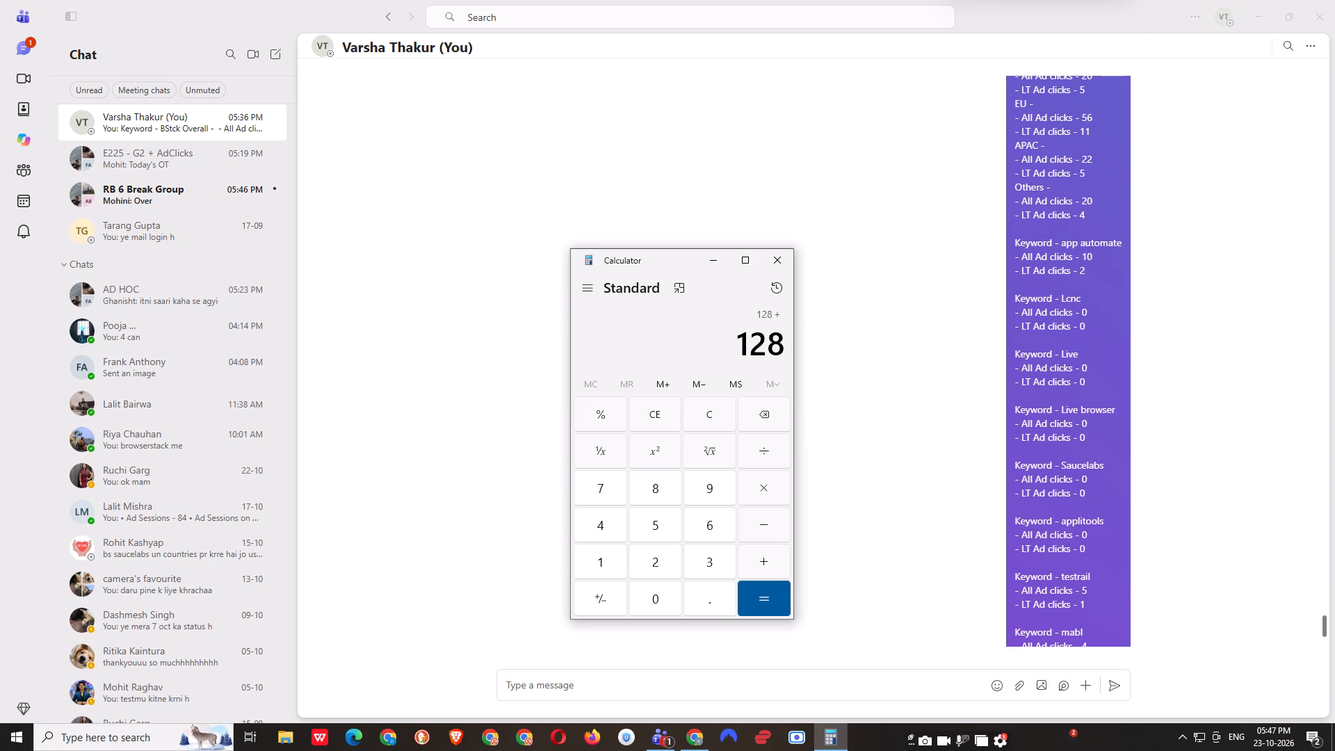
pyautogui.scroll(-1, 1071, 400)
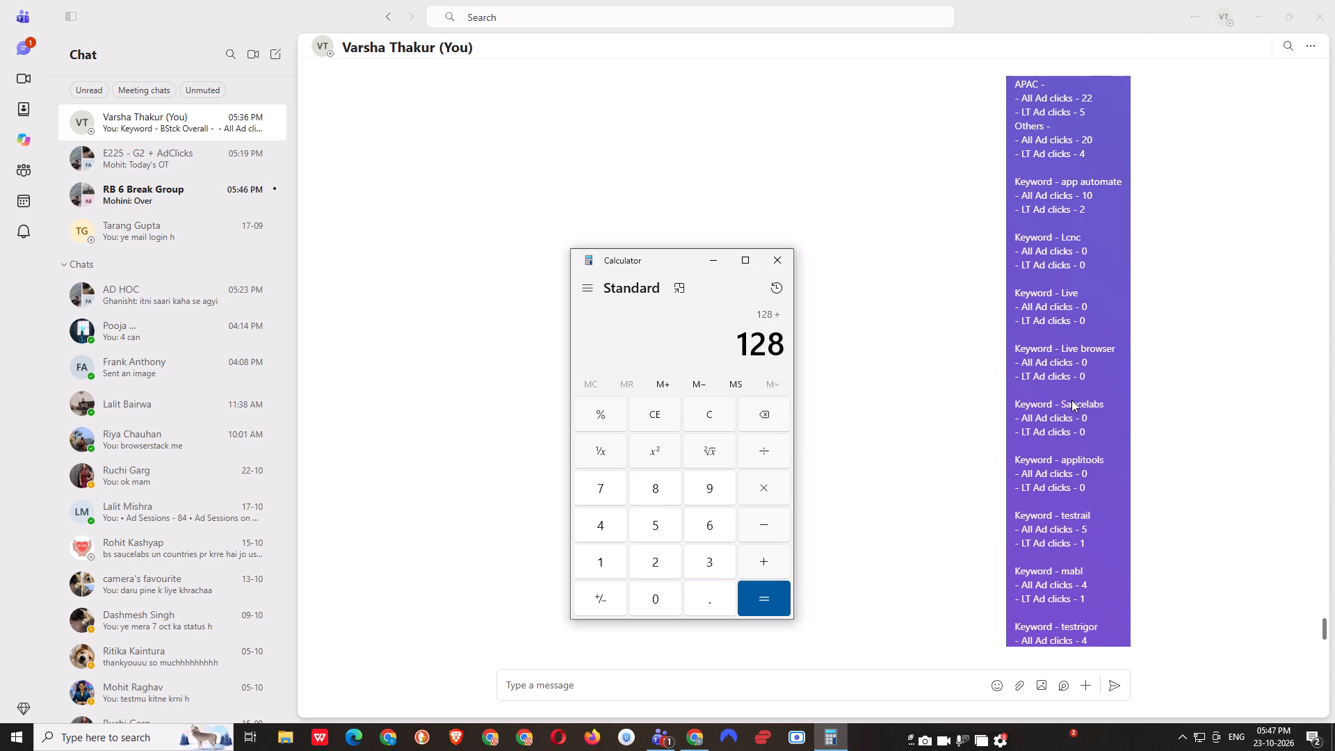
pyautogui.scroll(-2, 1071, 400)
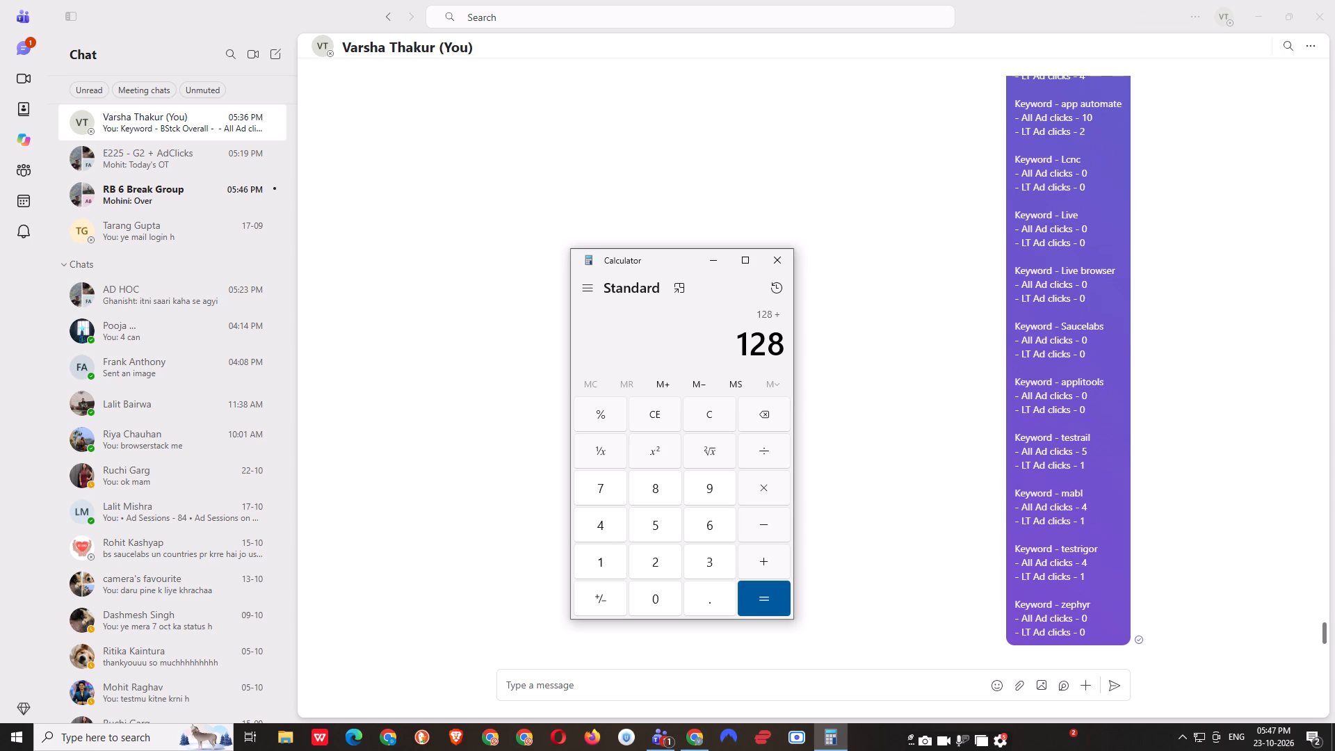
pyautogui.scroll(-2, 1071, 400)
pyautogui.press('+')
pyautogui.write('13')
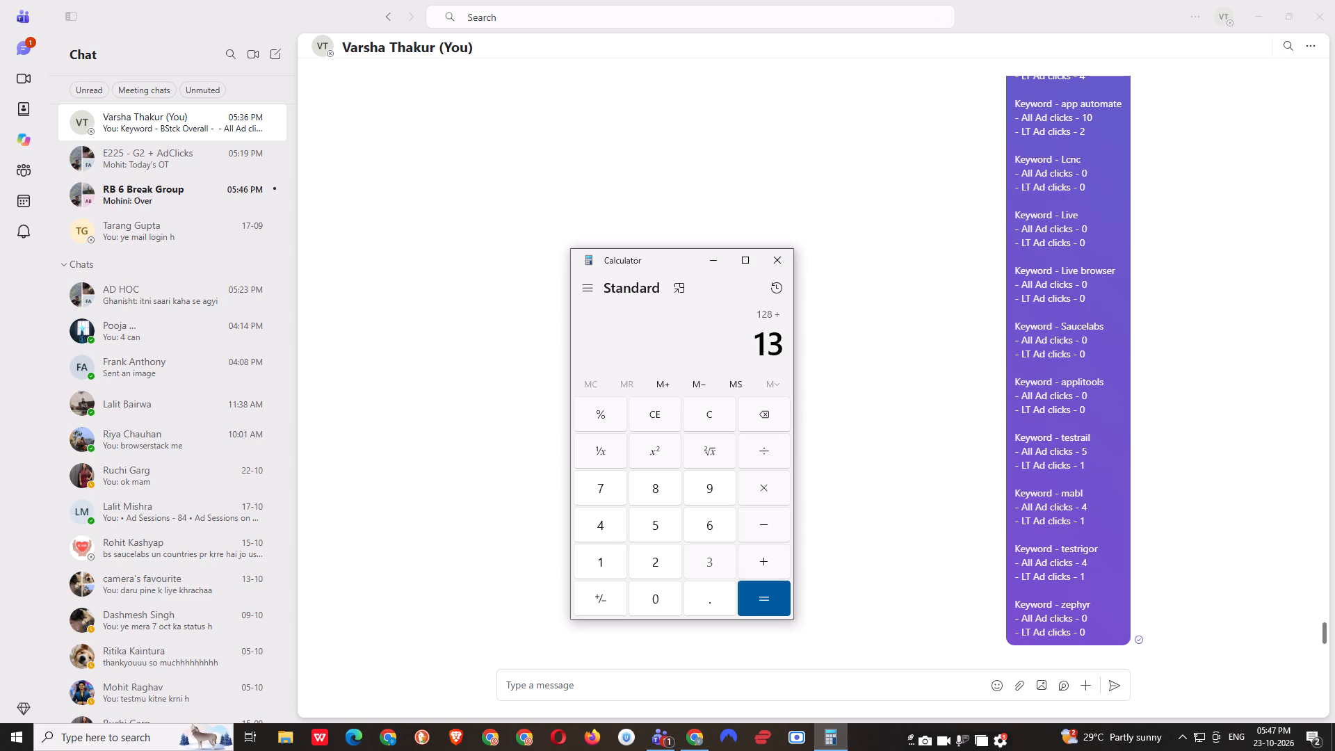
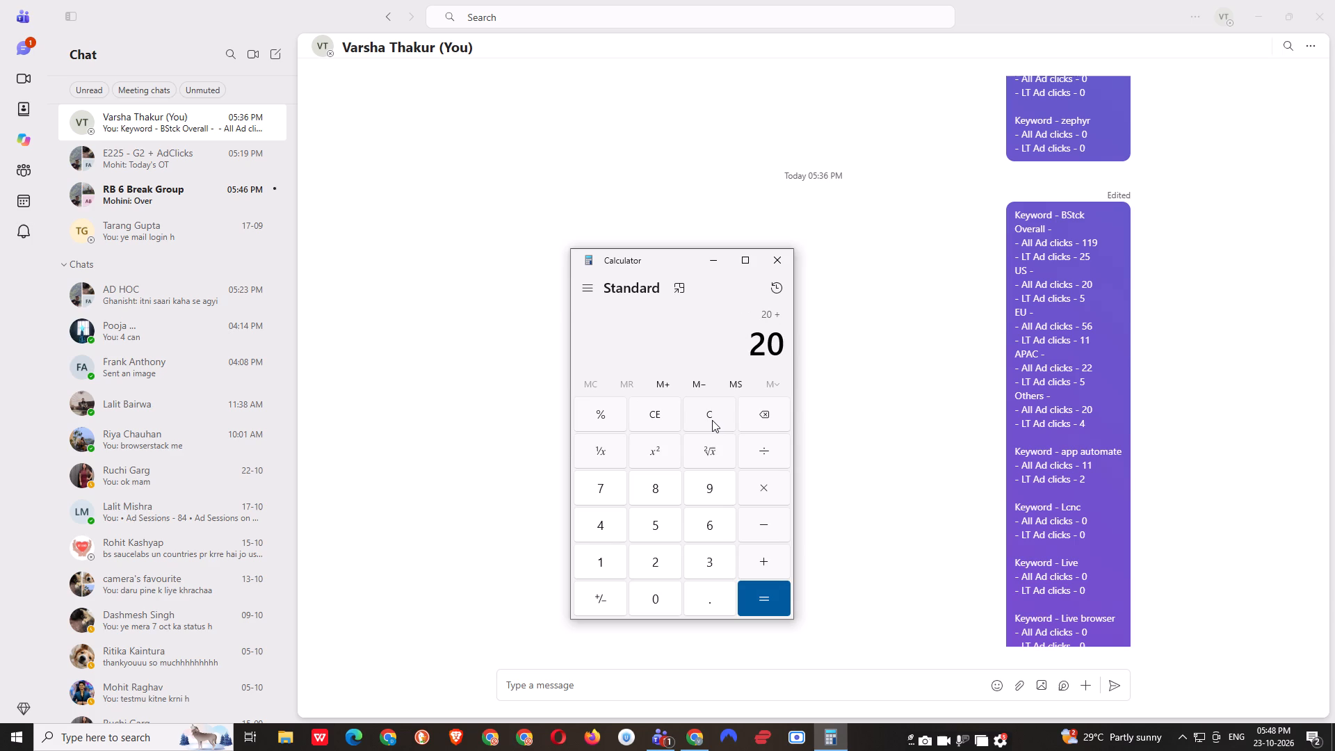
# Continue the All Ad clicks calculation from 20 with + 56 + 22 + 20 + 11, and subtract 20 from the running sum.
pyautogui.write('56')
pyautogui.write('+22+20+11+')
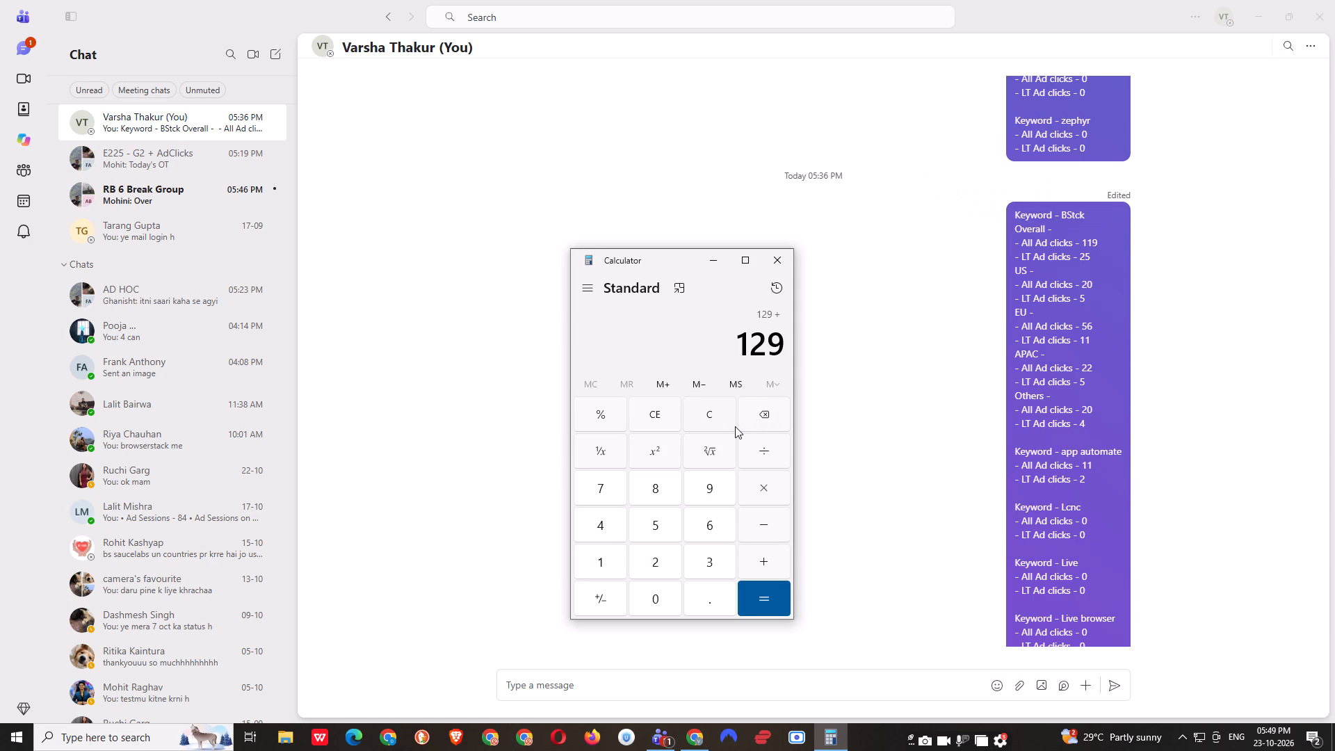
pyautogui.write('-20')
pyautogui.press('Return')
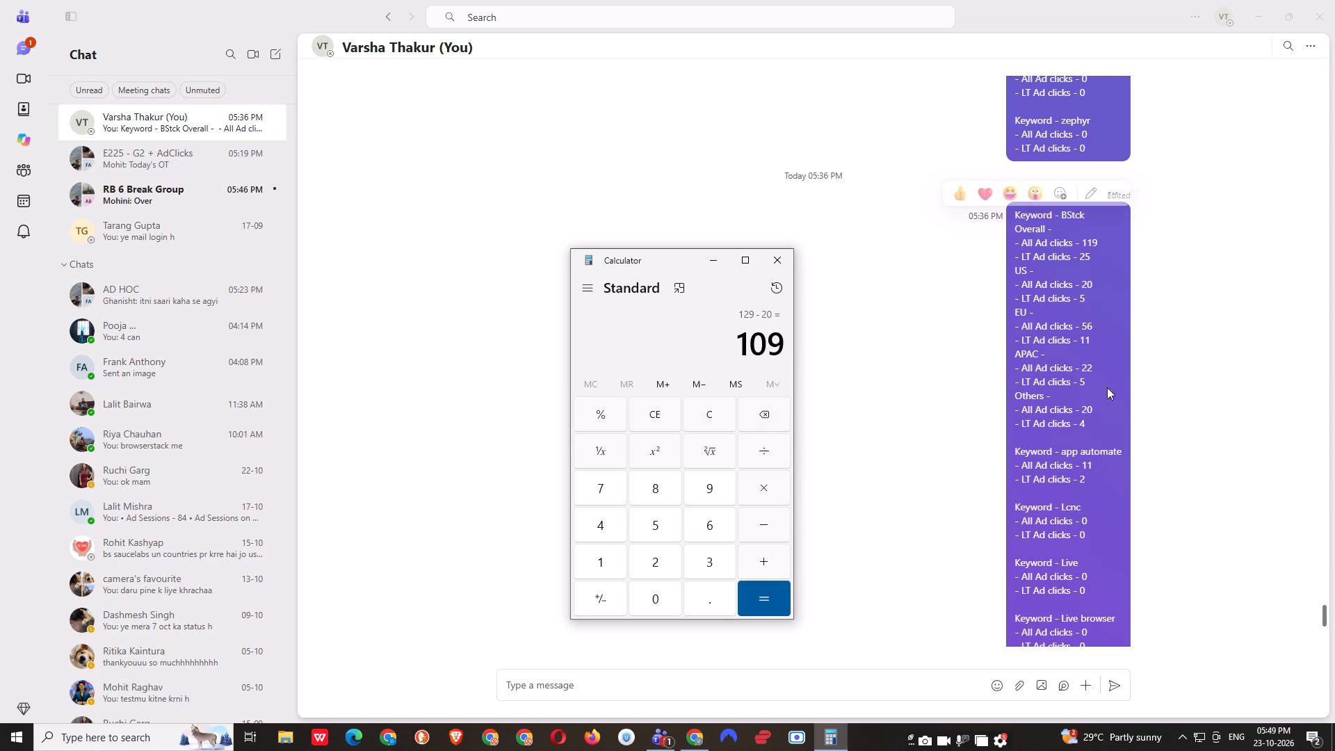
# Clear the calculation and sum the BStck All Ad clicks for US, EU, APAC and Others as 20 + 56 + 22 + 20.
pyautogui.click(717, 417)
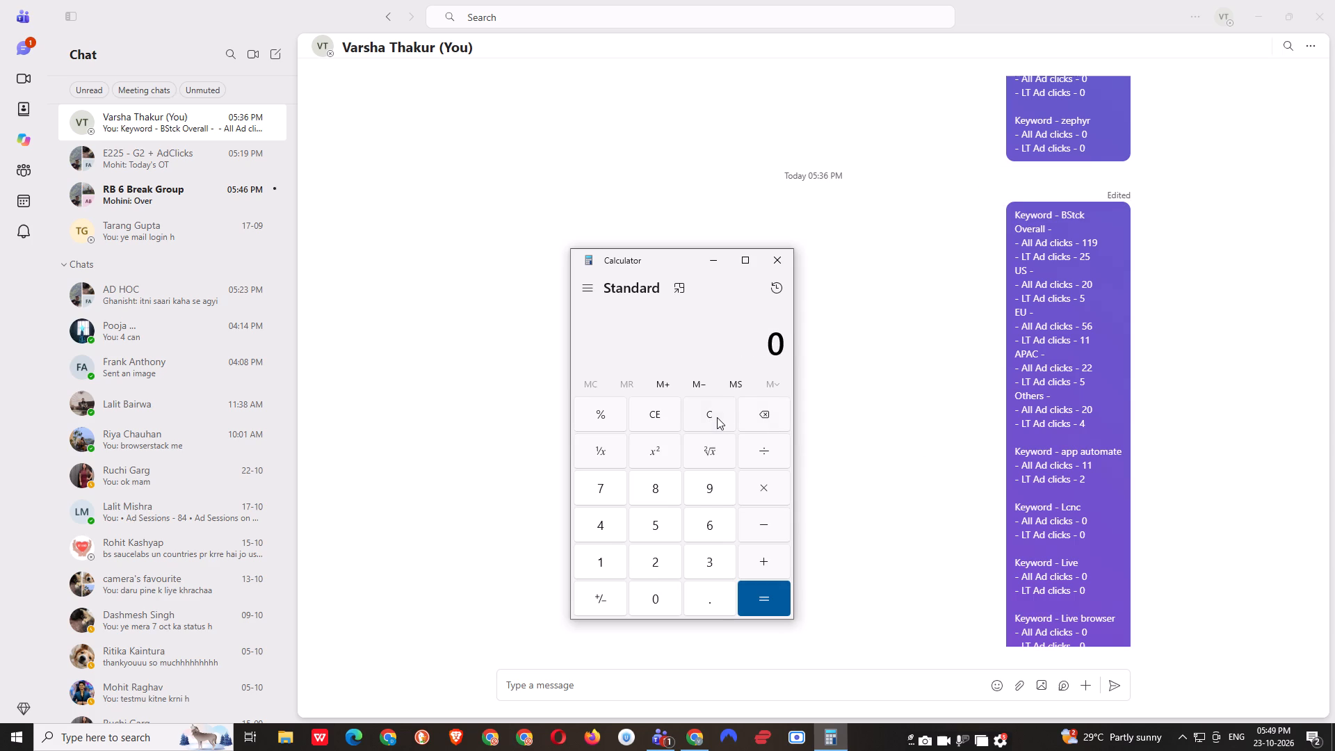
pyautogui.write('20+')
pyautogui.write('56+22+')
pyautogui.write('20')
pyautogui.press('Return')
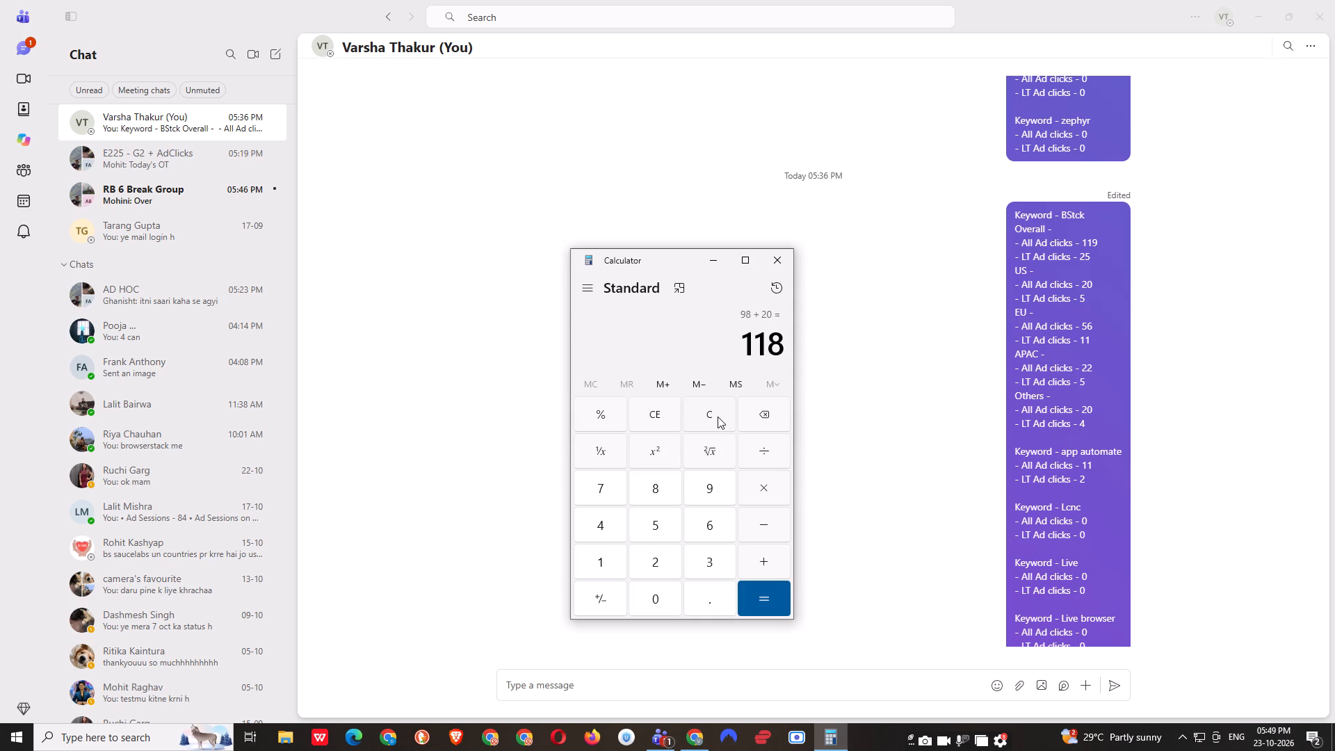
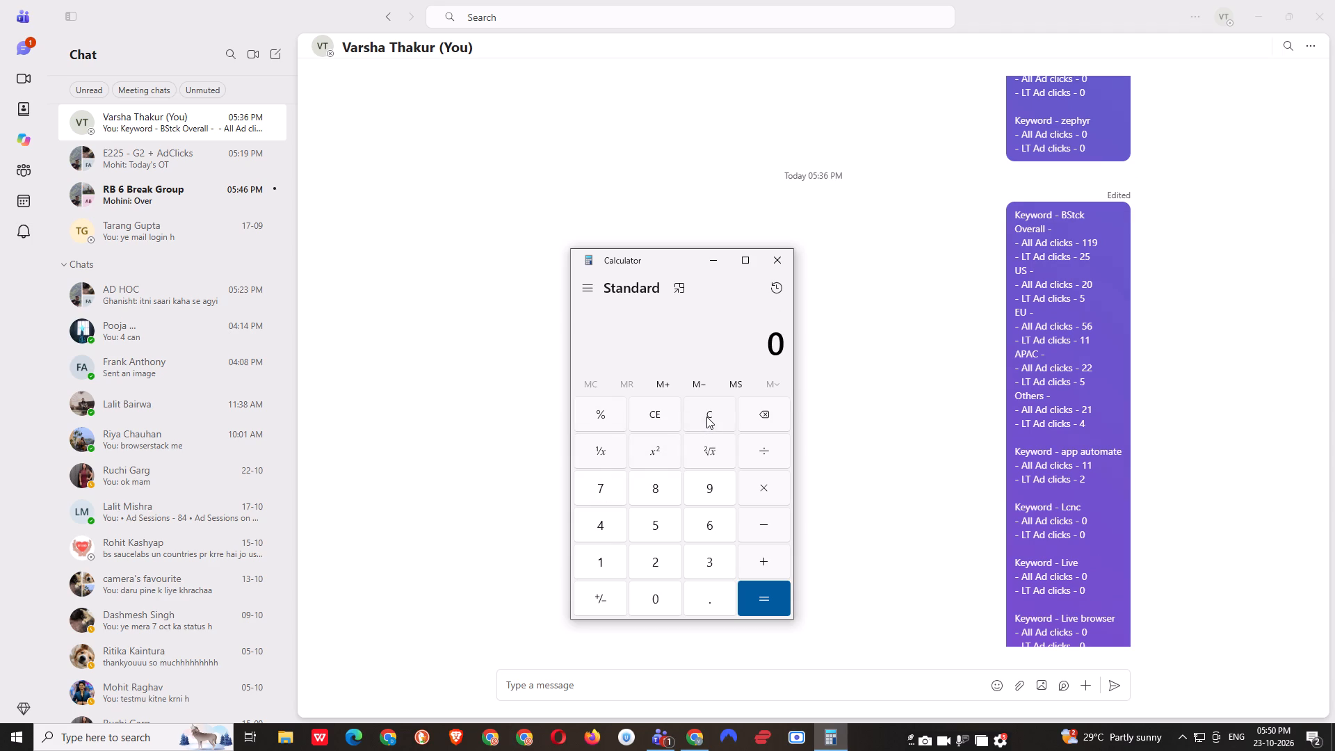
# Sum the BStck All Ad clicks for US, EU, APAC and Others as 20 + 56 + 22 + 21.
pyautogui.write('20+56+')
pyautogui.write('22+21+')
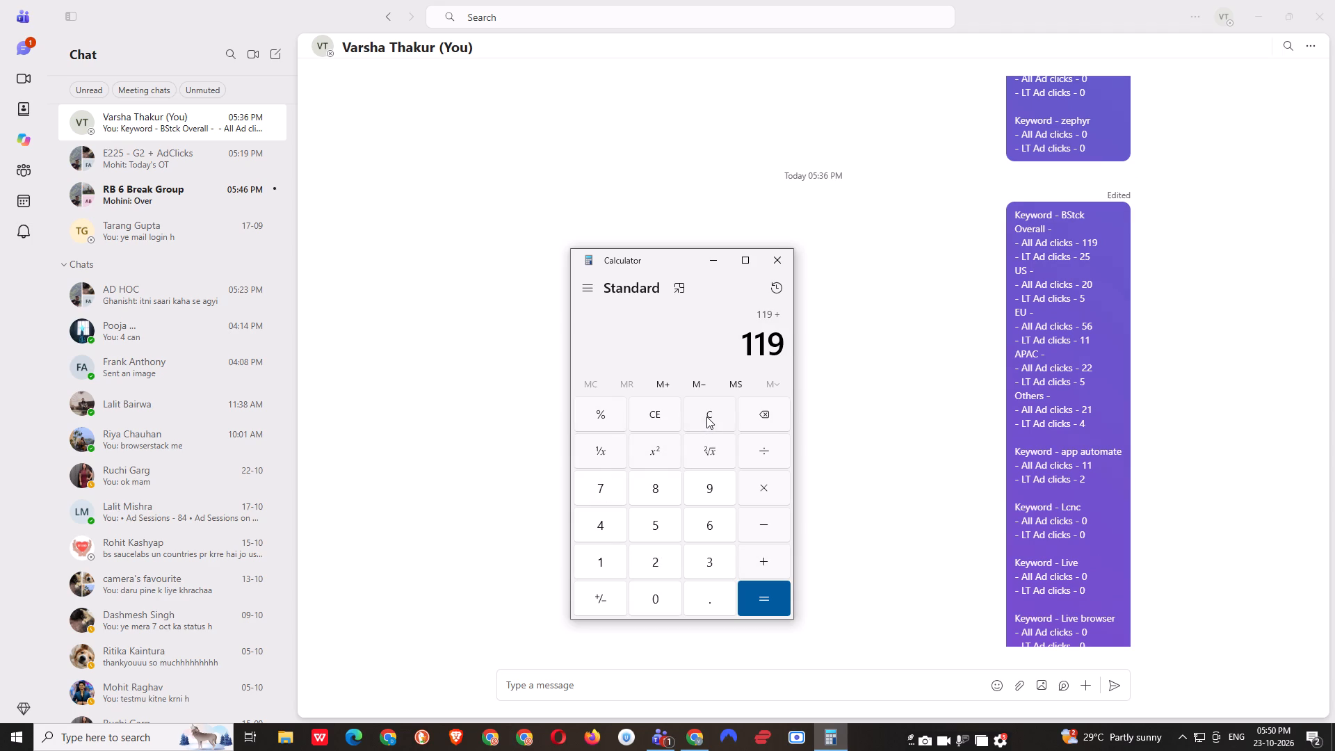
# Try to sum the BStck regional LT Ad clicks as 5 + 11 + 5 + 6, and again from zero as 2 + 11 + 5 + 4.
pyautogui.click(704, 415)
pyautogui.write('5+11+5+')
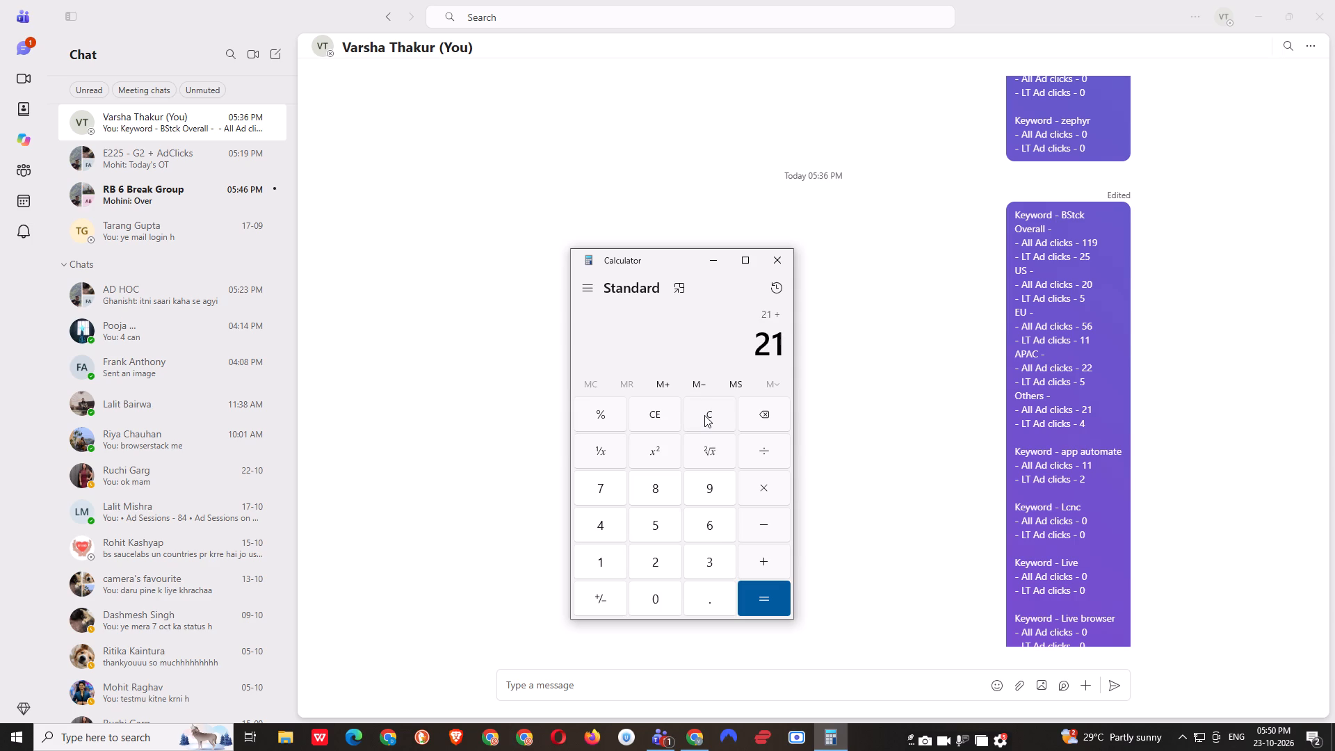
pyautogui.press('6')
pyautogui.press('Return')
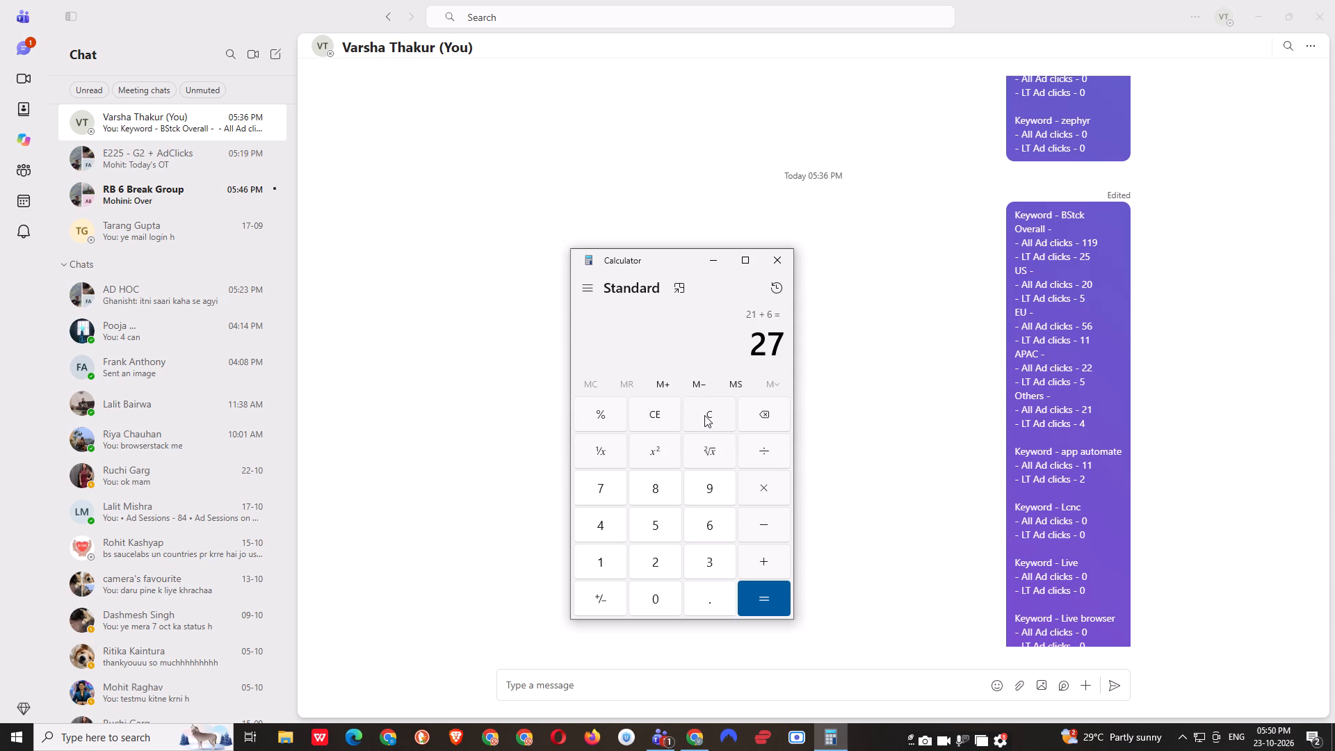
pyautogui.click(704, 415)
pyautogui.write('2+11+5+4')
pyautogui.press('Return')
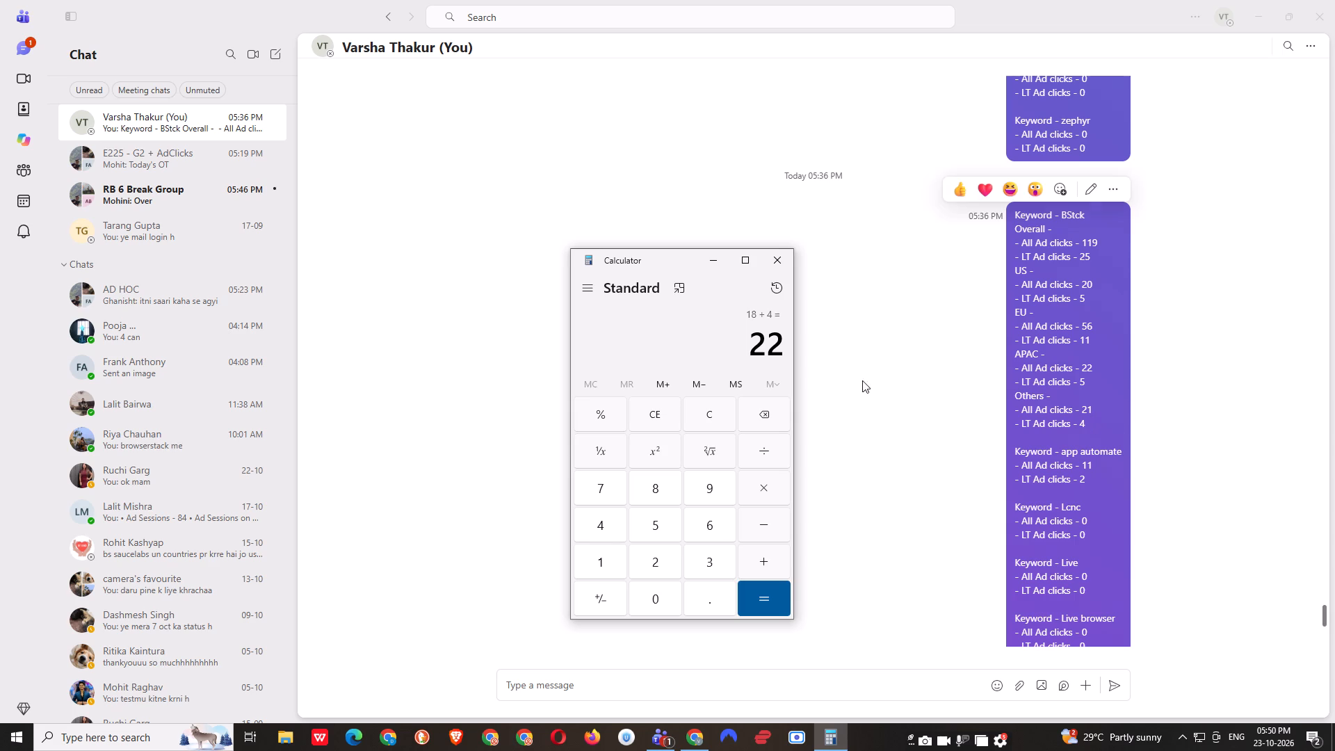
# Clear the calculation and sum the BStck LT Ad clicks for Others, APAC, EU and US as 4 + 5 + 11 + 5.
pyautogui.click(707, 415)
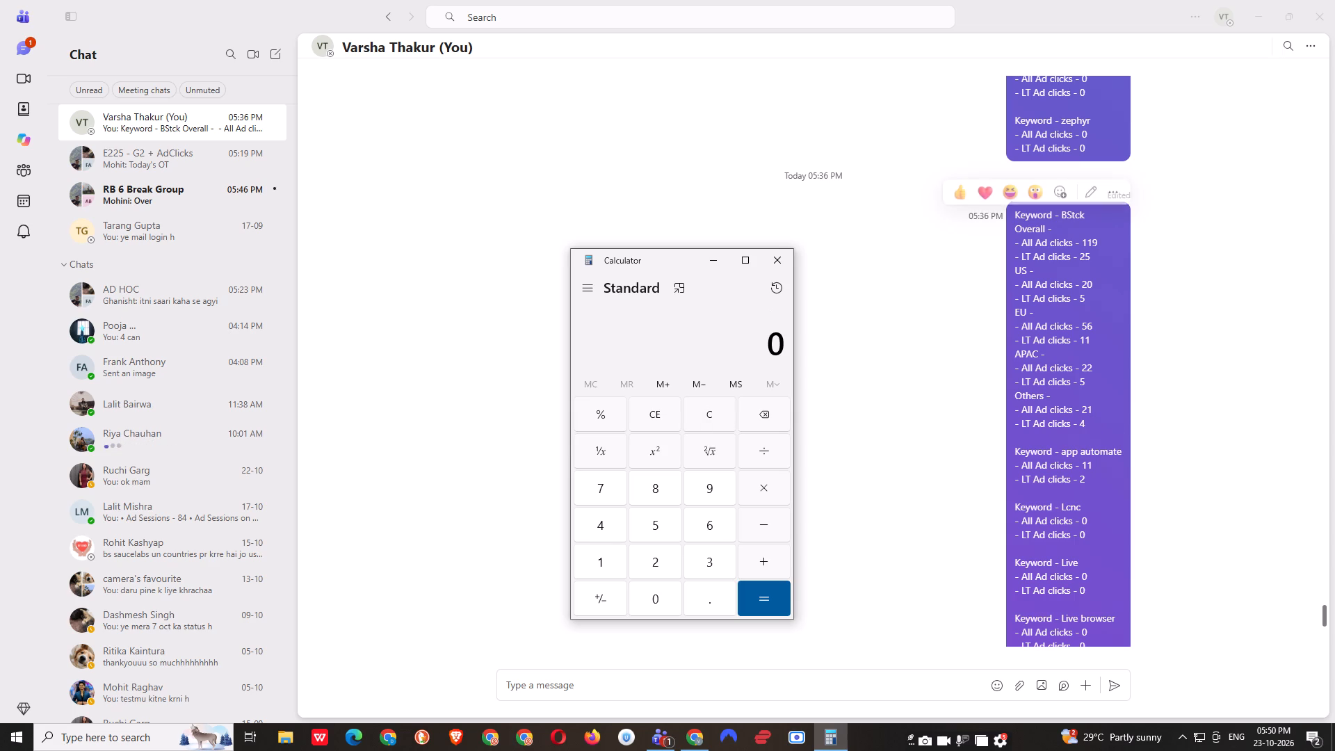
pyautogui.write('4+5+11+')
pyautogui.press('5')
pyautogui.press('Return')
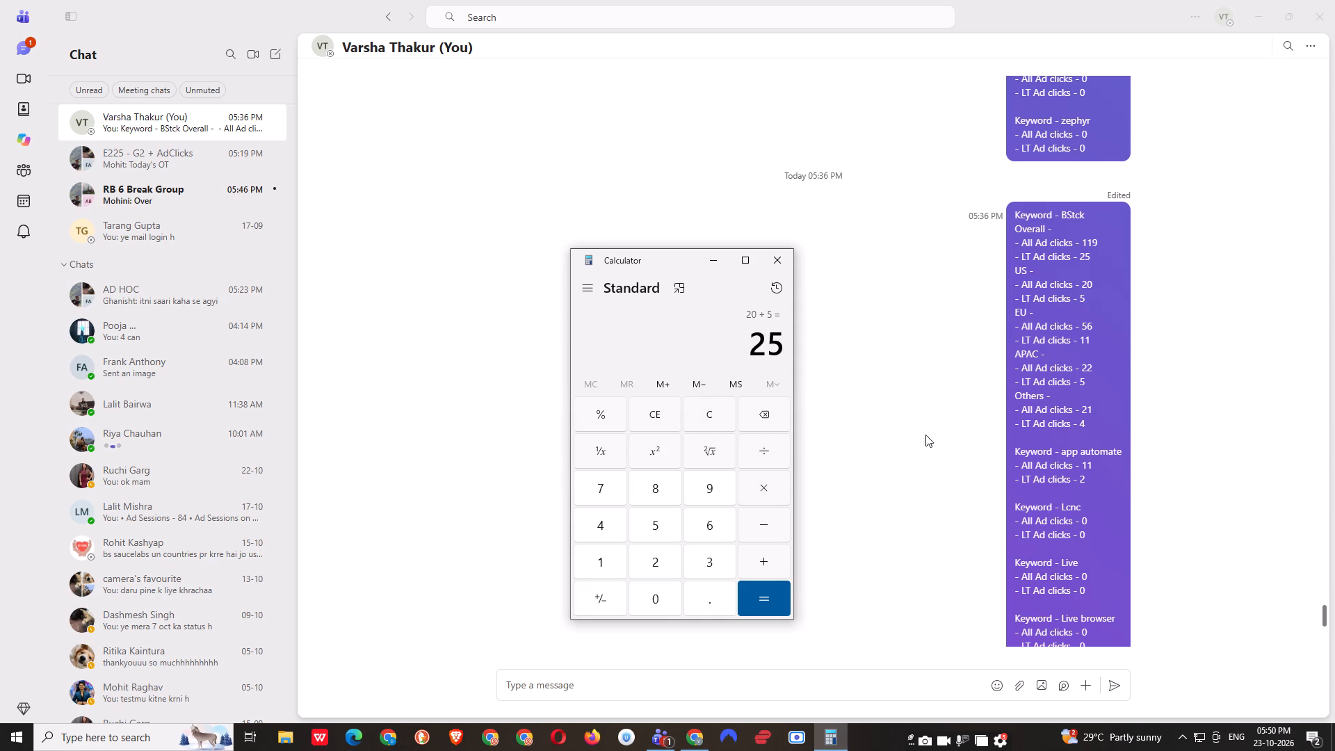
# Add the other keywords' LT Ad clicks to the running sum: 2 for app automate, plus 3 for testrail, mabl and testrigor combined.
pyautogui.scroll(-2, 950, 483)
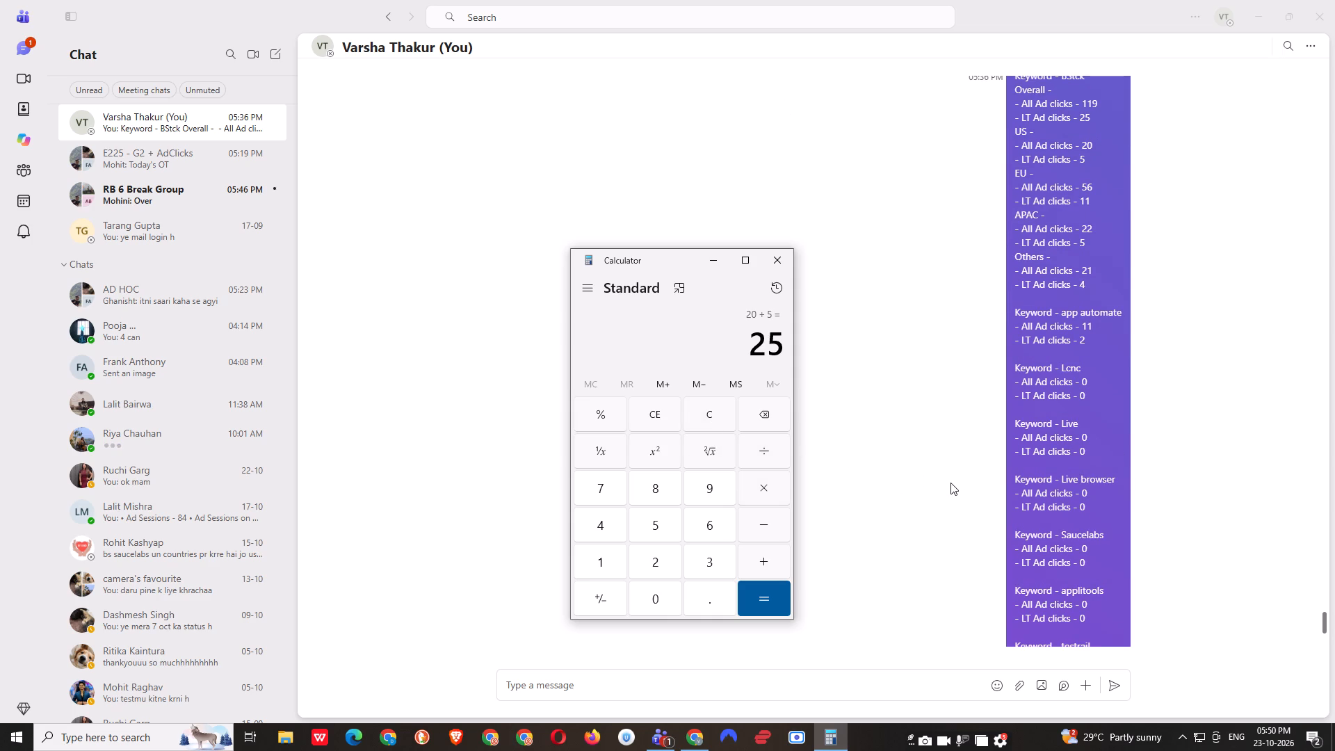
pyautogui.press('+')
pyautogui.press('2')
pyautogui.press('+')
pyautogui.scroll(-2, 994, 469)
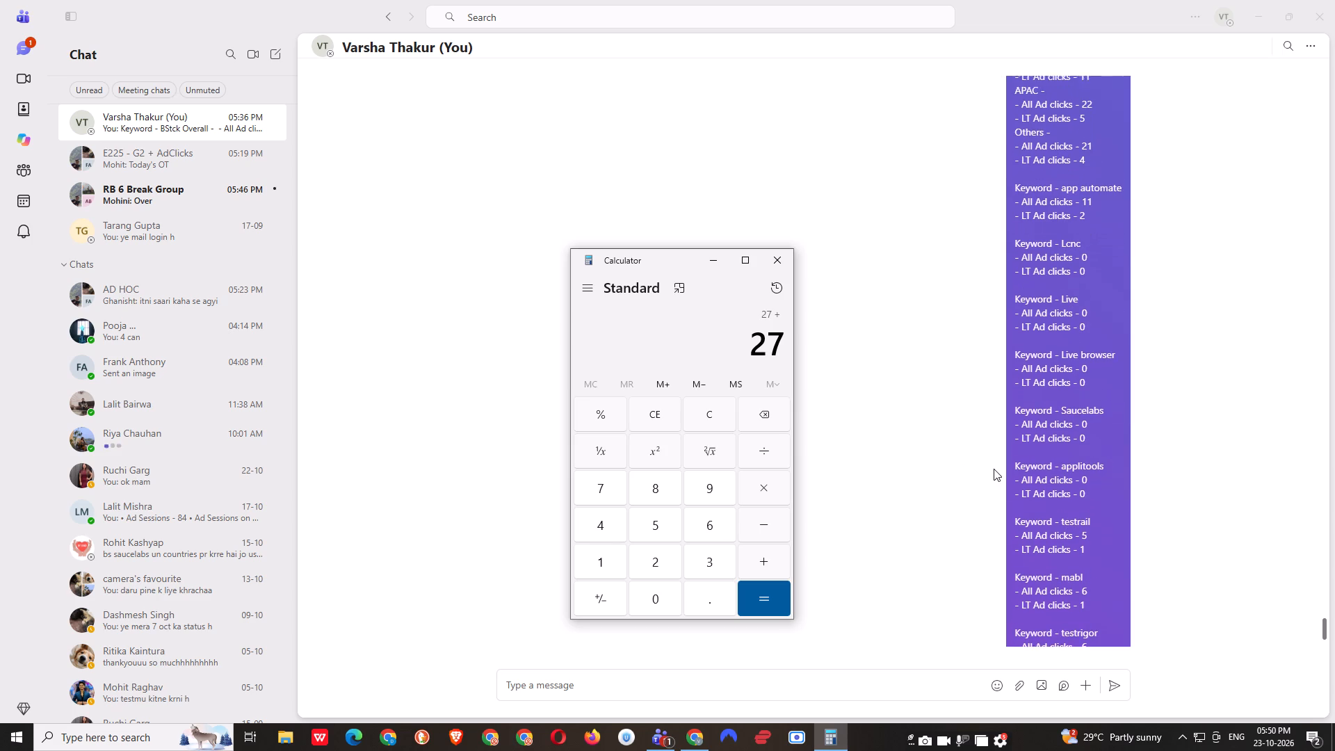
pyautogui.scroll(-2, 994, 469)
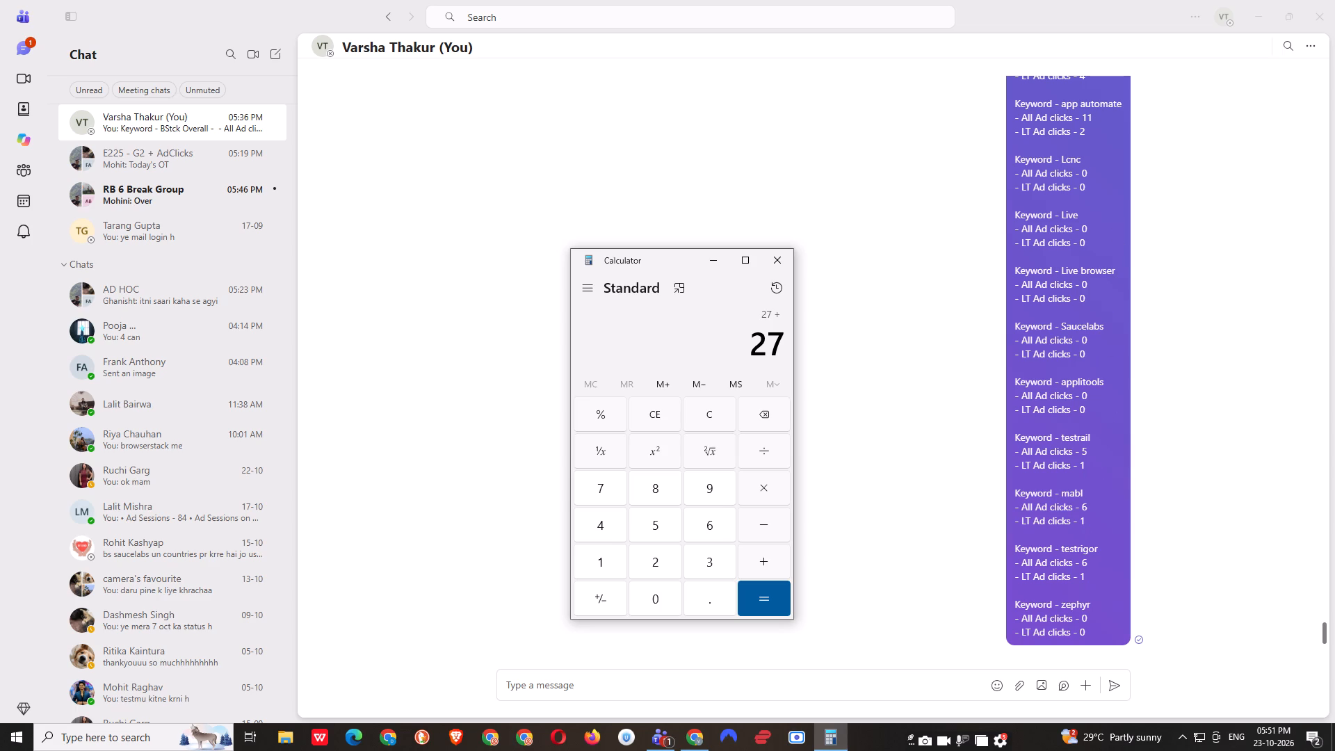
pyautogui.press('3')
pyautogui.press('Return')
# Review the click report's entries from BStck through zephyr, glancing at the Ads Clicked Tracker sheet in Chrome for comparison.
pyautogui.scroll(-6, 1081, 570)
pyautogui.scroll(4, 1090, 586)
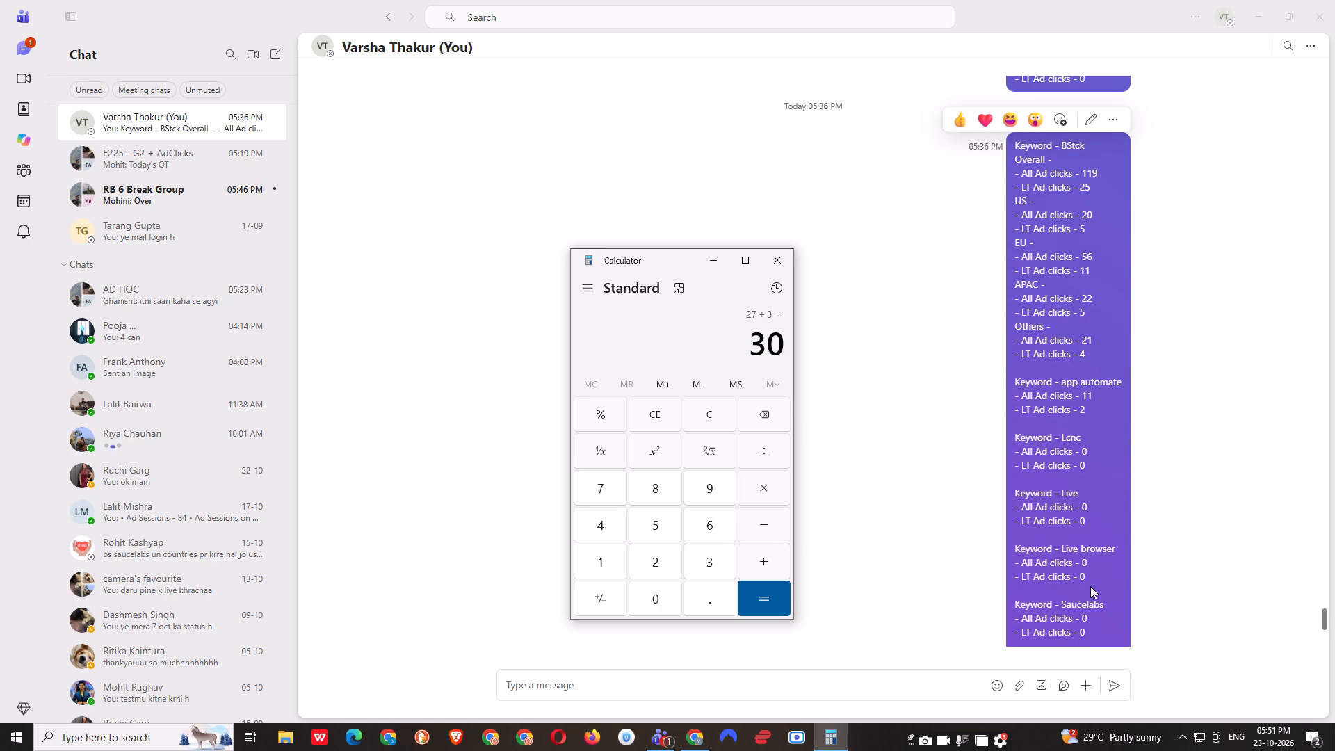
pyautogui.click(692, 735)
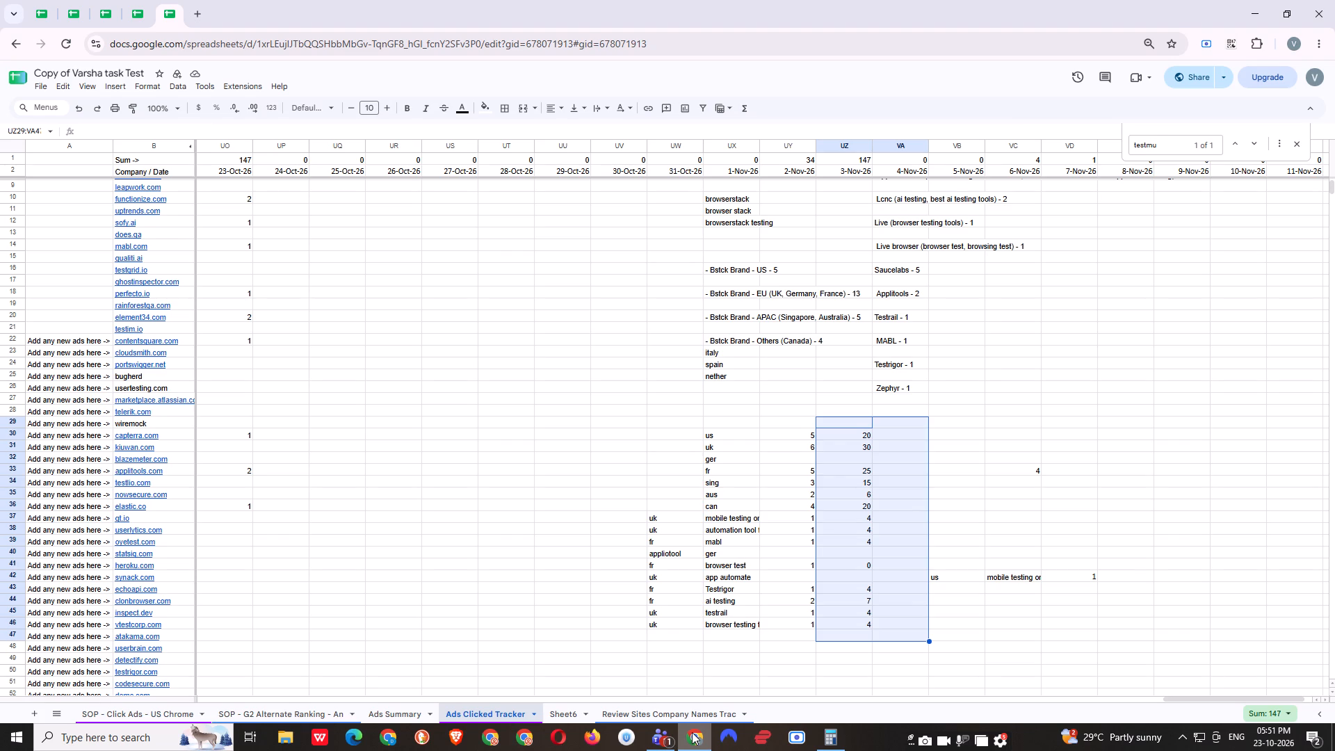
pyautogui.click(701, 734)
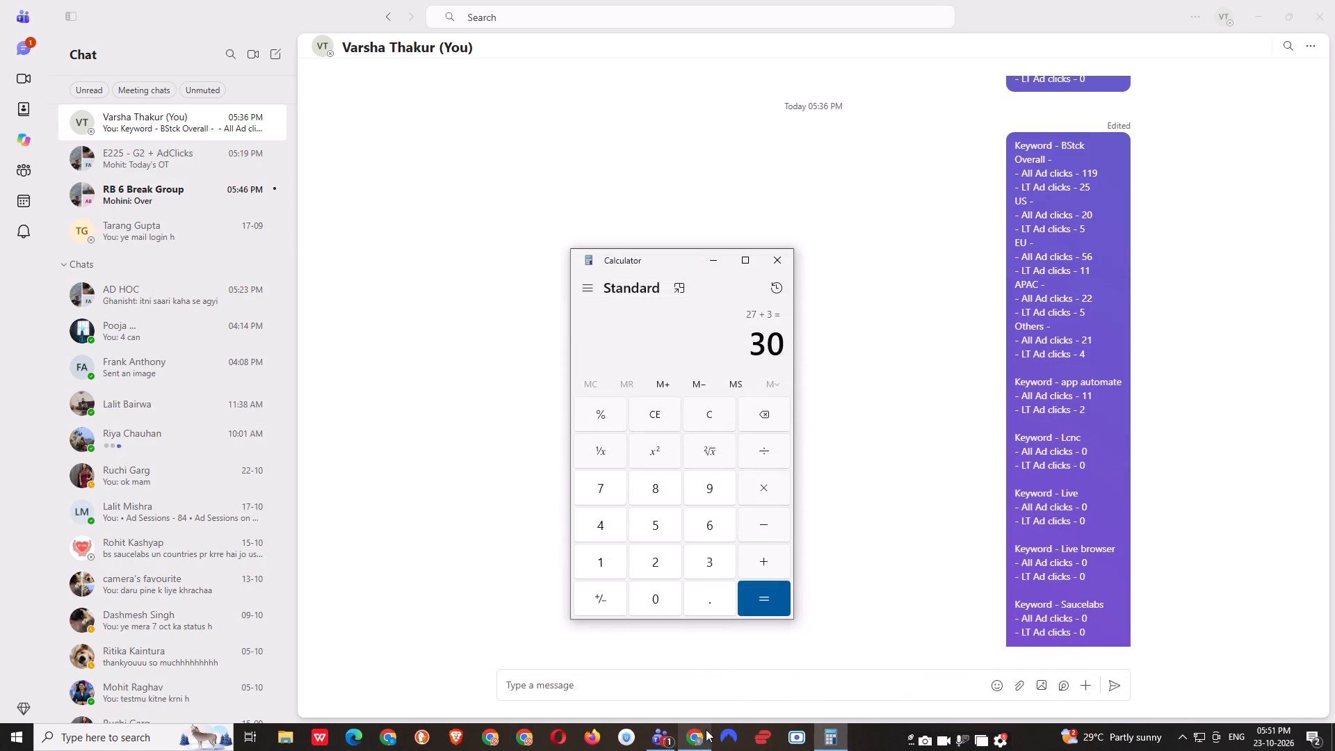
pyautogui.scroll(-1, 1101, 462)
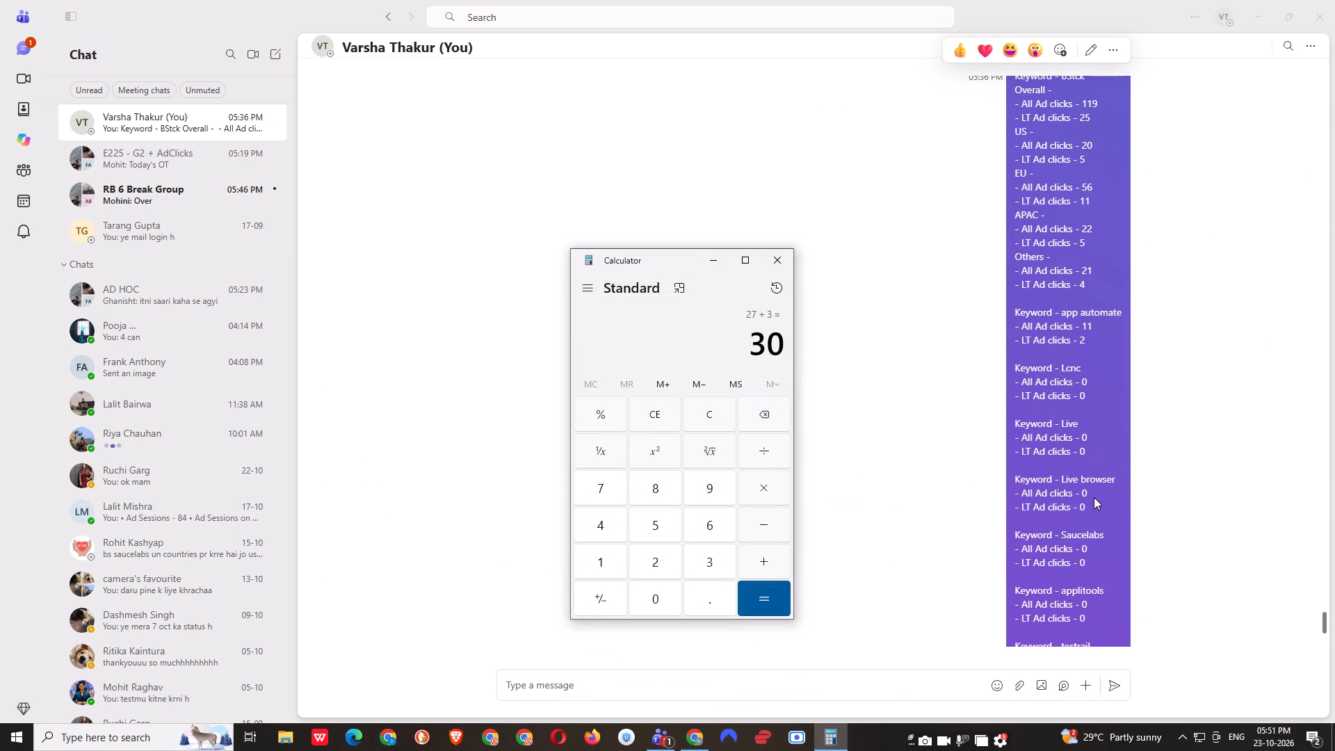
pyautogui.scroll(-3, 937, 542)
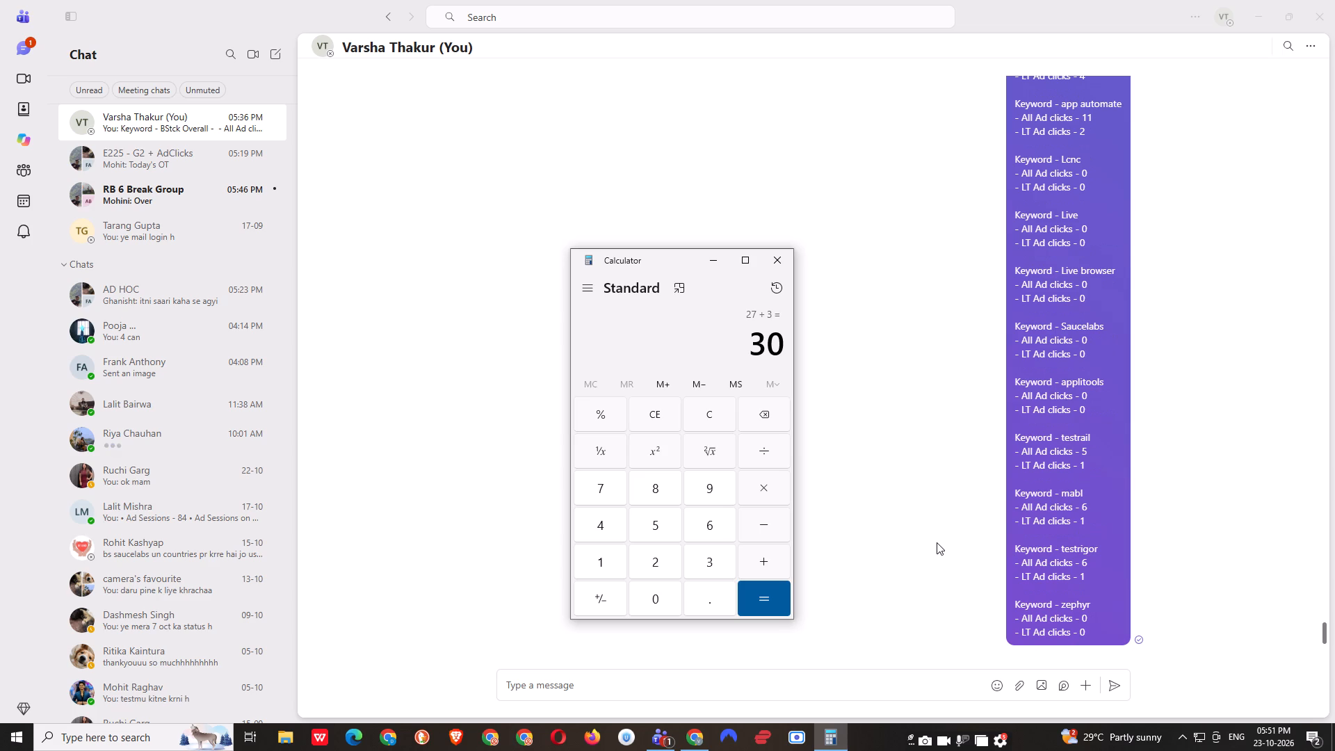
# Examine the country and keyword click counts in the Ads Clicked Tracker sheet in Chrome, including ai testing, and return to the Teams report.
pyautogui.click(683, 740)
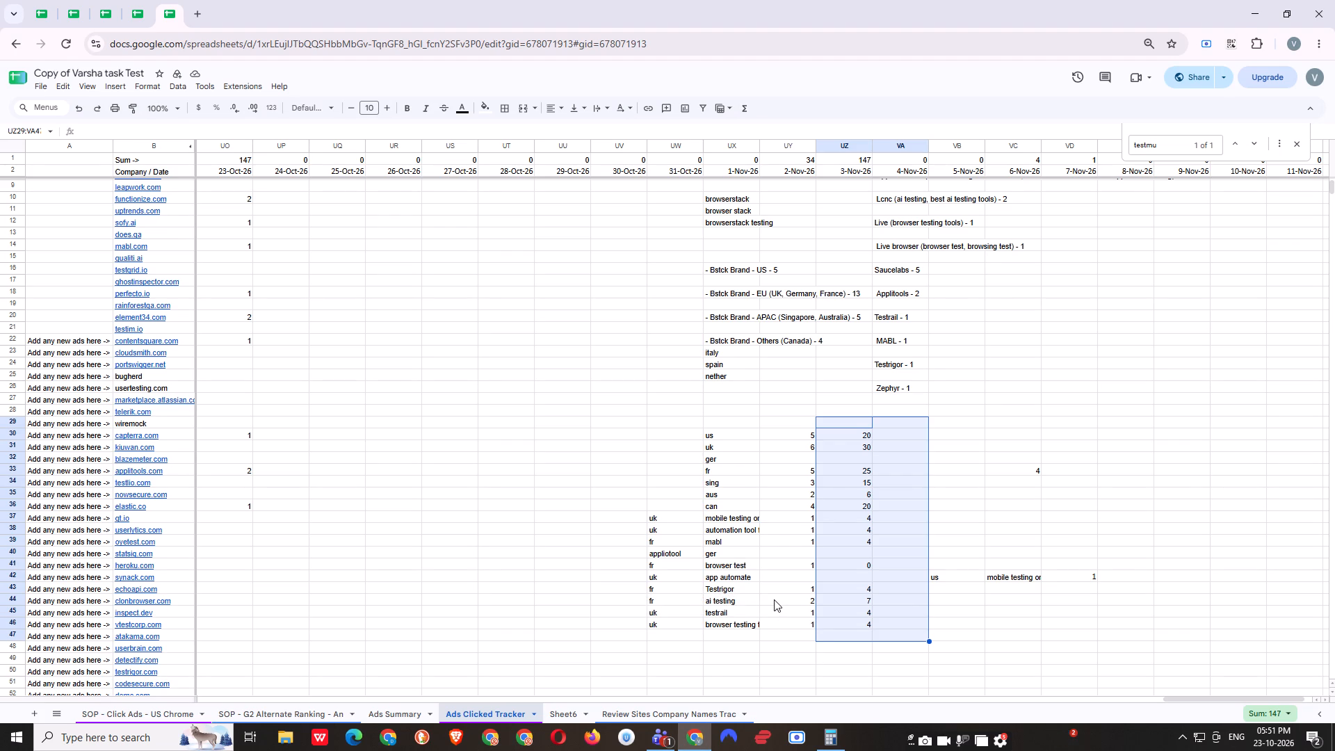
pyautogui.scroll(3, 774, 599)
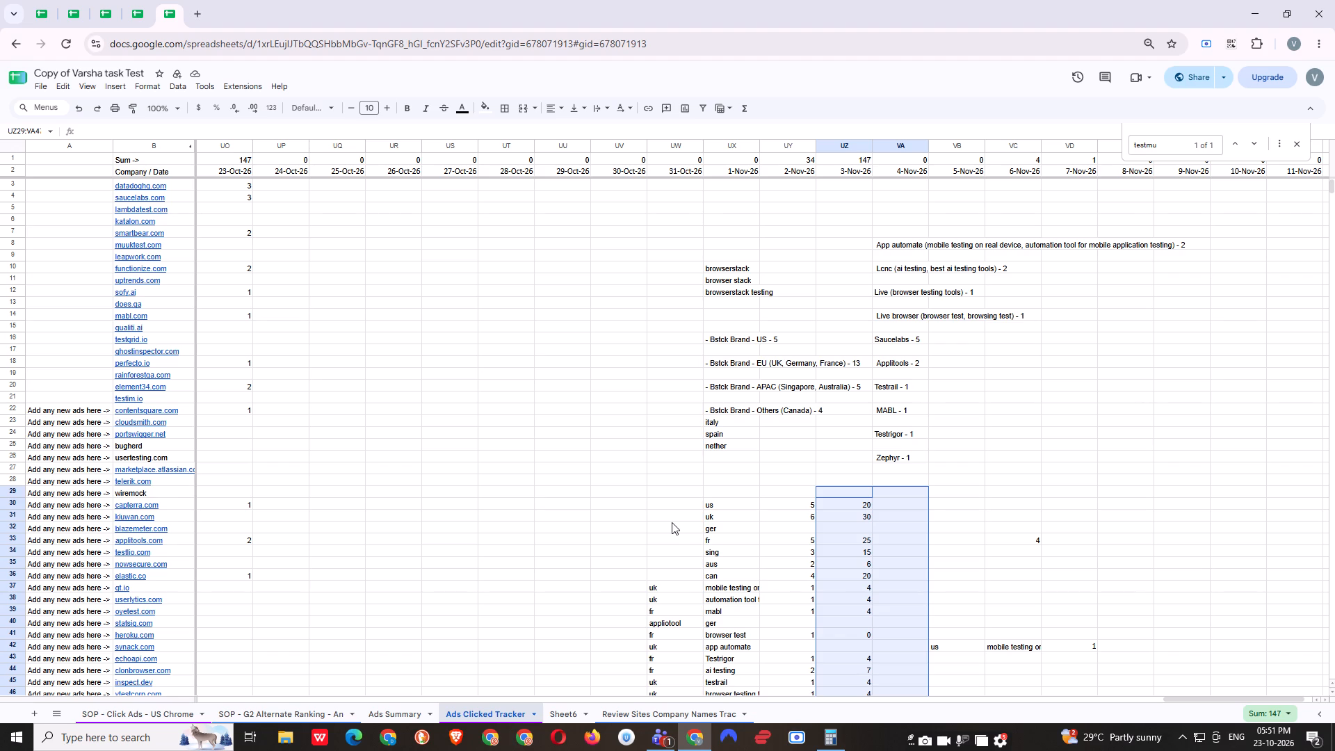
pyautogui.scroll(-2, 672, 522)
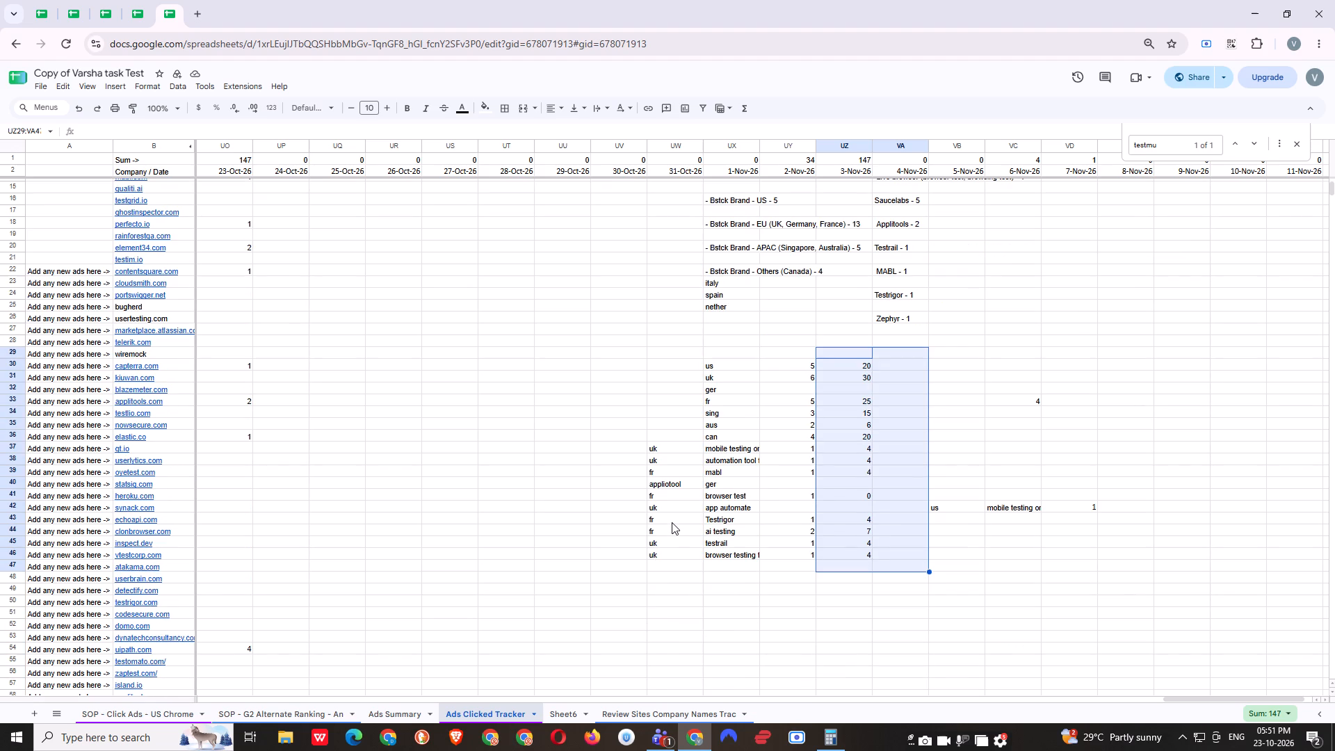
pyautogui.click(804, 528)
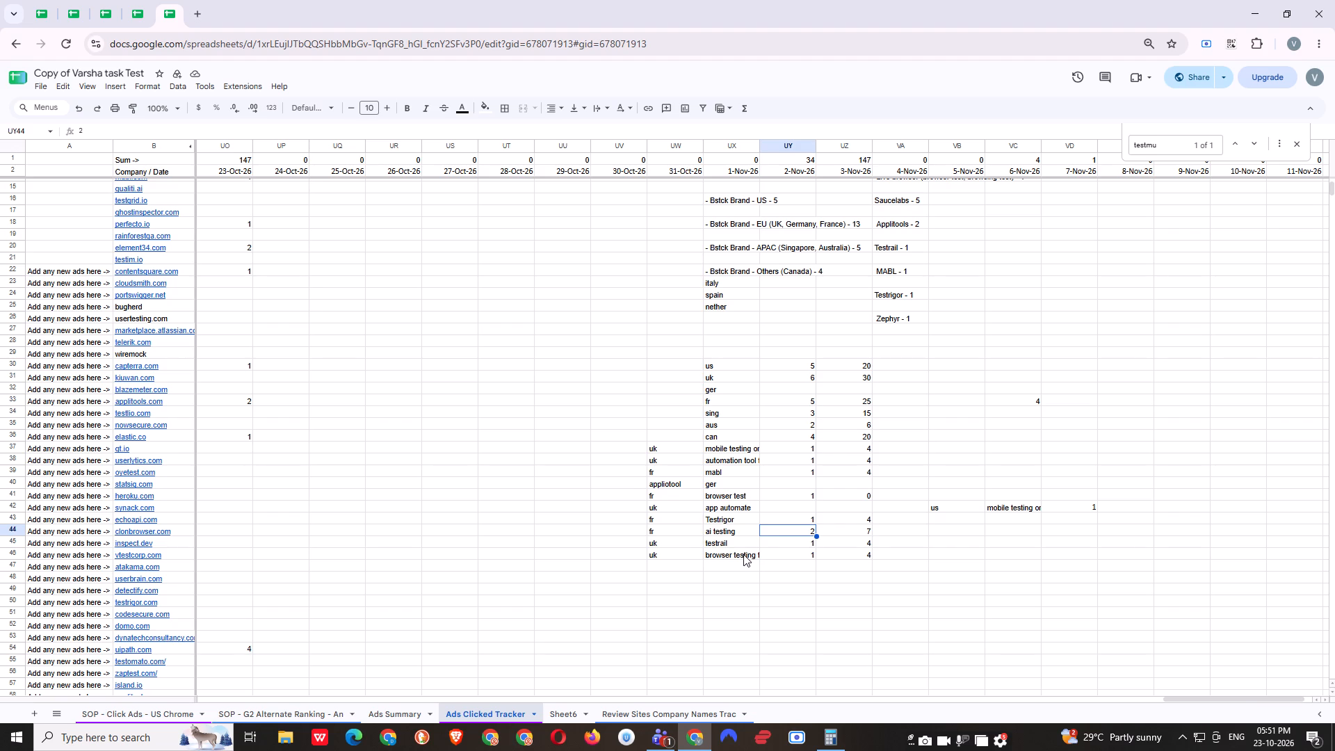
pyautogui.scroll(2, 743, 554)
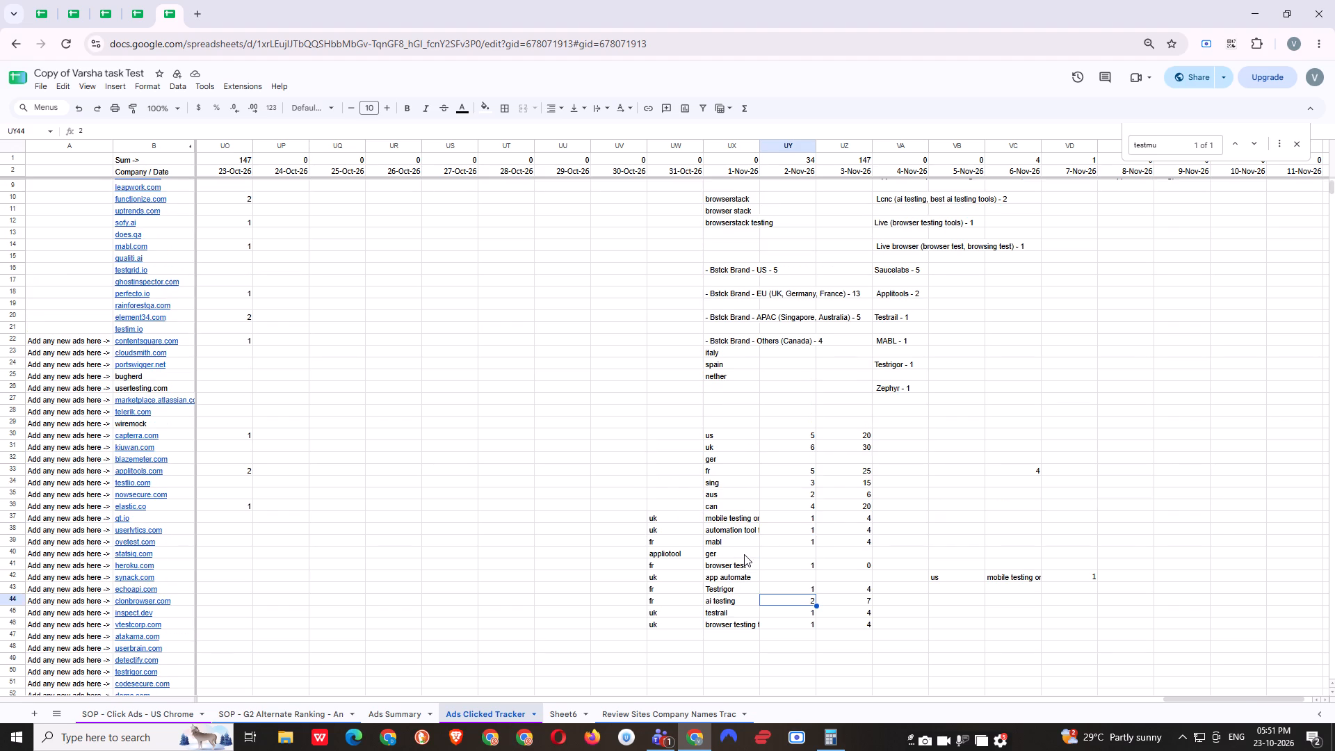
pyautogui.scroll(1, 744, 554)
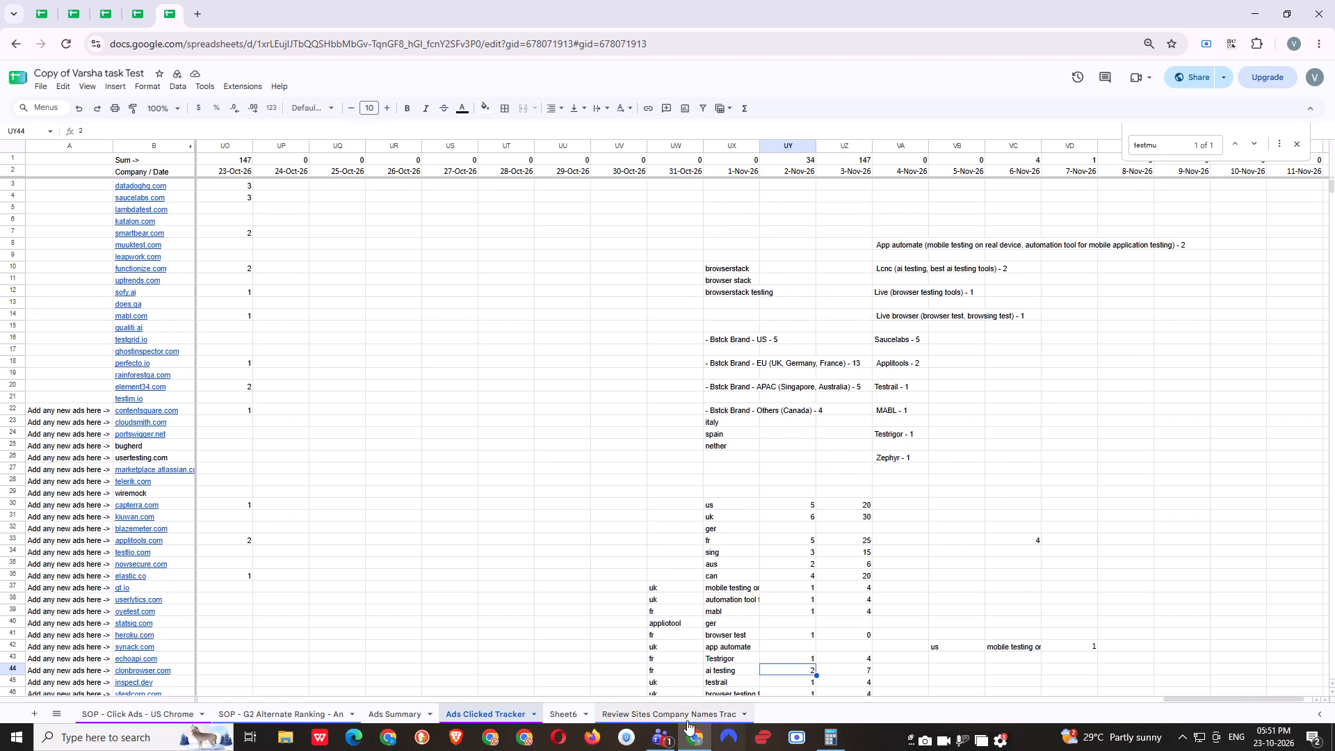
pyautogui.click(693, 735)
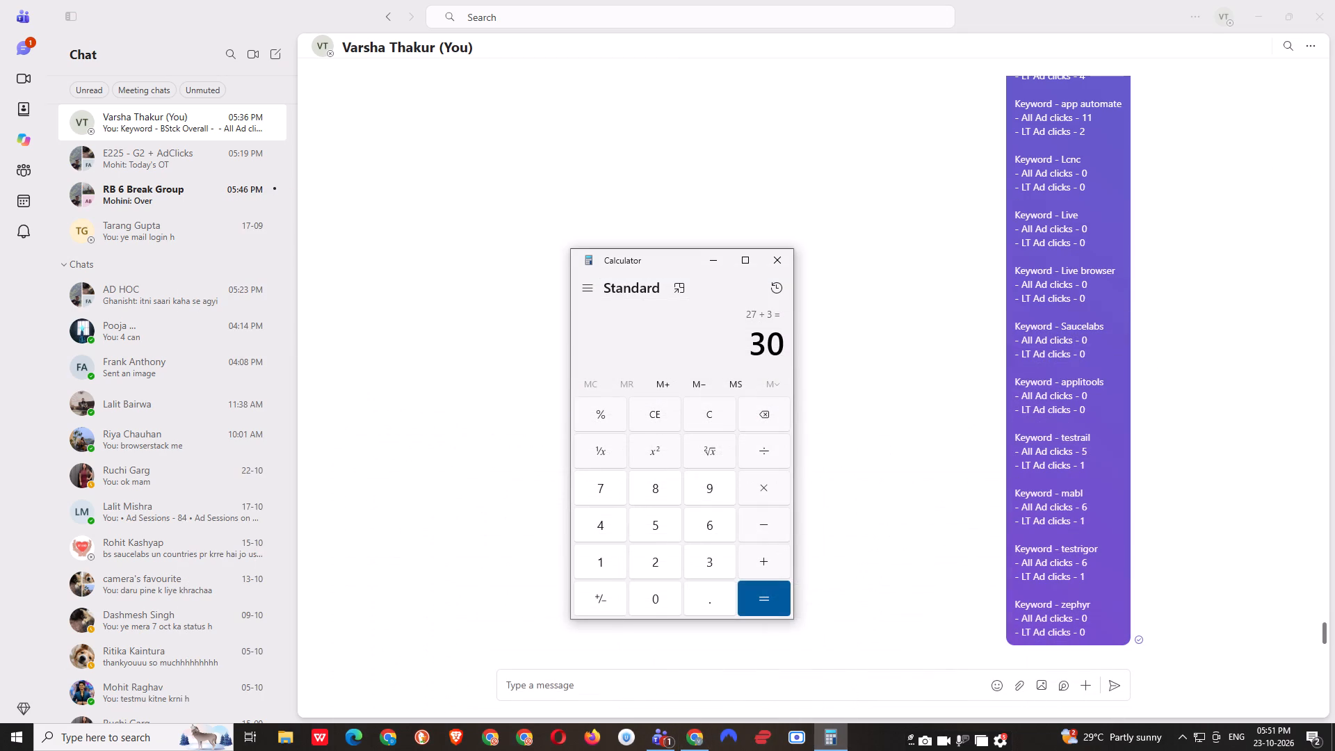
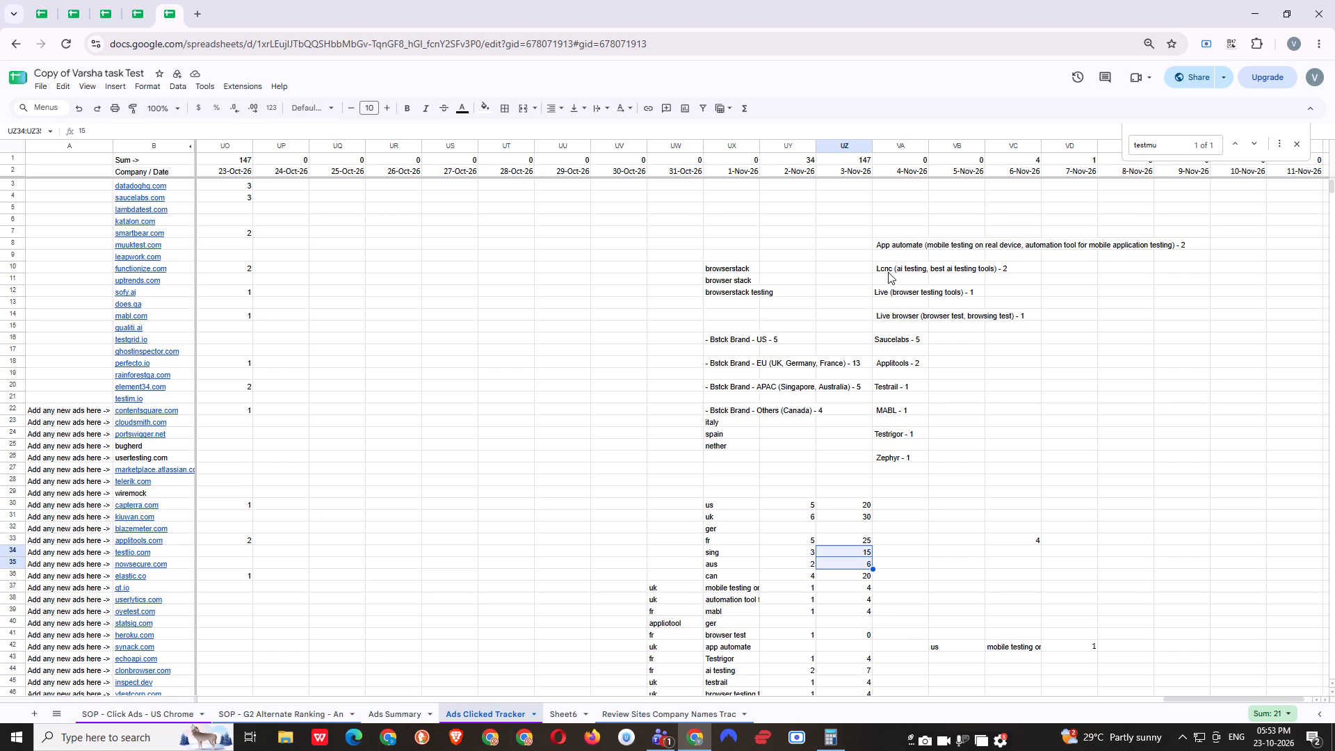
# Review the per-country and keyword click counts beside the November date columns of the Ads Clicked Tracker sheet.
pyautogui.scroll(-2, 574, 563)
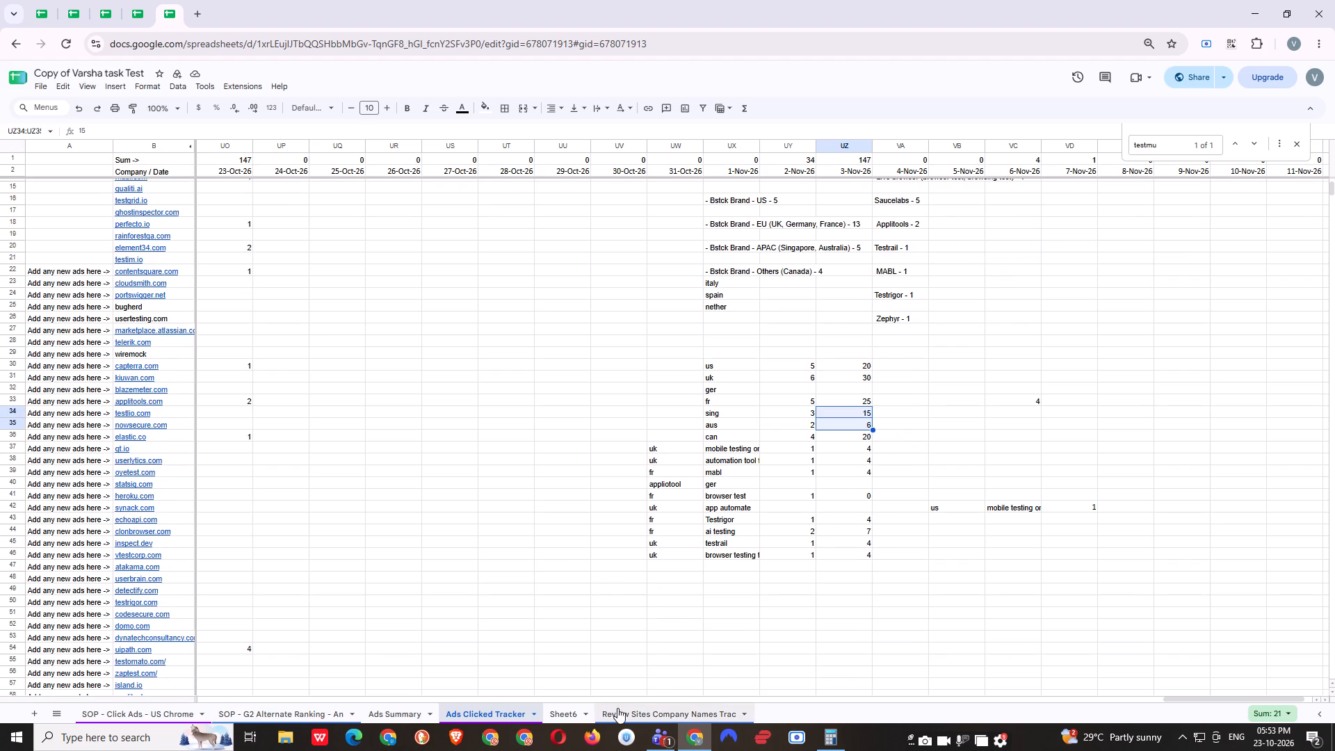
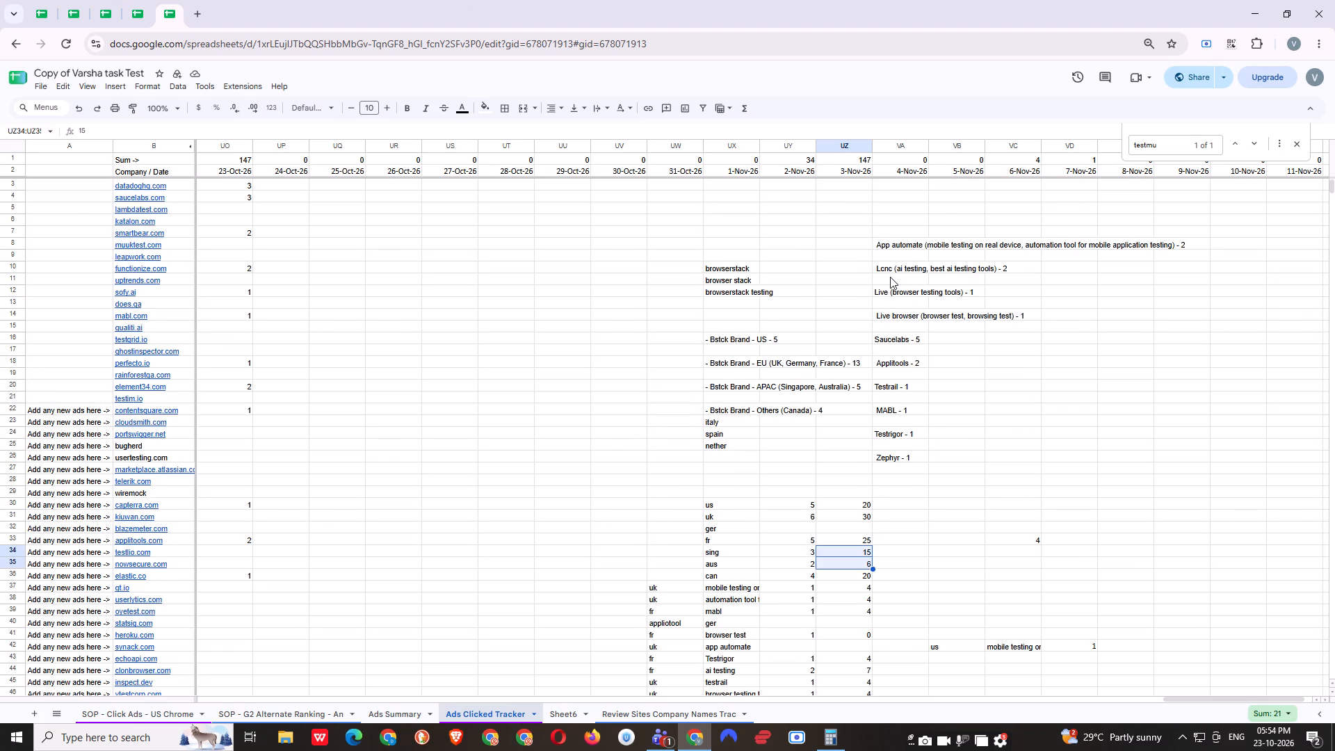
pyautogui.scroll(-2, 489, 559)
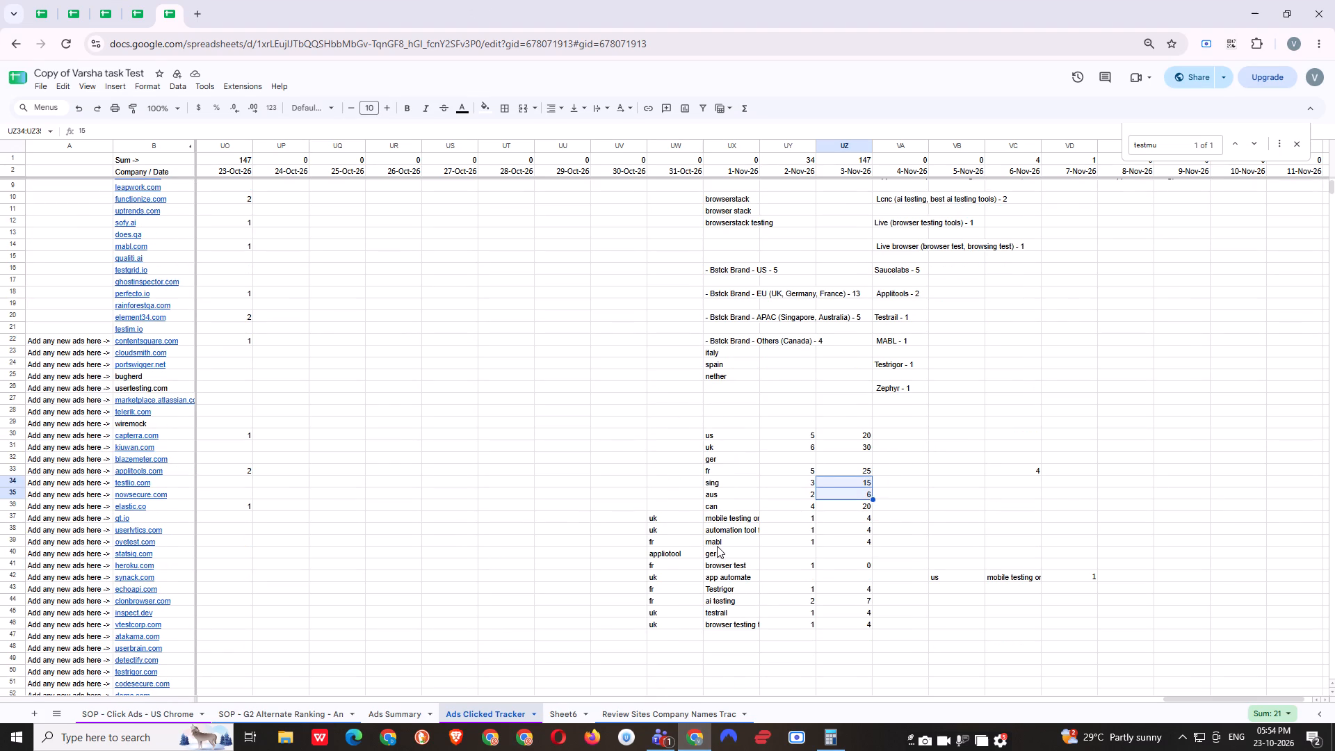
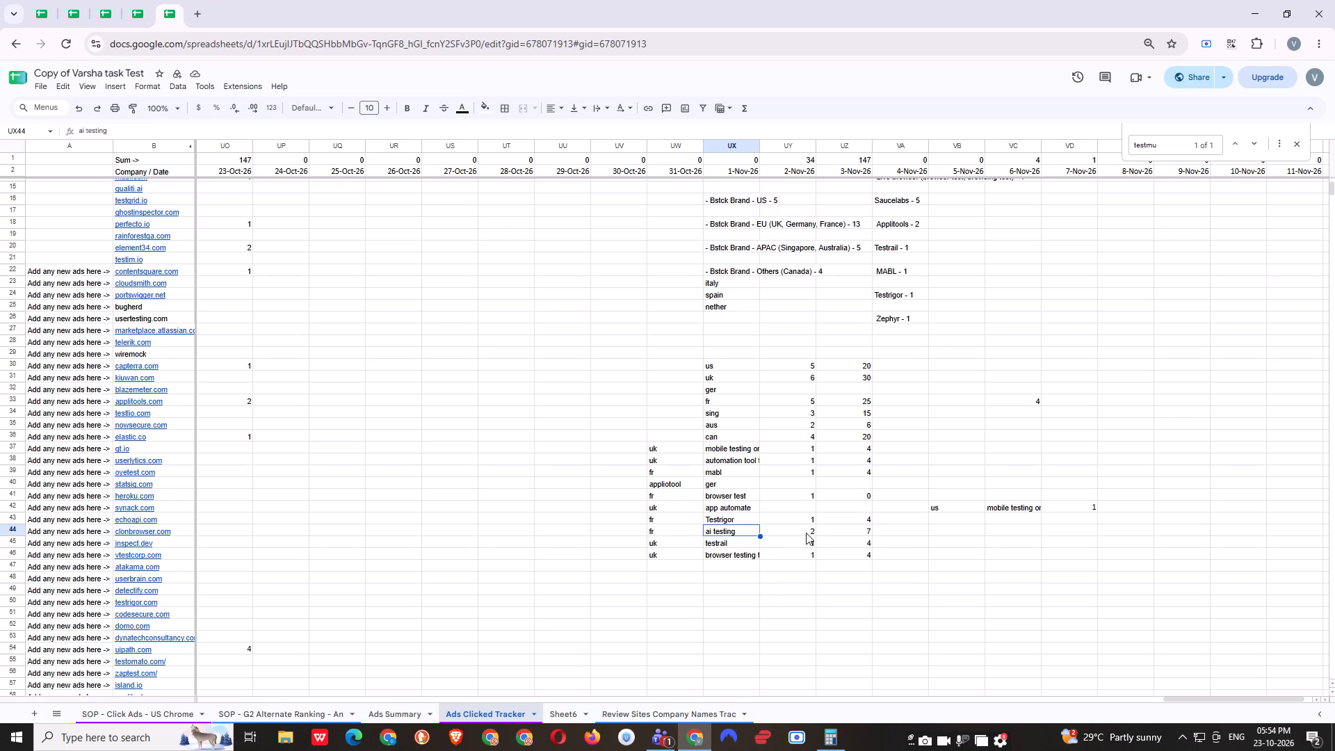
# Review the keyword click tallies under 2-Nov-26 and 3-Nov-26, including the ai testing and browser testing rows, against the category notes above.
pyautogui.scroll(3, 1056, 506)
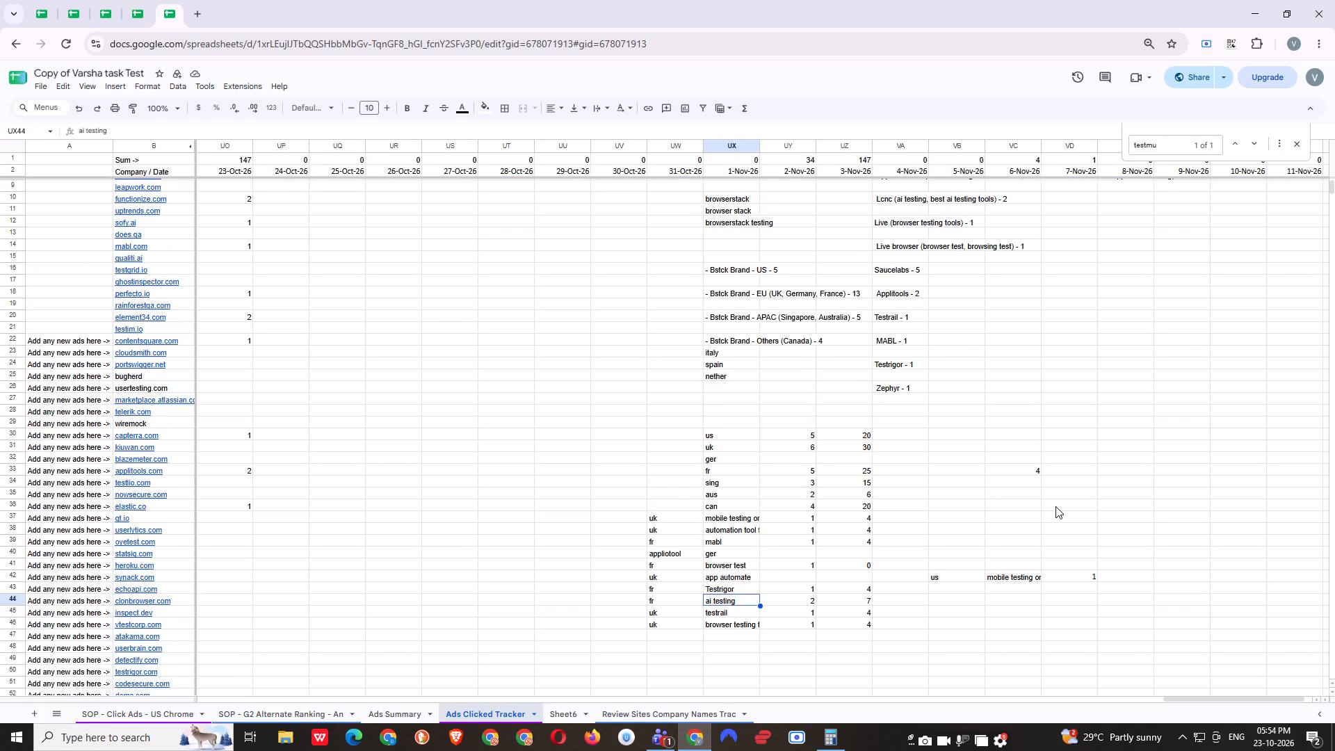
pyautogui.scroll(-2, 1053, 506)
pyautogui.scroll(2, 808, 581)
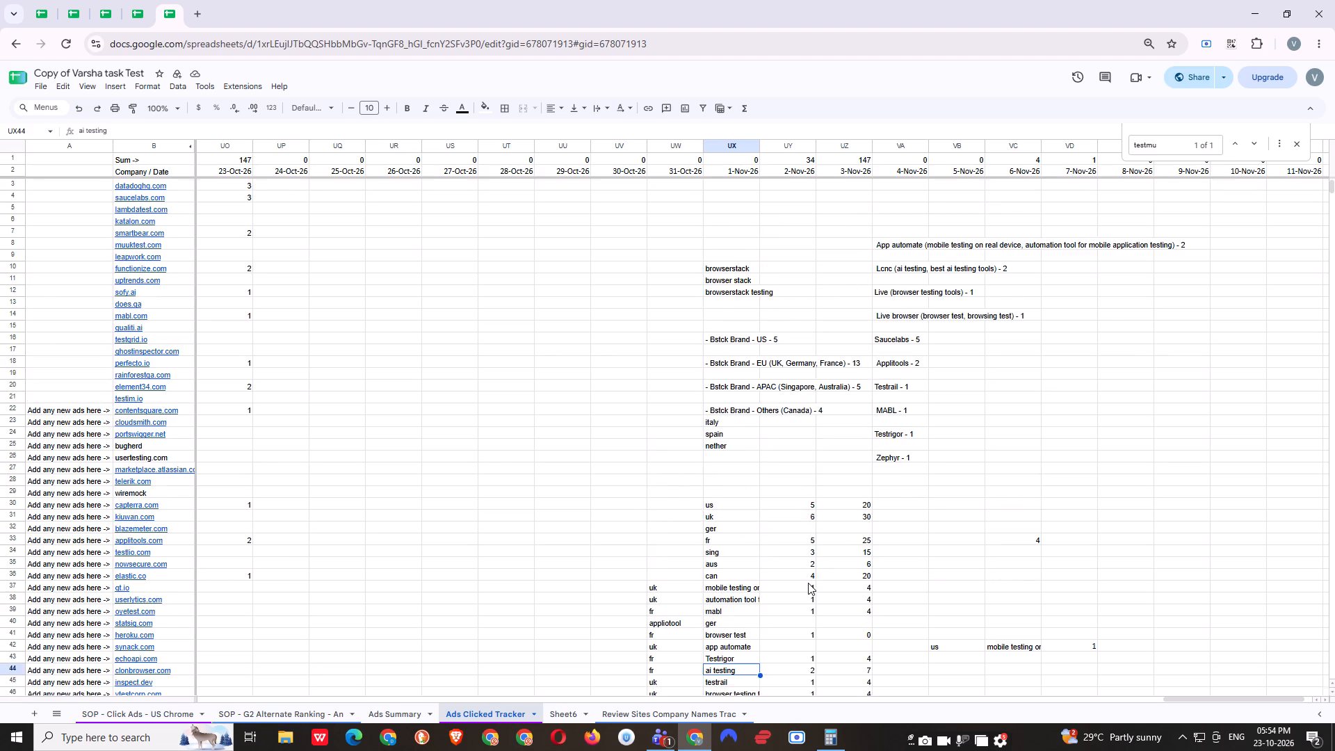
pyautogui.scroll(-1, 808, 583)
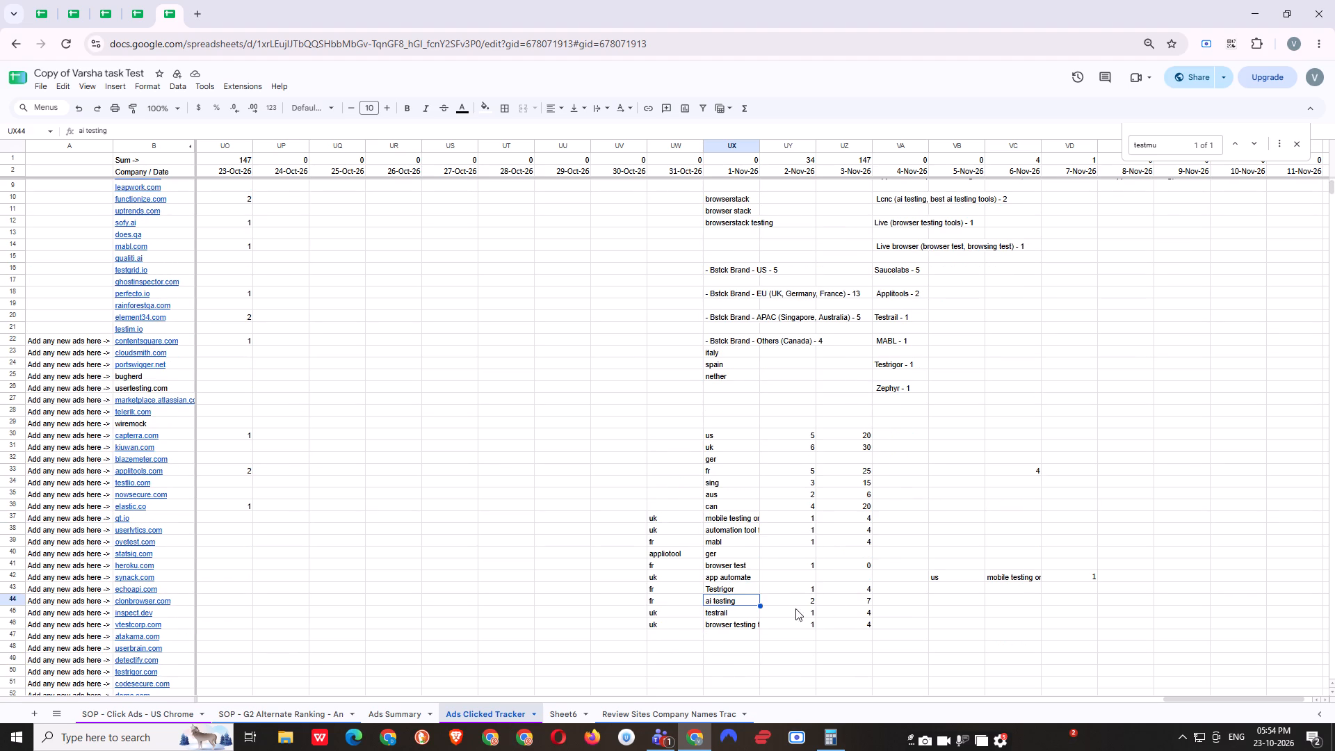
pyautogui.click(848, 601)
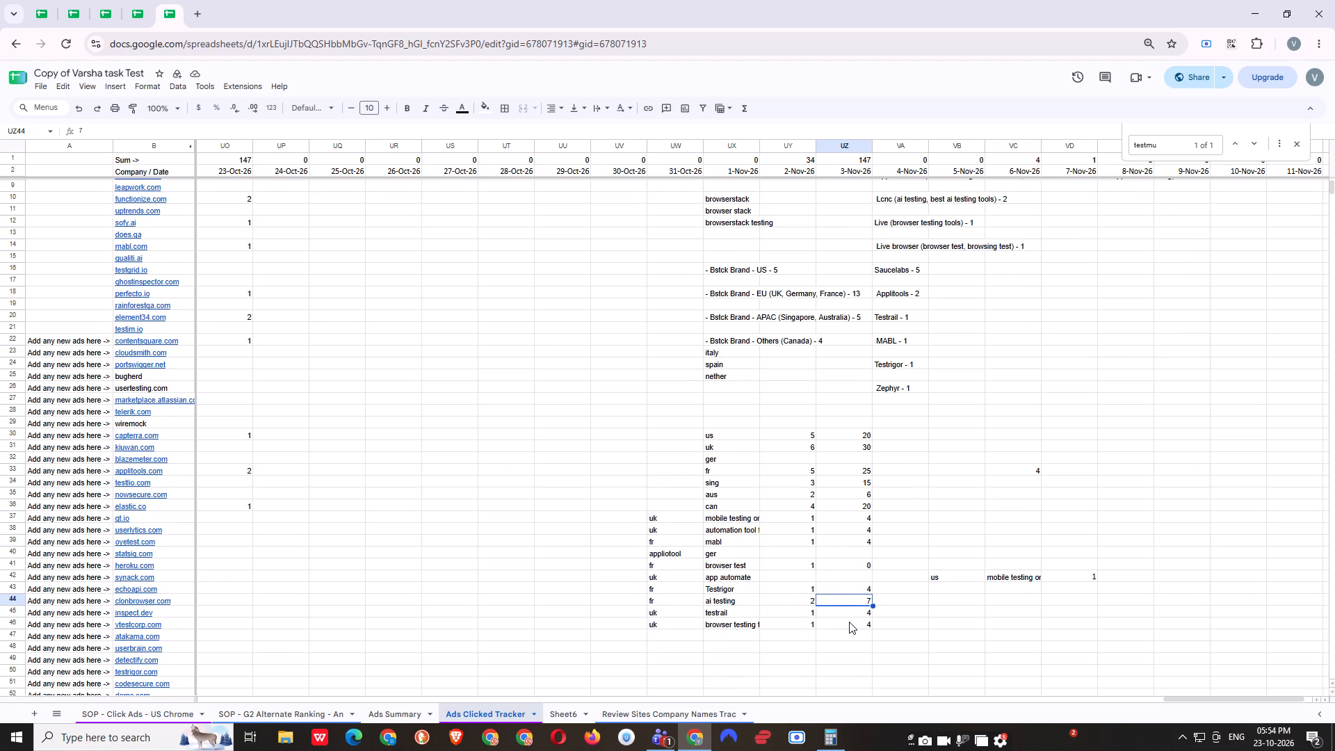
pyautogui.click(849, 622)
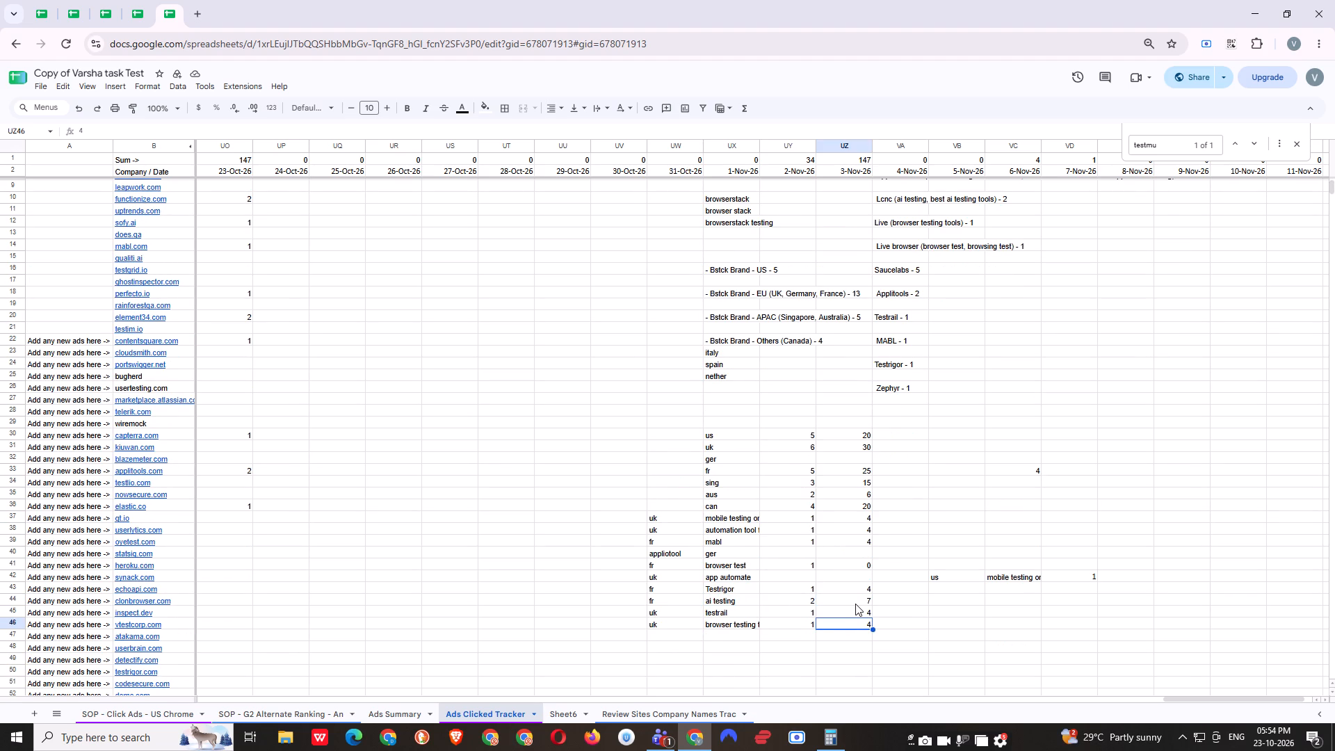
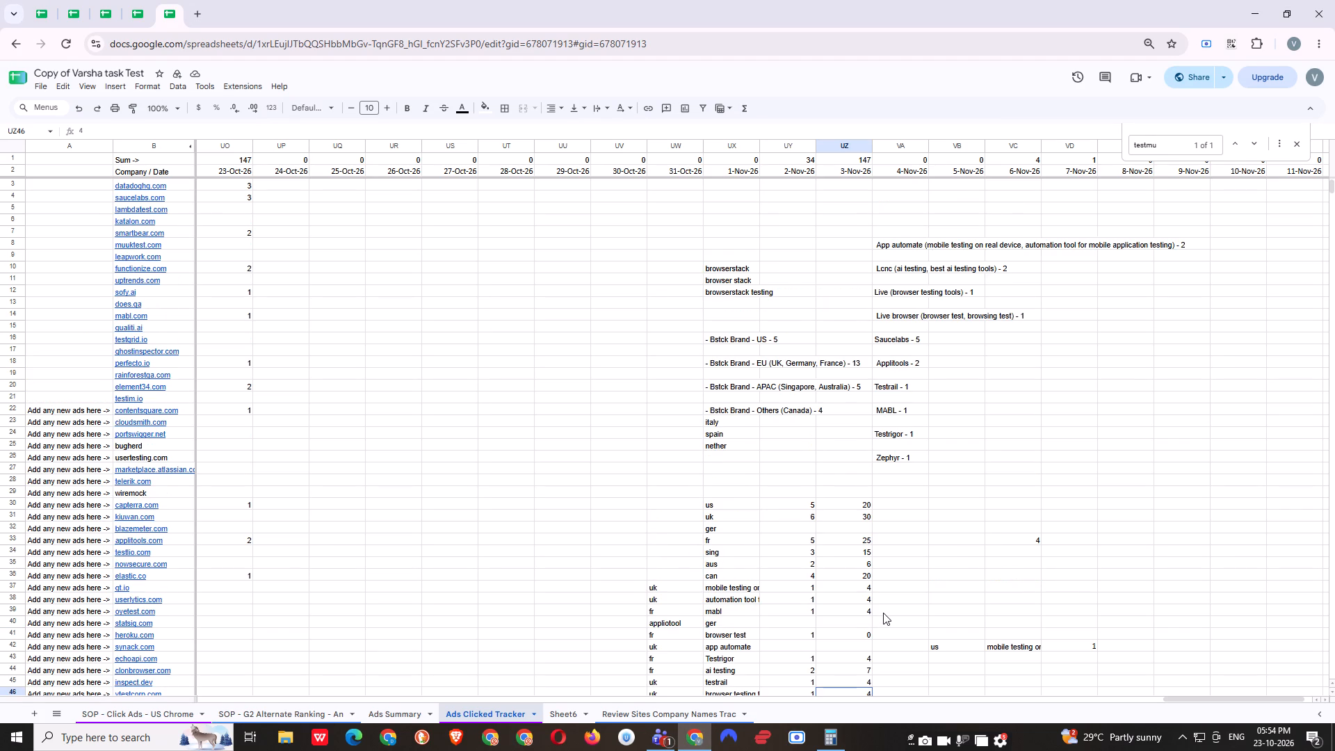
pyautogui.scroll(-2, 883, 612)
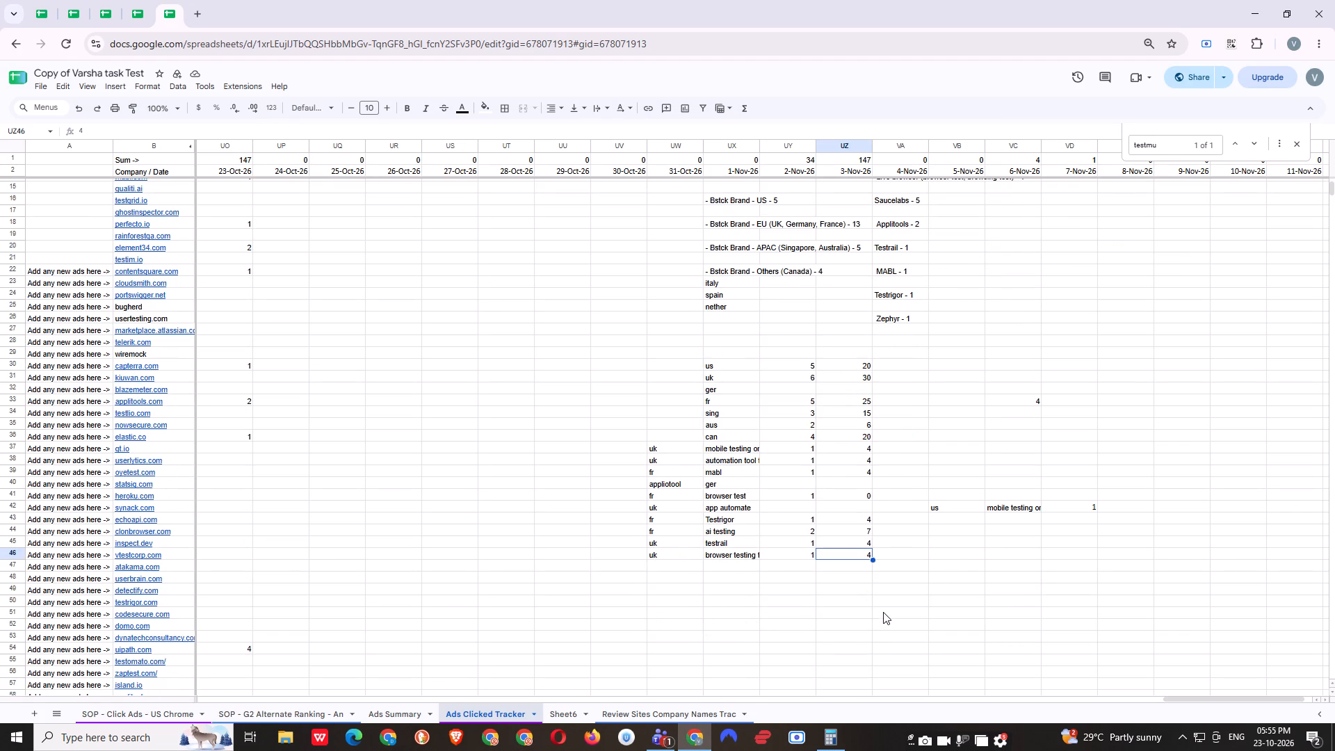
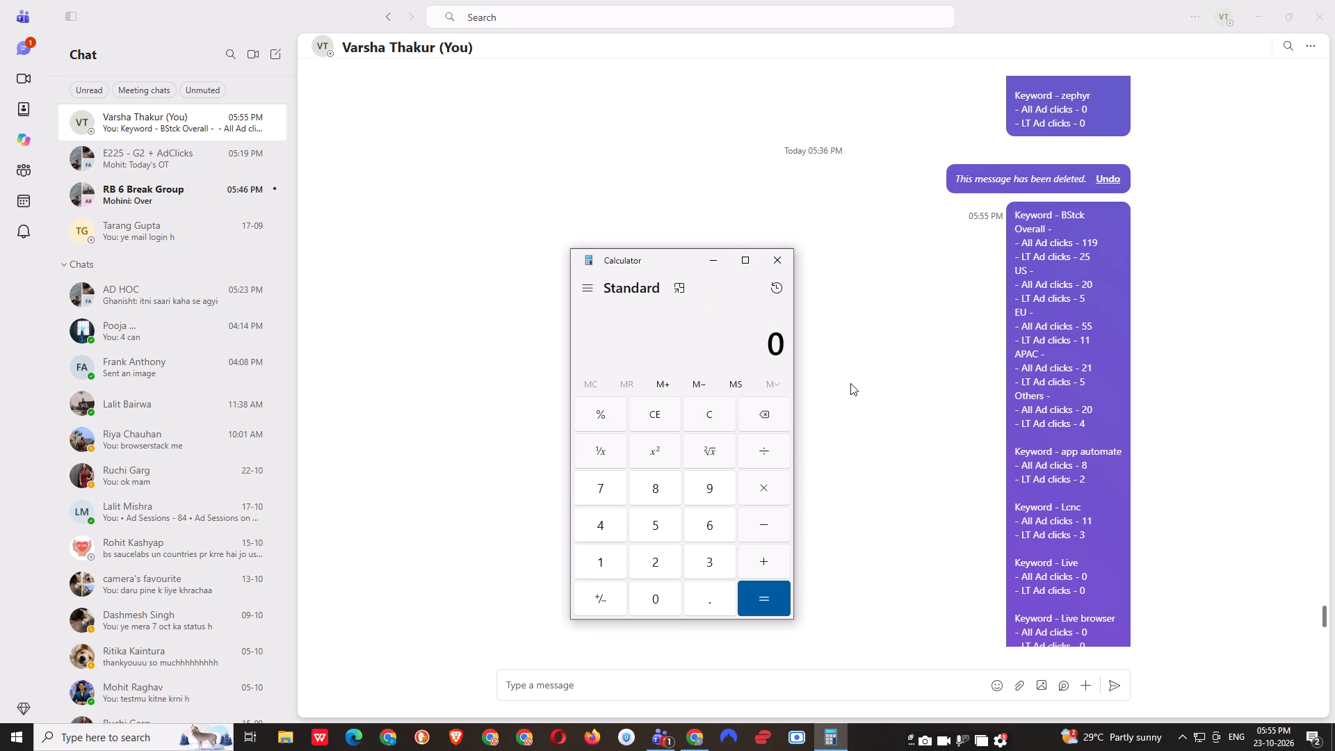
# Add the BStck All Ad clicks for US, EU and APAC in Calculator: 20 + 55 + 21.
pyautogui.write('20')
pyautogui.press('+')
pyautogui.write('55+')
pyautogui.write('21+')
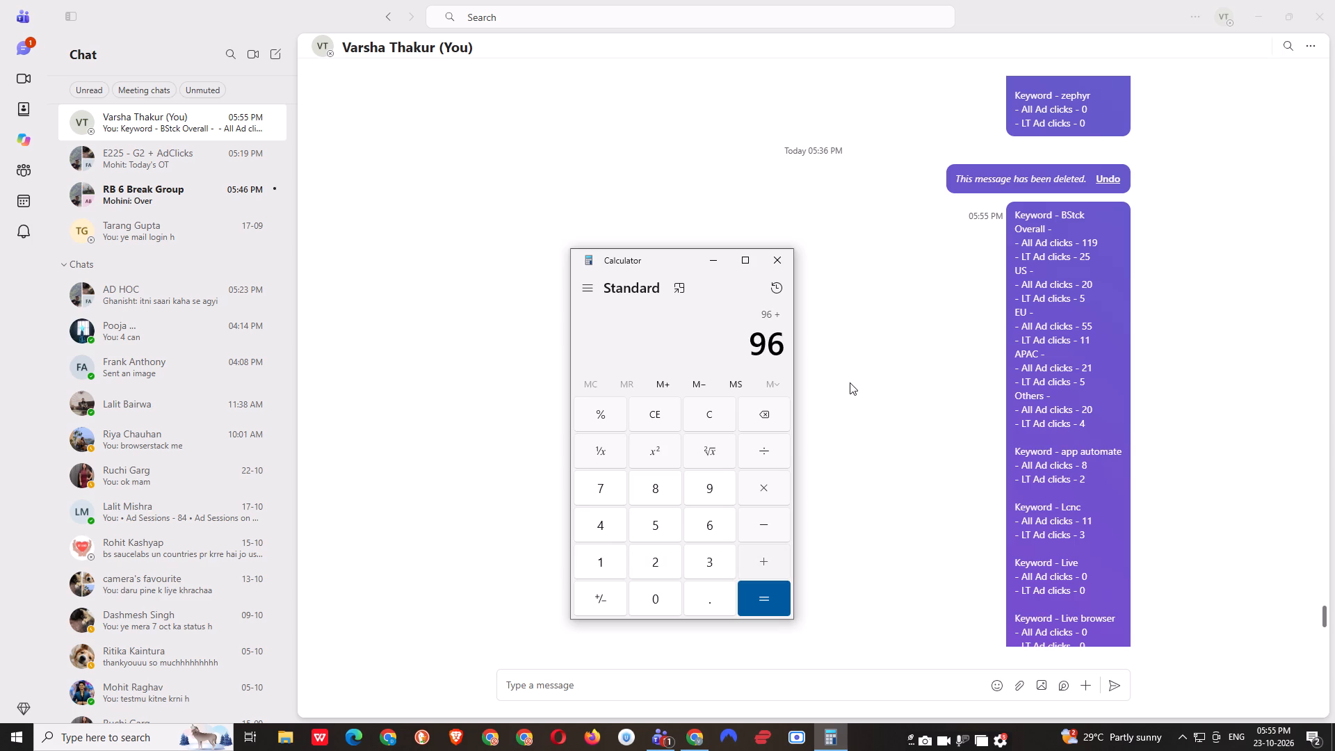
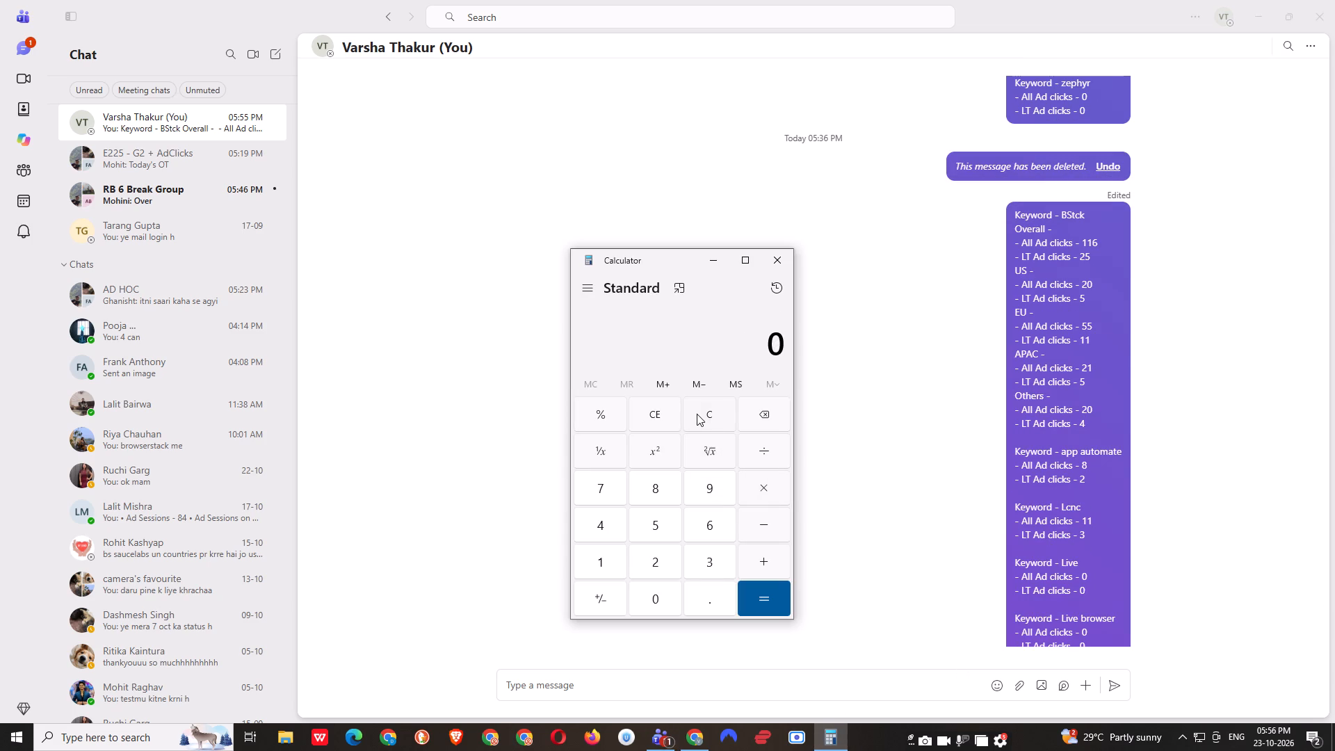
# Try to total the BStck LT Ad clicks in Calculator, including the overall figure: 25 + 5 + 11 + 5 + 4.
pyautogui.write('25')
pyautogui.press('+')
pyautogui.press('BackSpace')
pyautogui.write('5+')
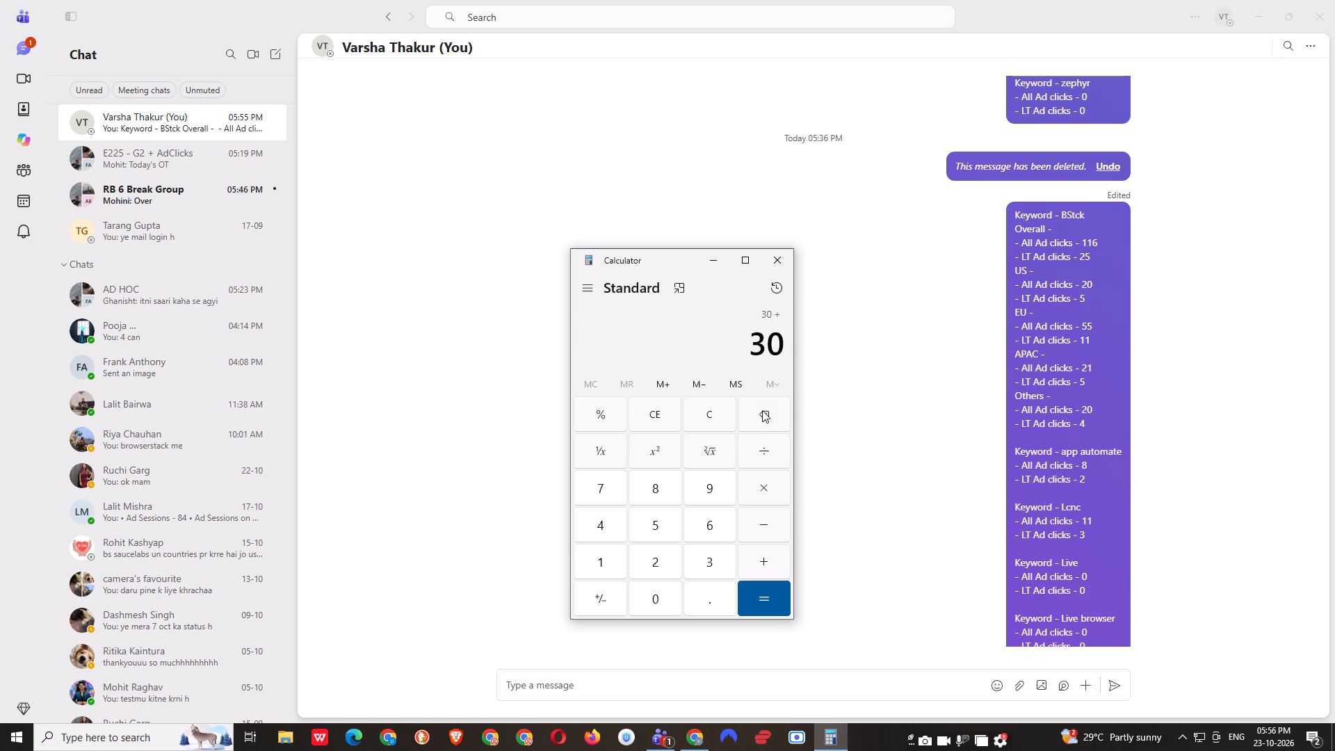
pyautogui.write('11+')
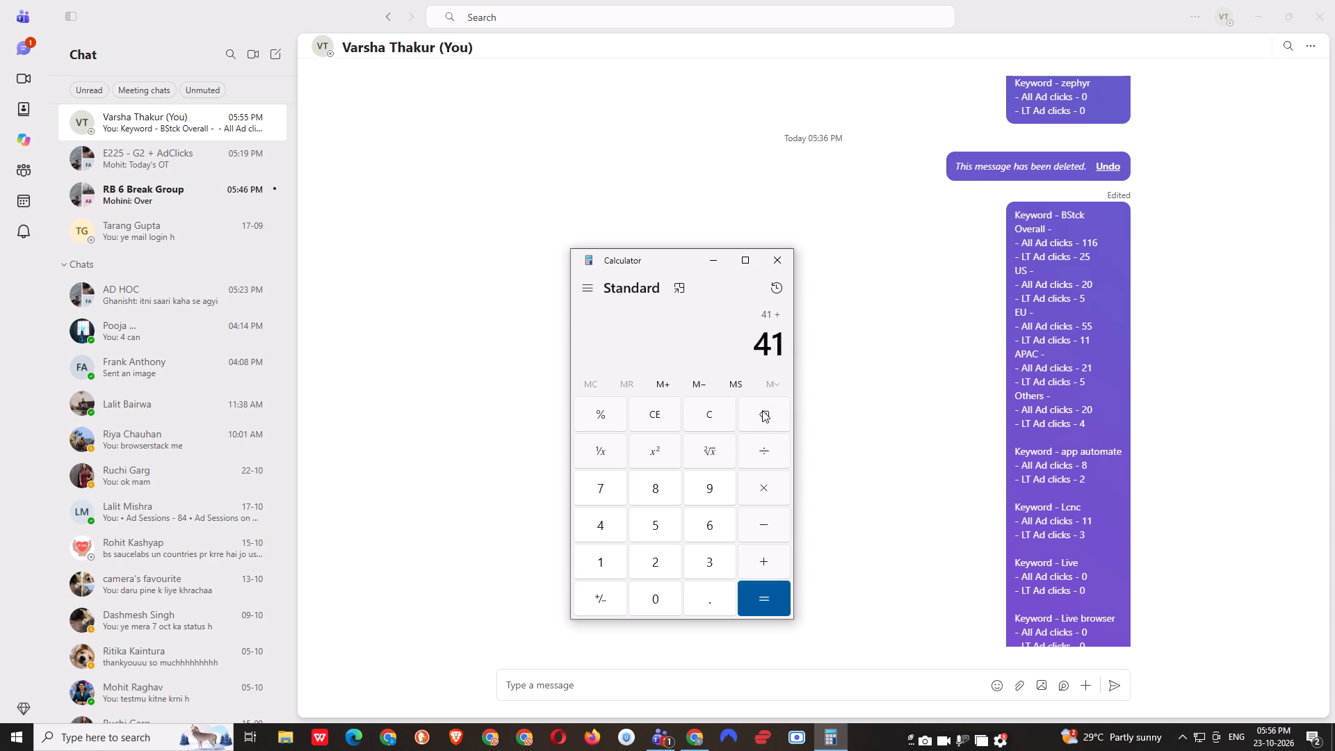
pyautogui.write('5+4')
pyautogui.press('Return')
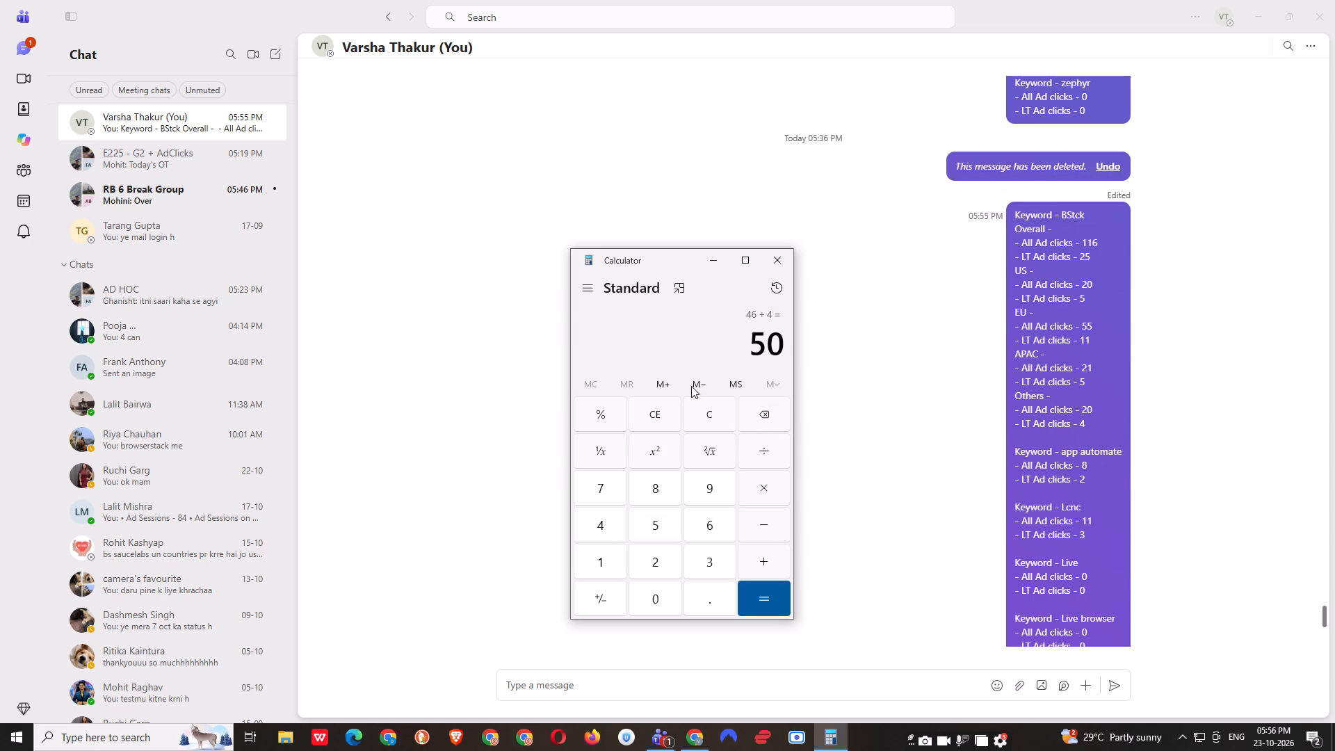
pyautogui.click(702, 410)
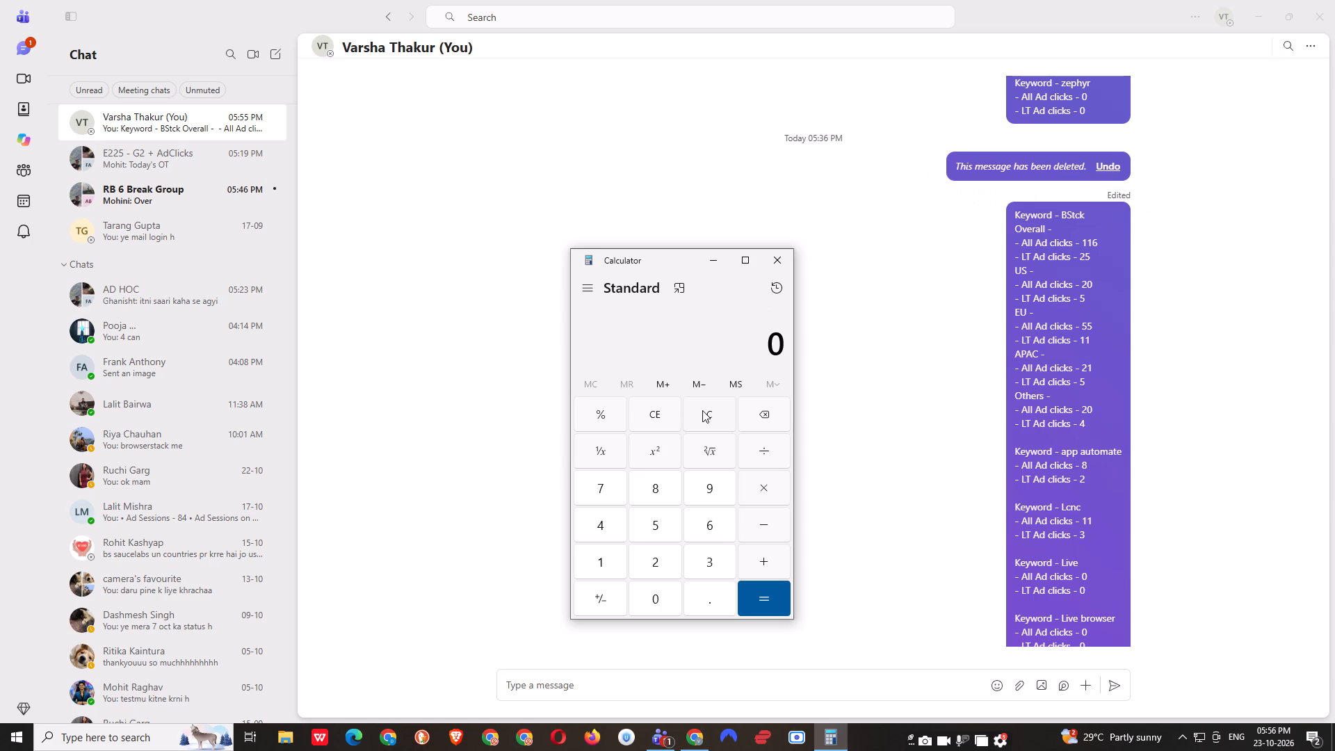
# Add the BStck regional LT Ad clicks in Calculator, with APAC and Others combined: 5 + 11 + 9.
pyautogui.write('5+11+')
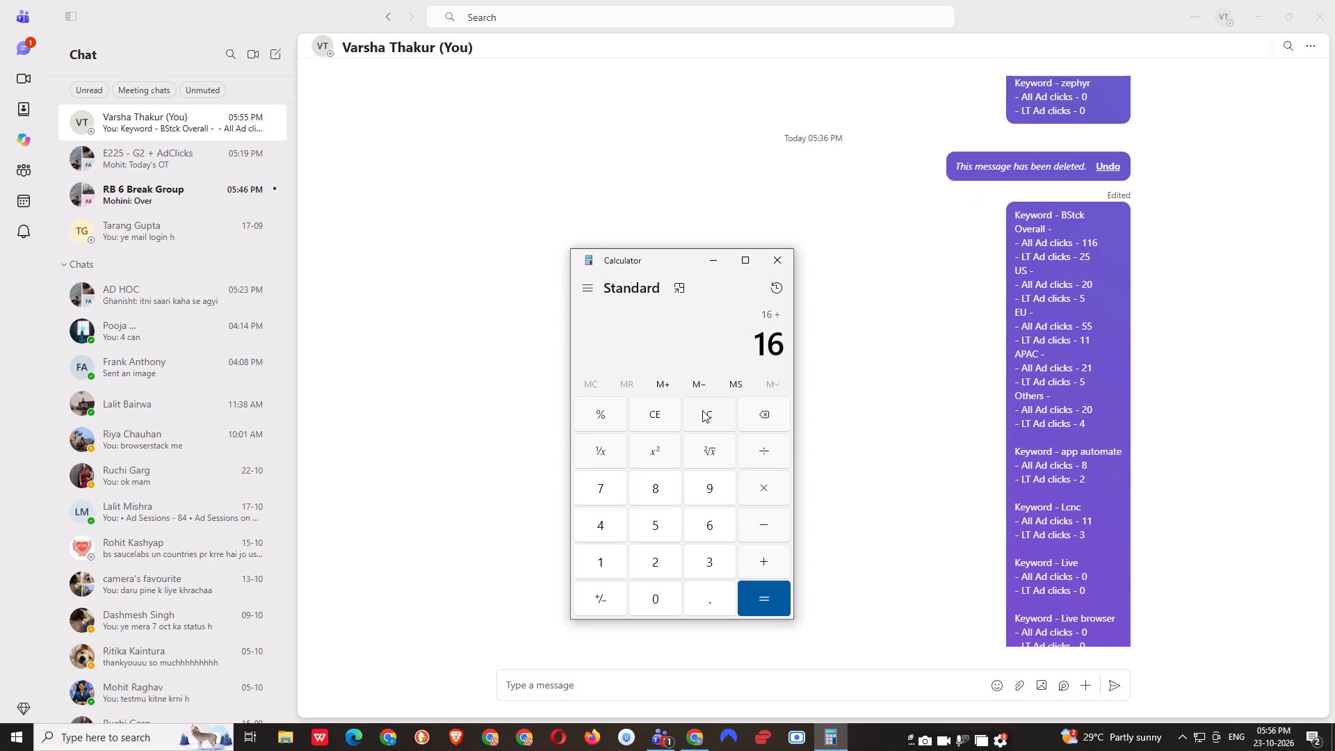
pyautogui.press('9')
pyautogui.press('Return')
pyautogui.click(704, 415)
# Add the LT Ad clicks of the other keywords to the BStck overall figure in Calculator: 2 + 3 + 3 + 25.
pyautogui.scroll(-2, 965, 402)
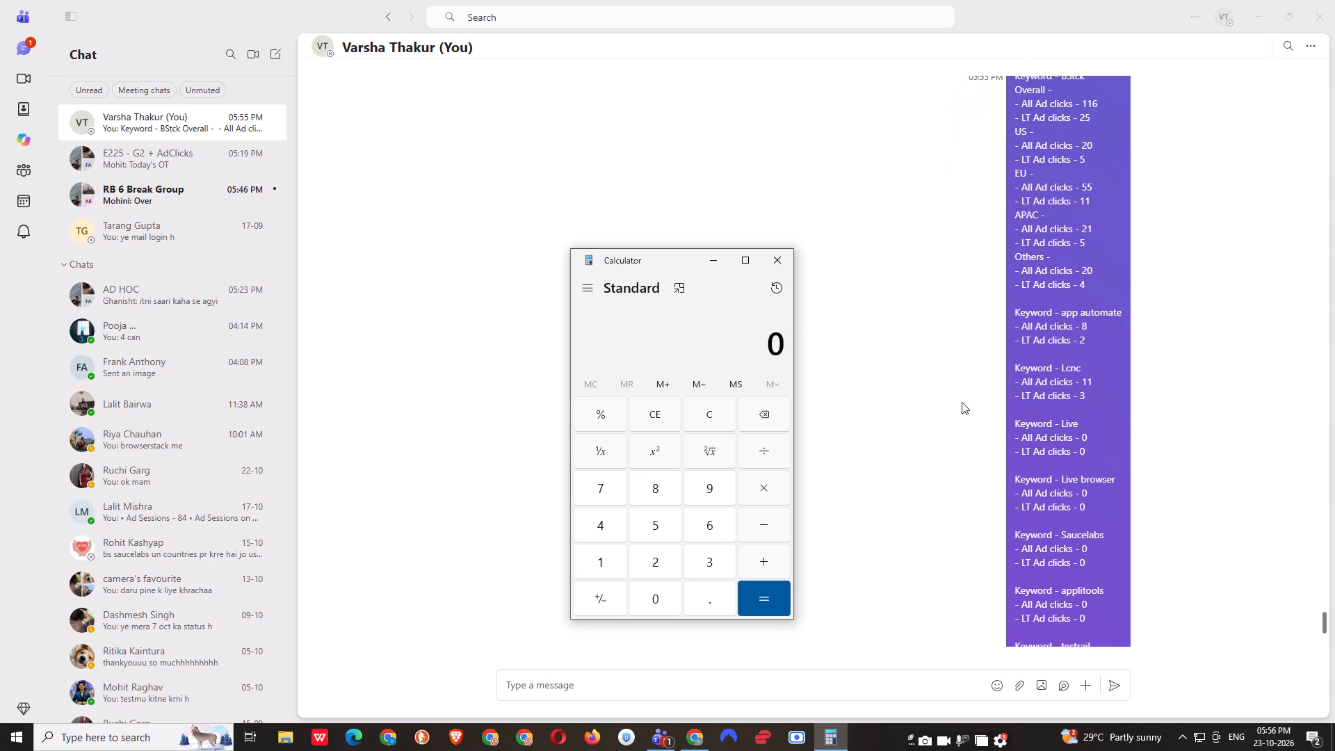
pyautogui.write('2+3')
pyautogui.press('+')
pyautogui.scroll(-1, 963, 402)
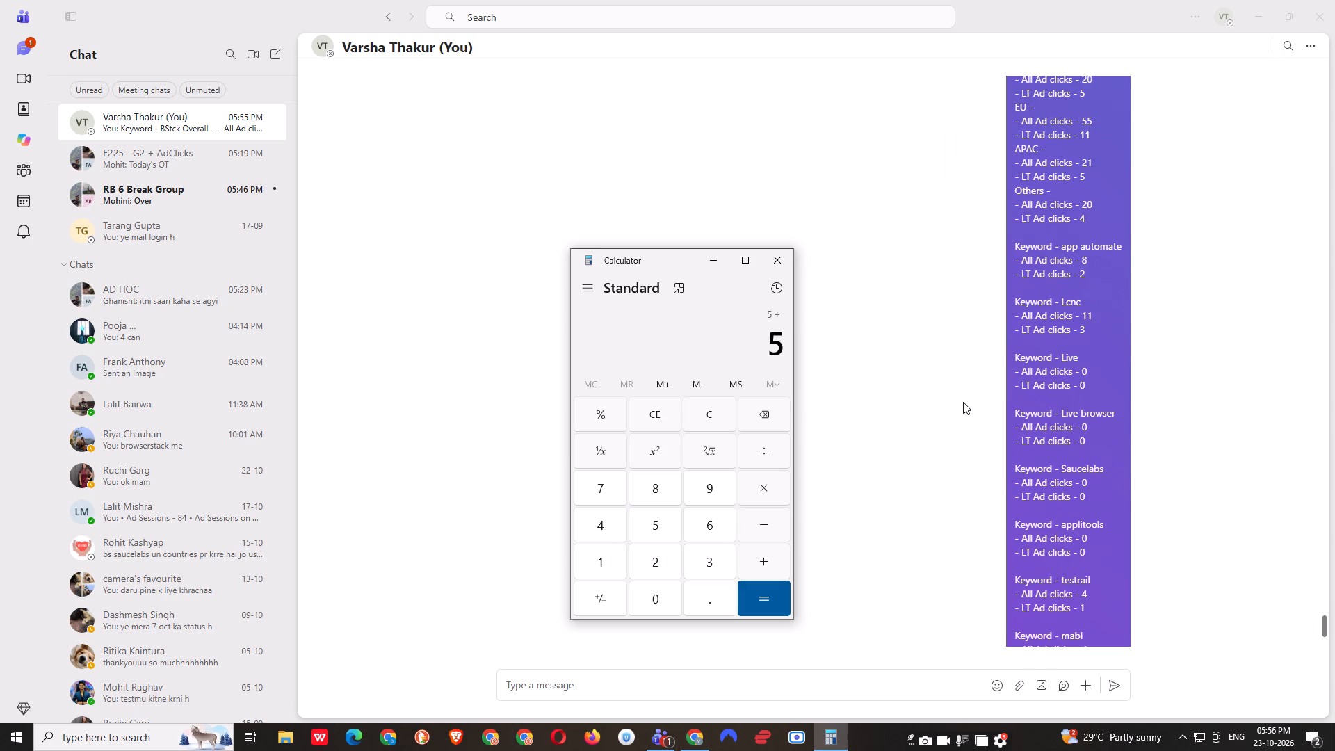
pyautogui.scroll(-3, 963, 402)
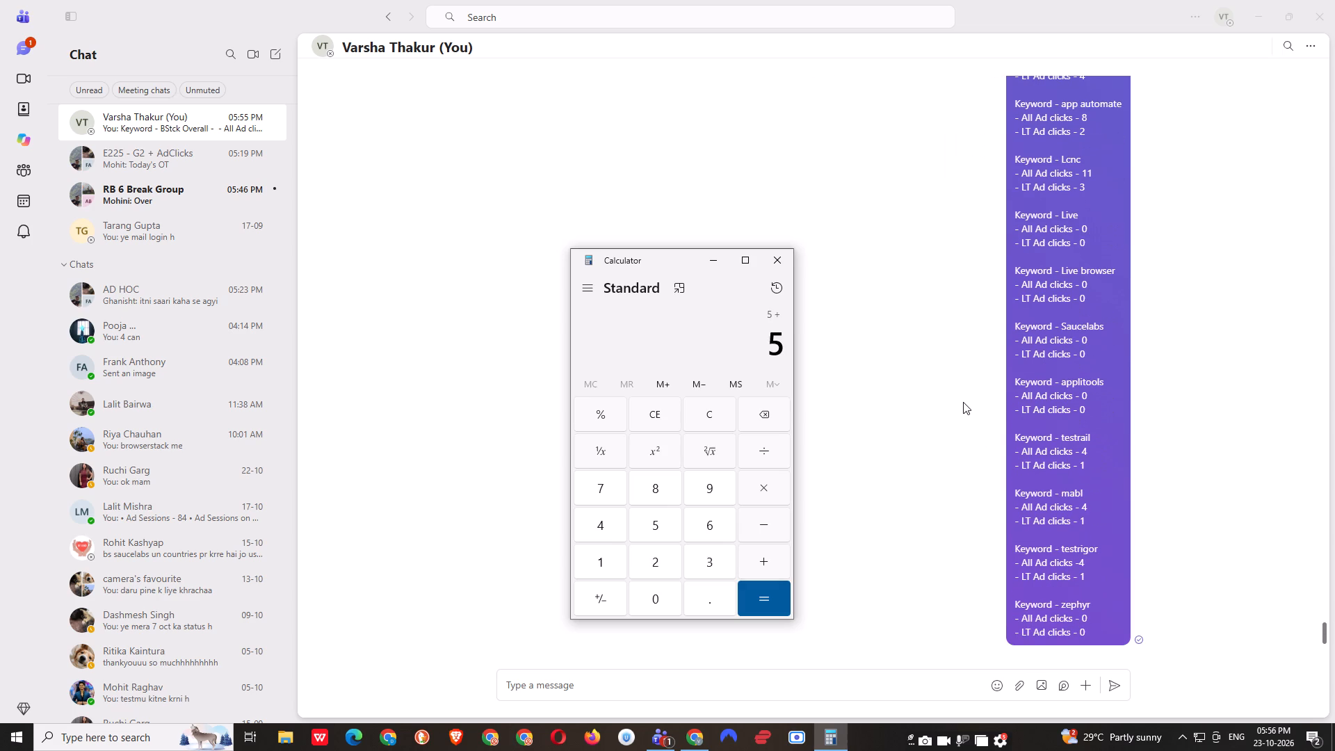
pyautogui.press('+')
pyautogui.press('3')
pyautogui.press('Return')
pyautogui.scroll(1, 963, 402)
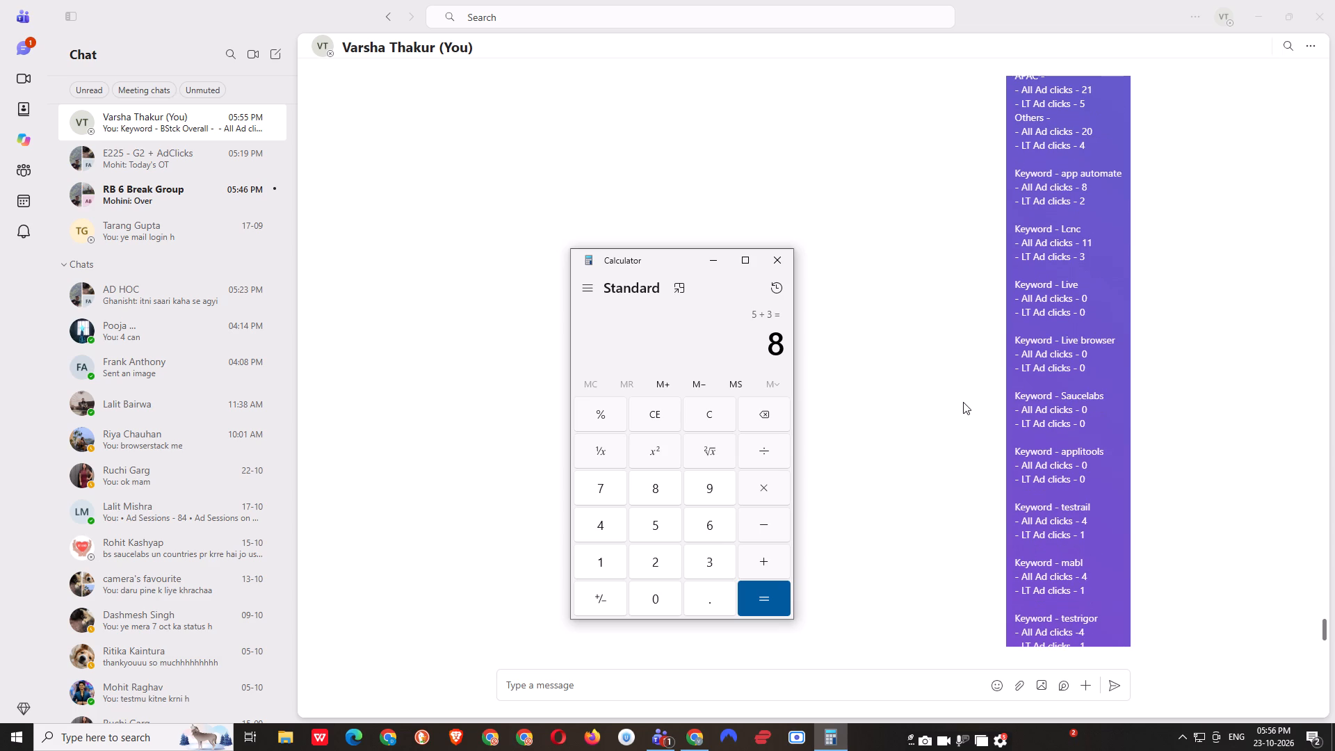
pyautogui.write('+25')
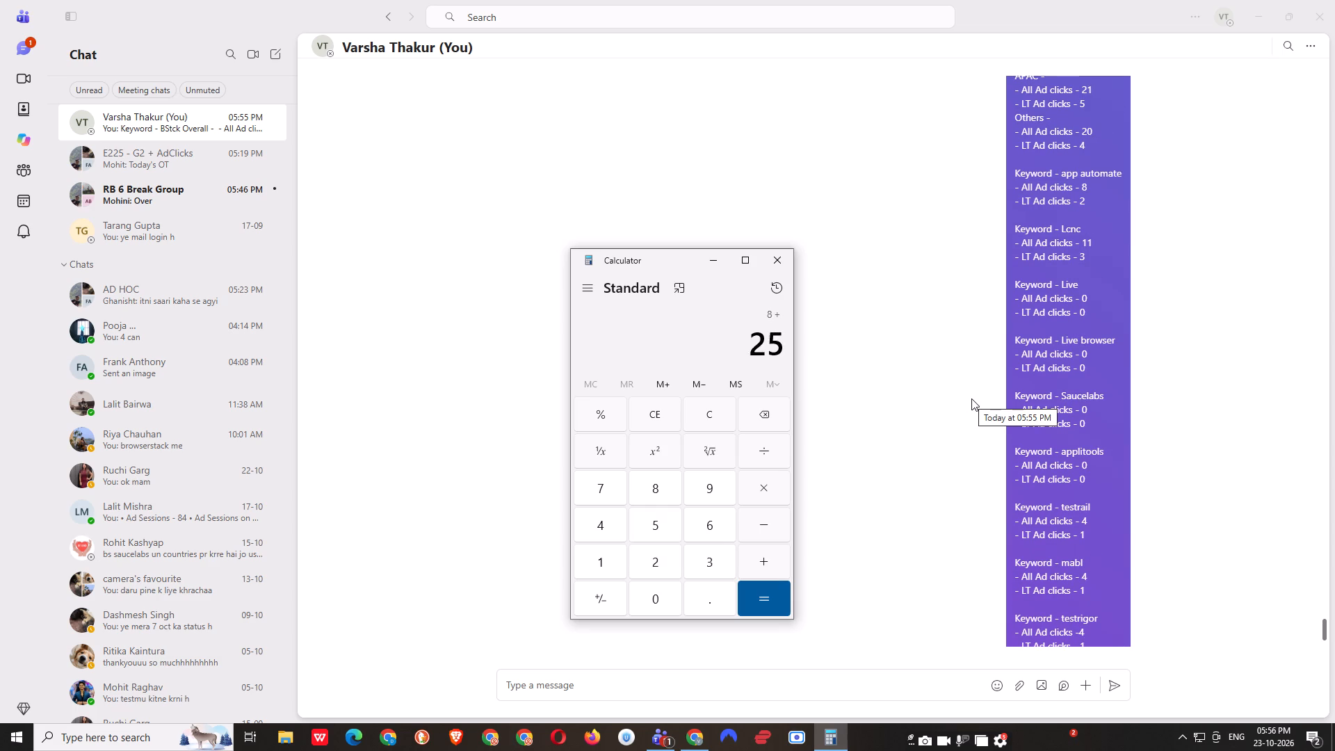
pyautogui.press('Return')
# Dismiss the incoming chat notification and review the keyword click figures in the latest report message from BStck through zephyr.
pyautogui.scroll(-2, 1085, 554)
pyautogui.scroll(-3, 997, 542)
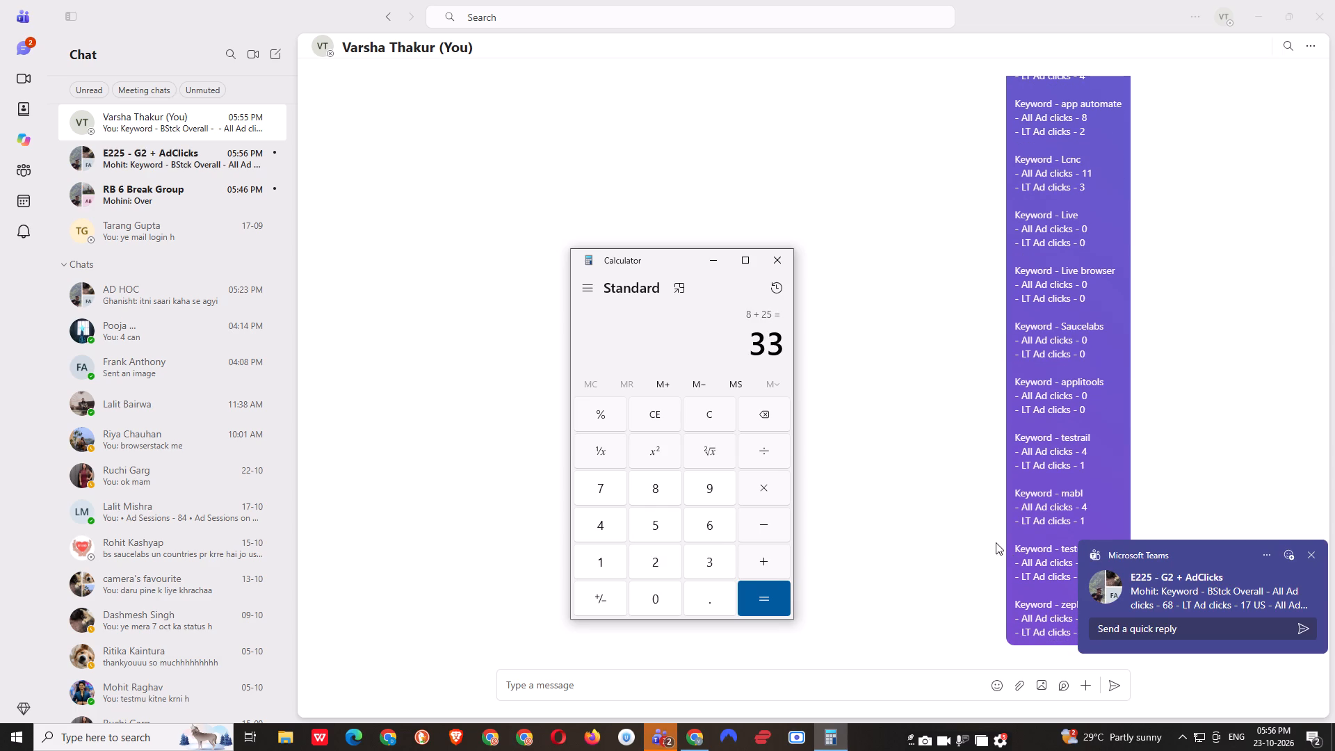
pyautogui.click(1306, 554)
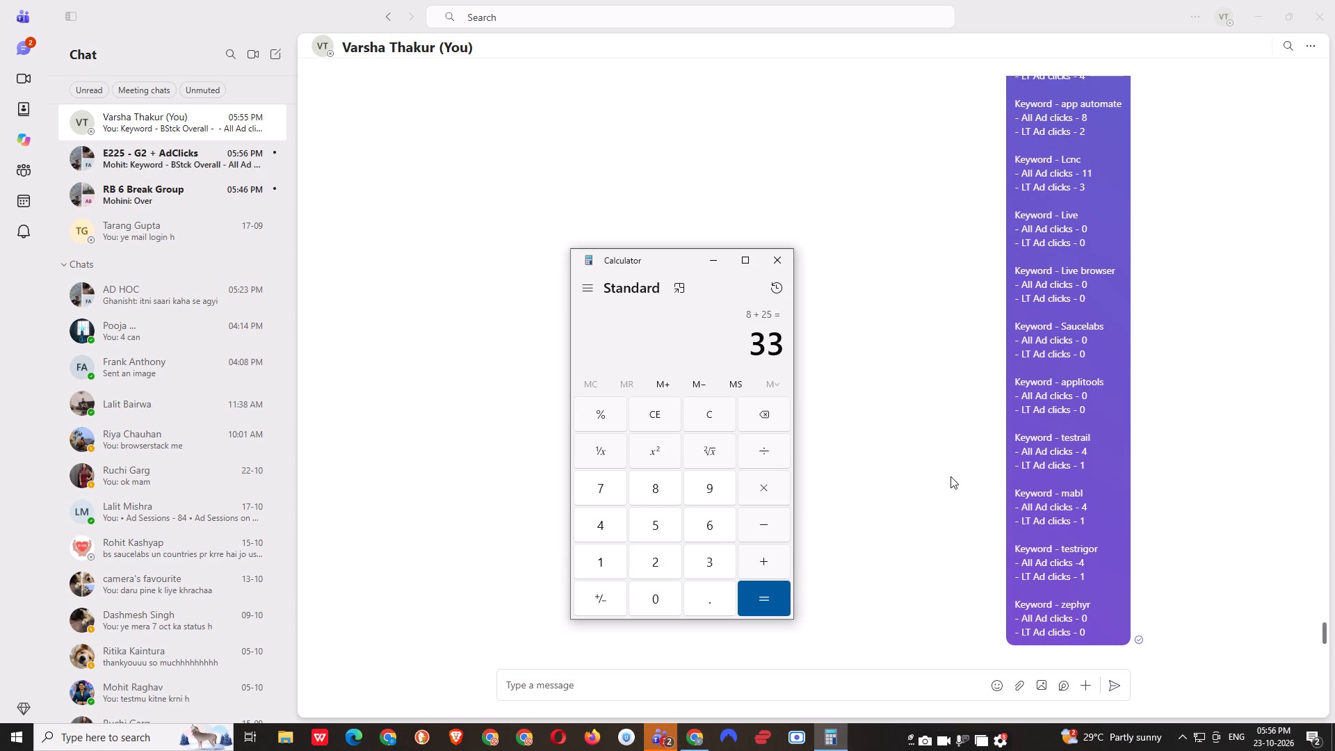
pyautogui.scroll(4, 1060, 515)
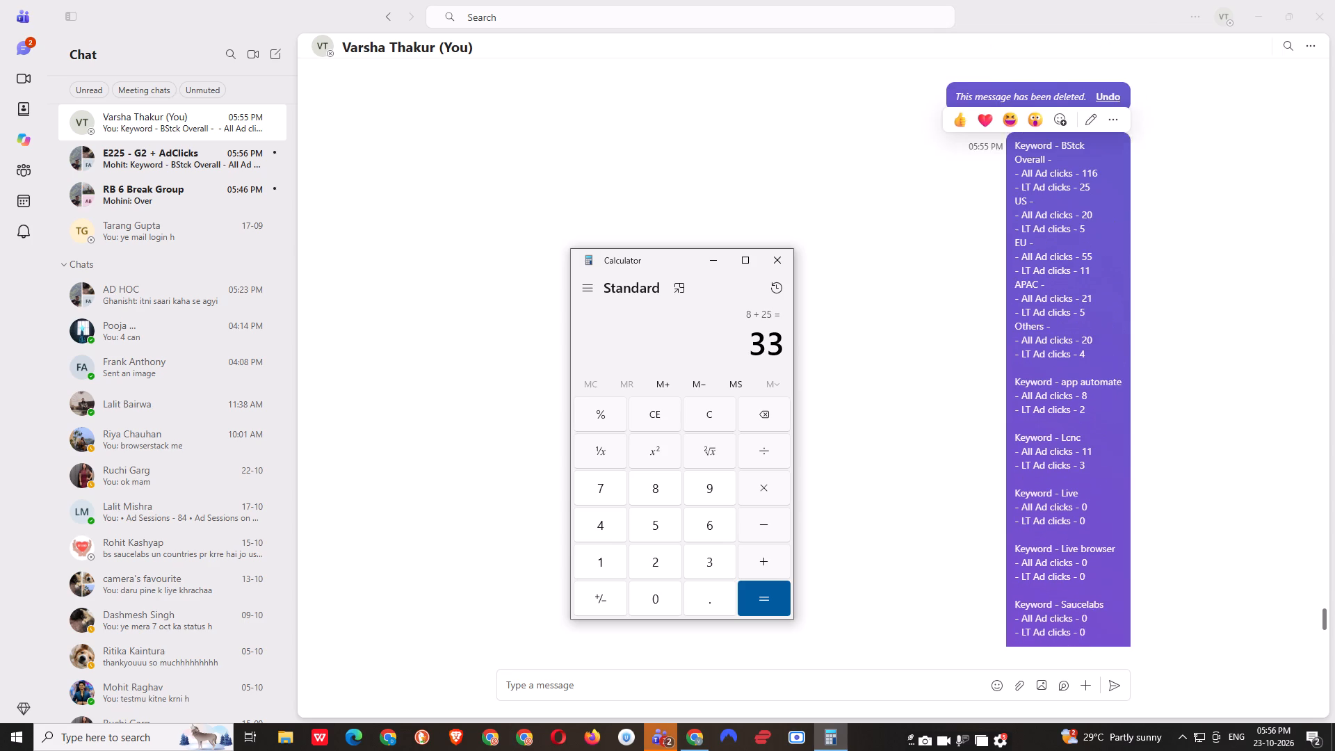
pyautogui.scroll(-5, 1060, 509)
pyautogui.scroll(-2, 1083, 638)
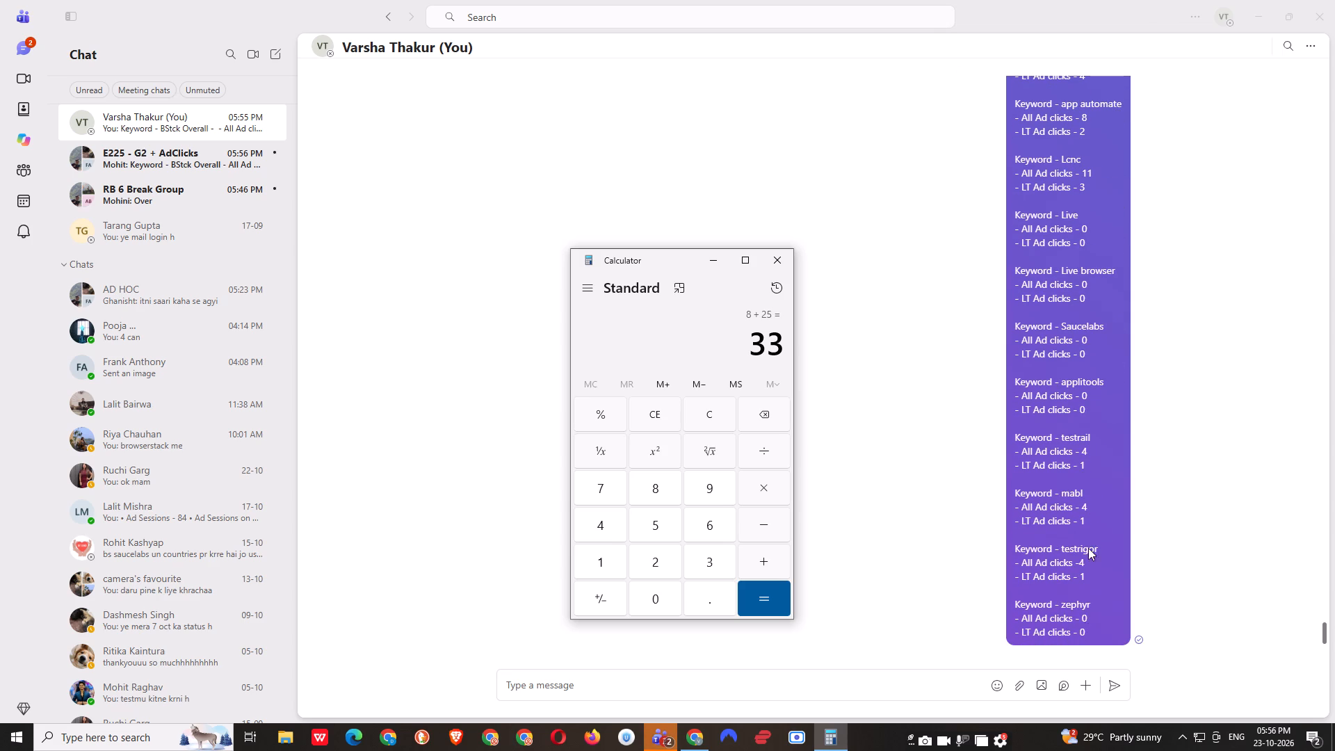
pyautogui.scroll(4, 1100, 493)
pyautogui.scroll(3, 1074, 337)
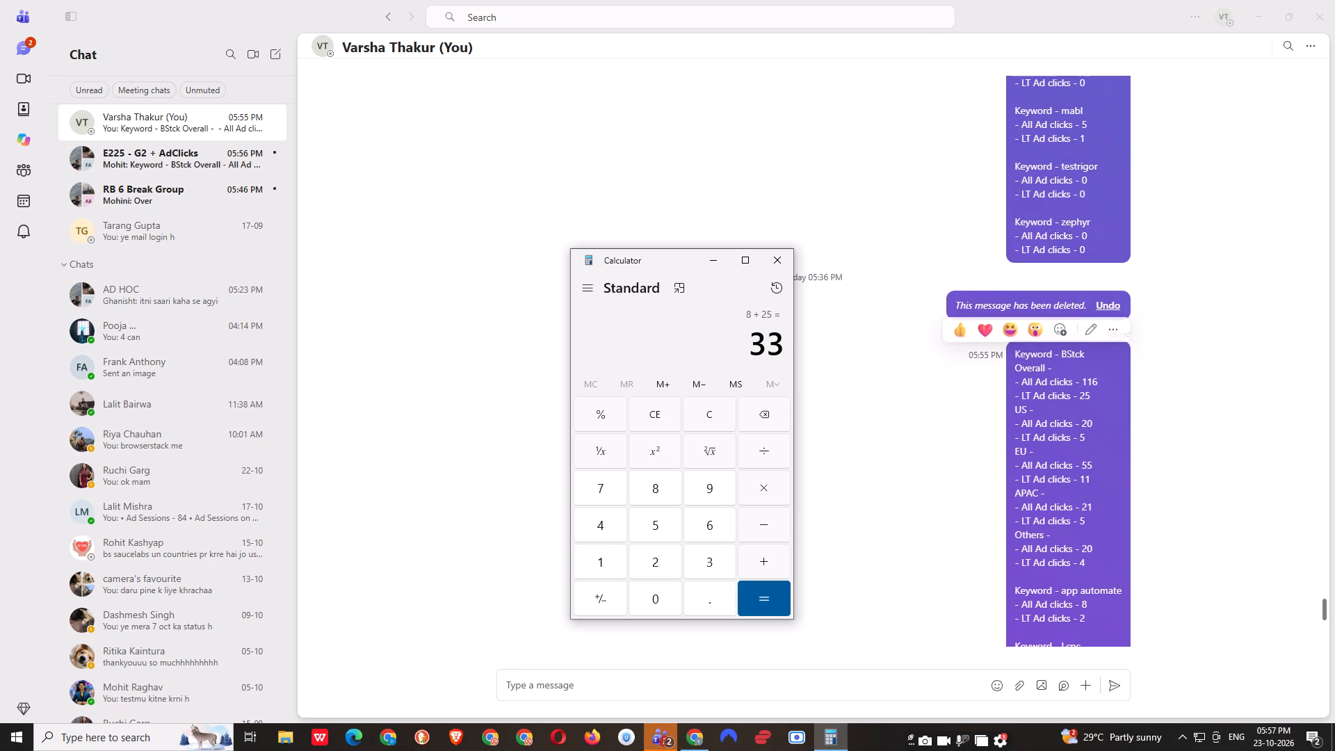
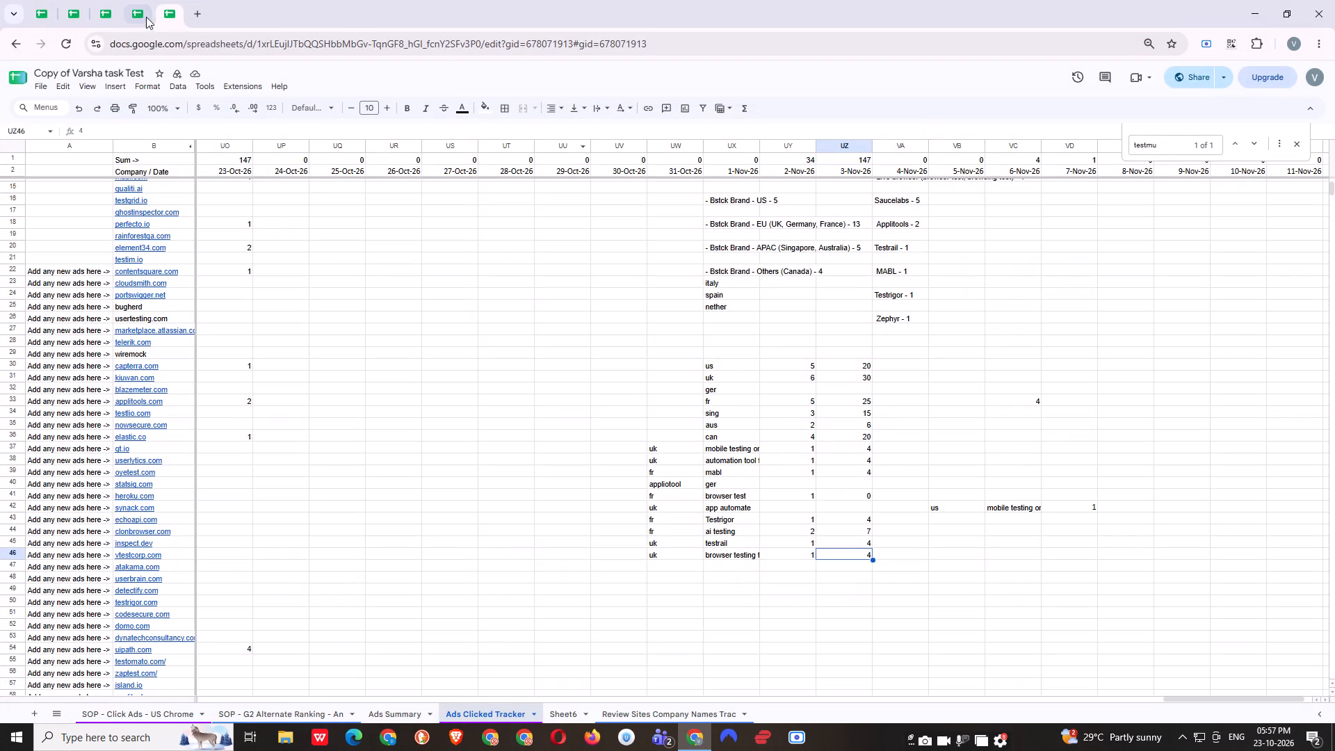
# Search for SunTec India in a new browser tab and reach the Life at SunTec timesheet entry page.
pyautogui.click(202, 13)
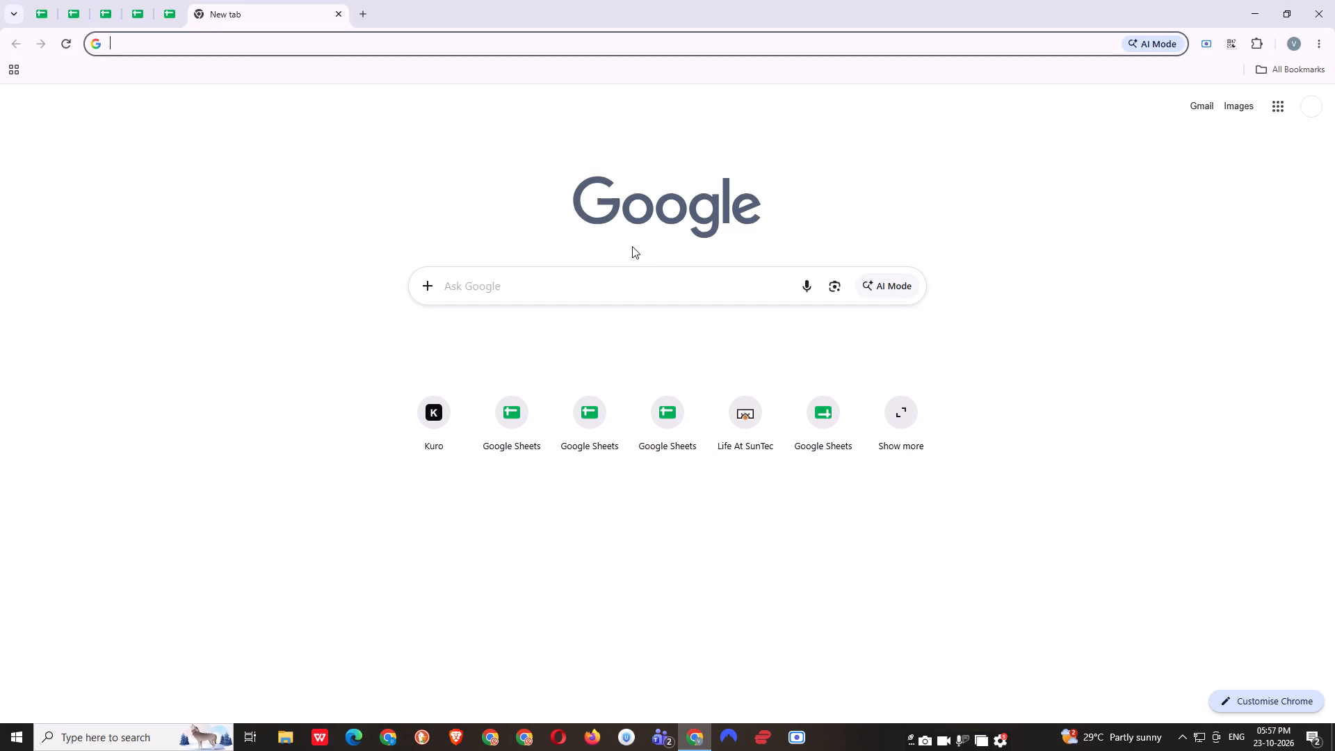
pyautogui.write('suntec')
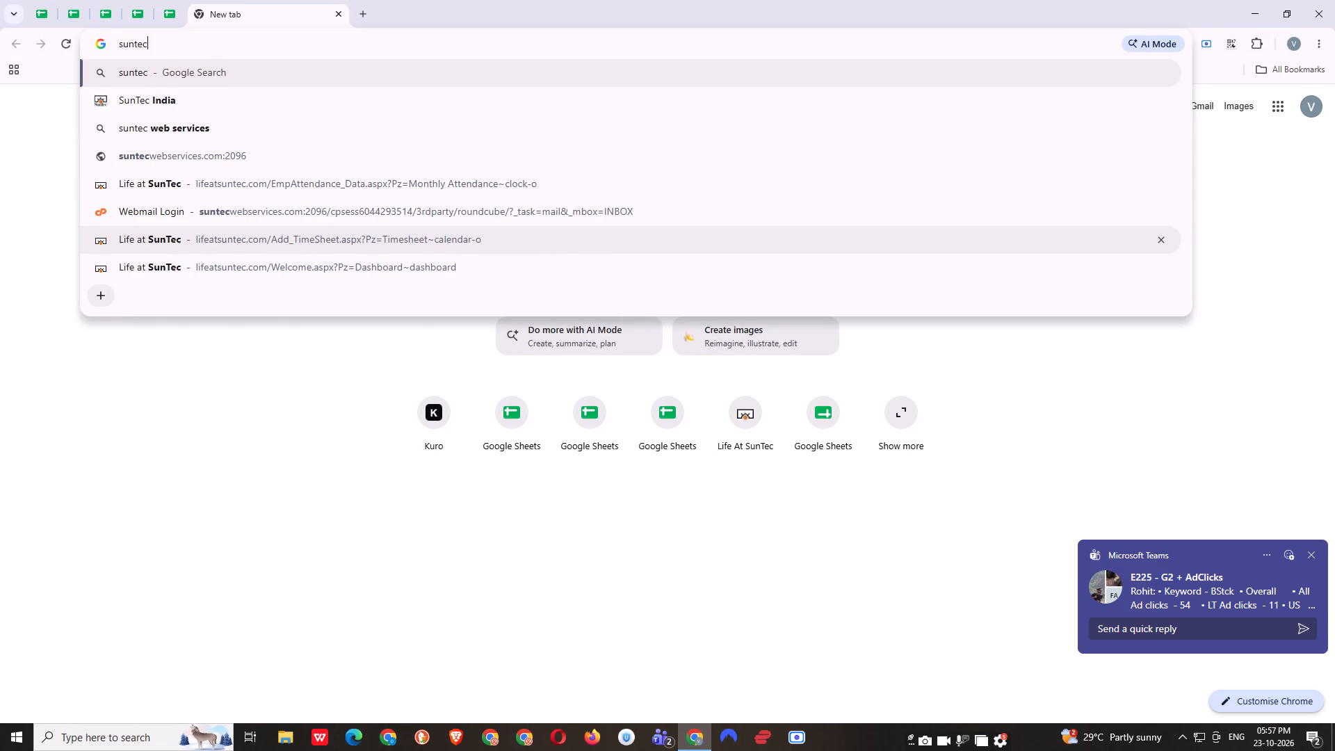
pyautogui.click(169, 102)
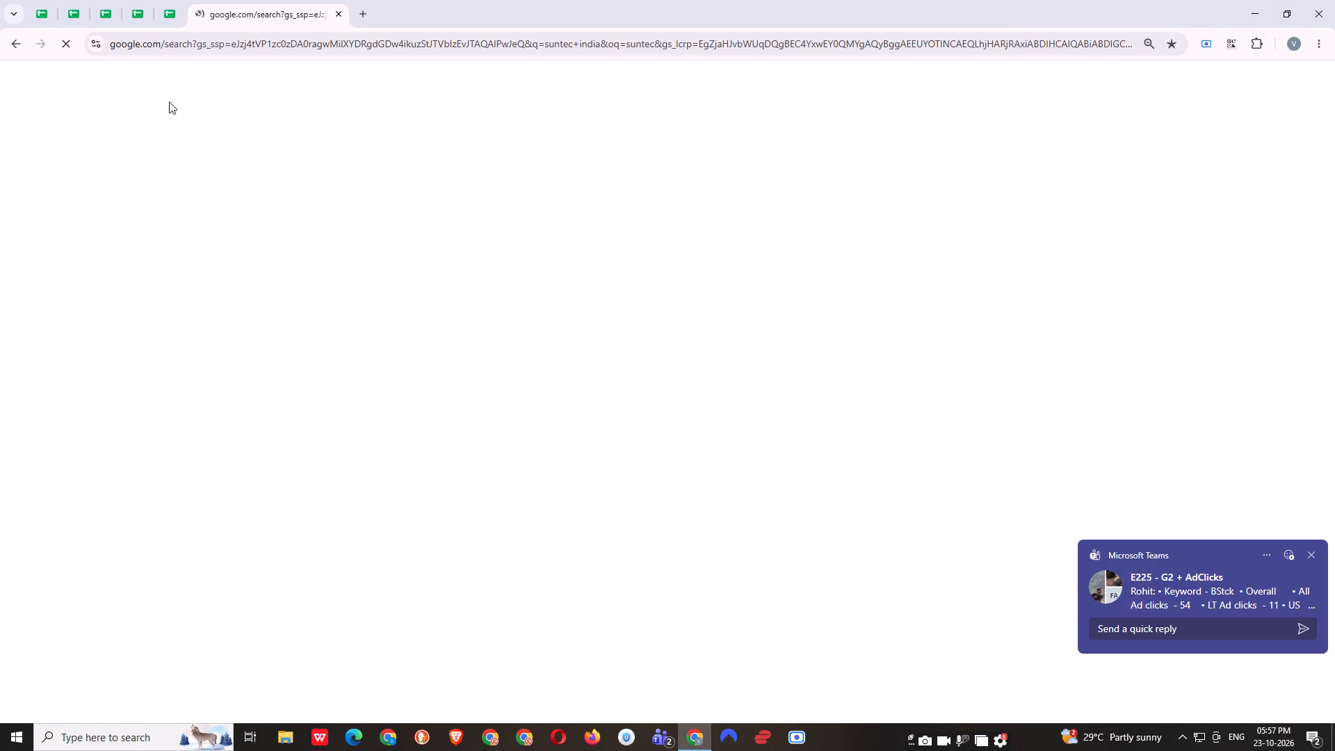
pyautogui.scroll(-4, 466, 479)
pyautogui.scroll(3, 468, 469)
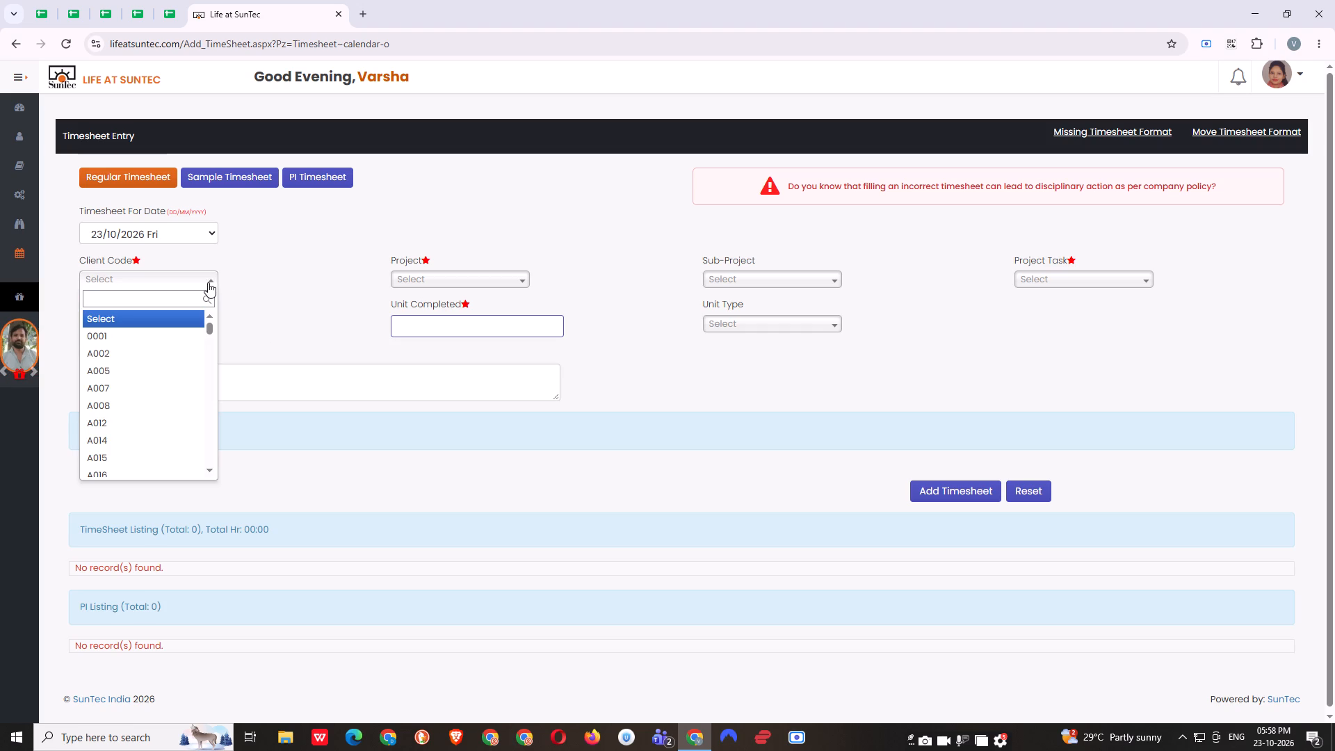
# Set the 23/10/2026 timesheet entry to client code E225, 8 hours, project E225-NM030 and task Google Ads Click.
pyautogui.write('e225')
pyautogui.press('Return')
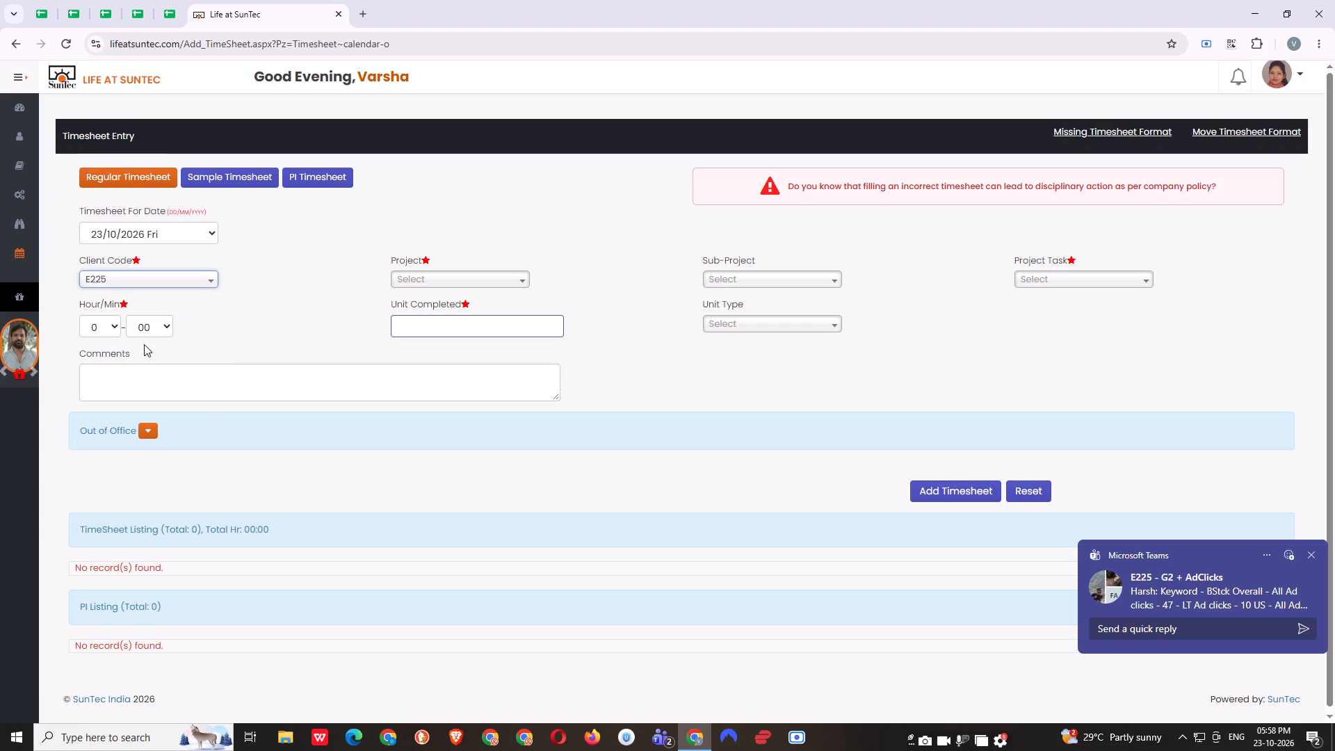
pyautogui.click(114, 327)
pyautogui.click(104, 509)
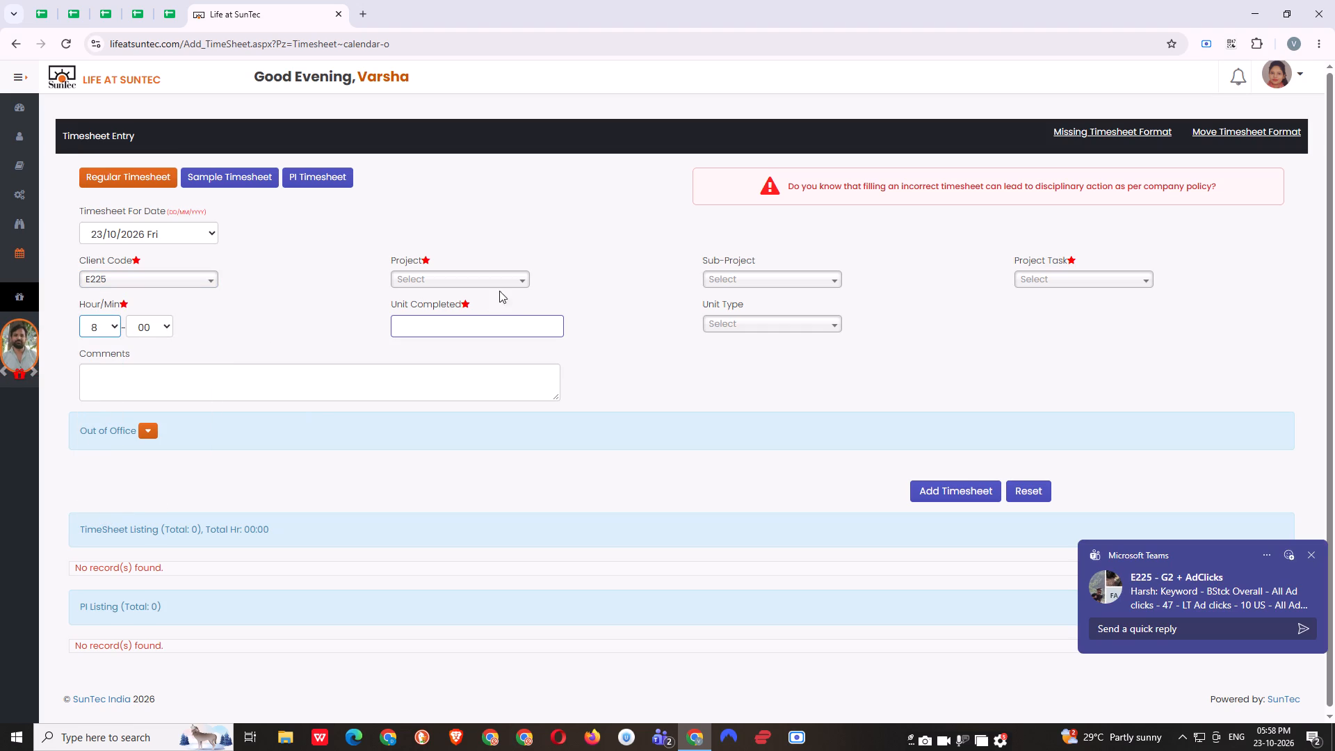
pyautogui.click(501, 282)
pyautogui.click(486, 341)
pyautogui.click(1035, 283)
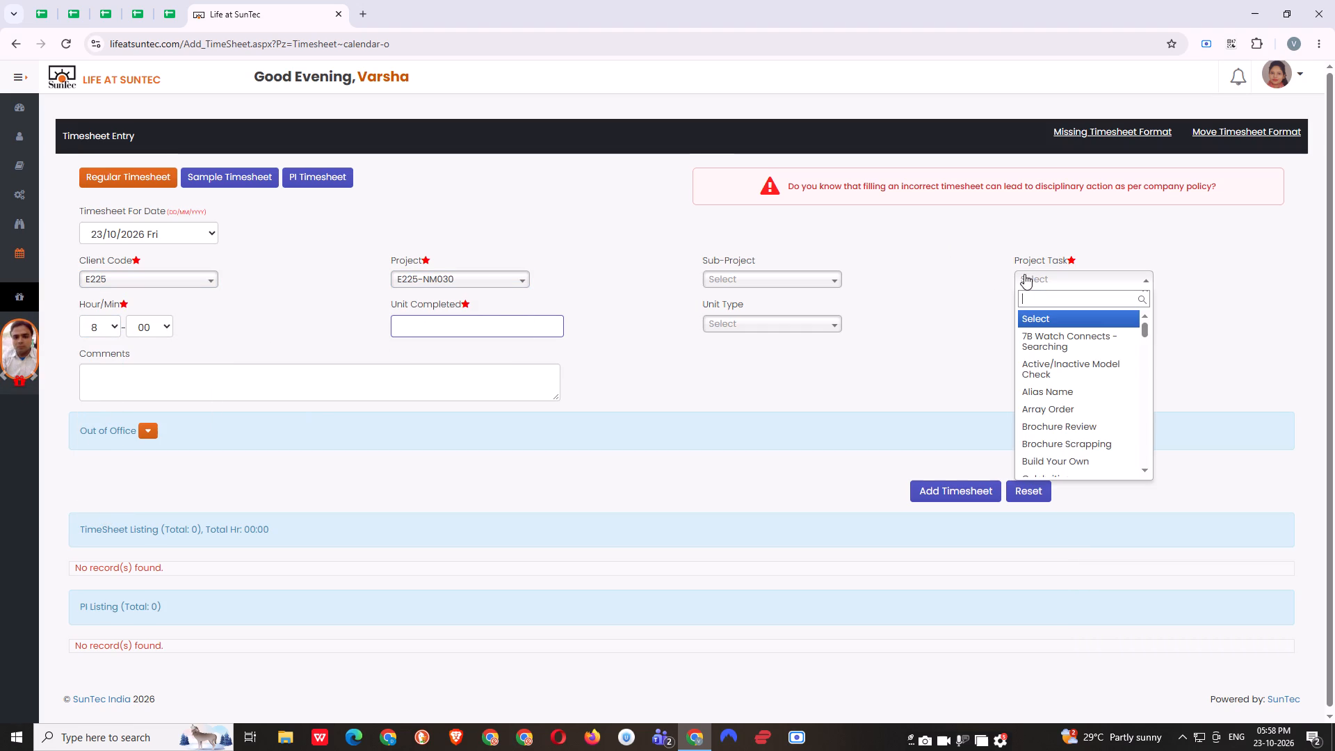
pyautogui.write('ads')
pyautogui.press('Return')
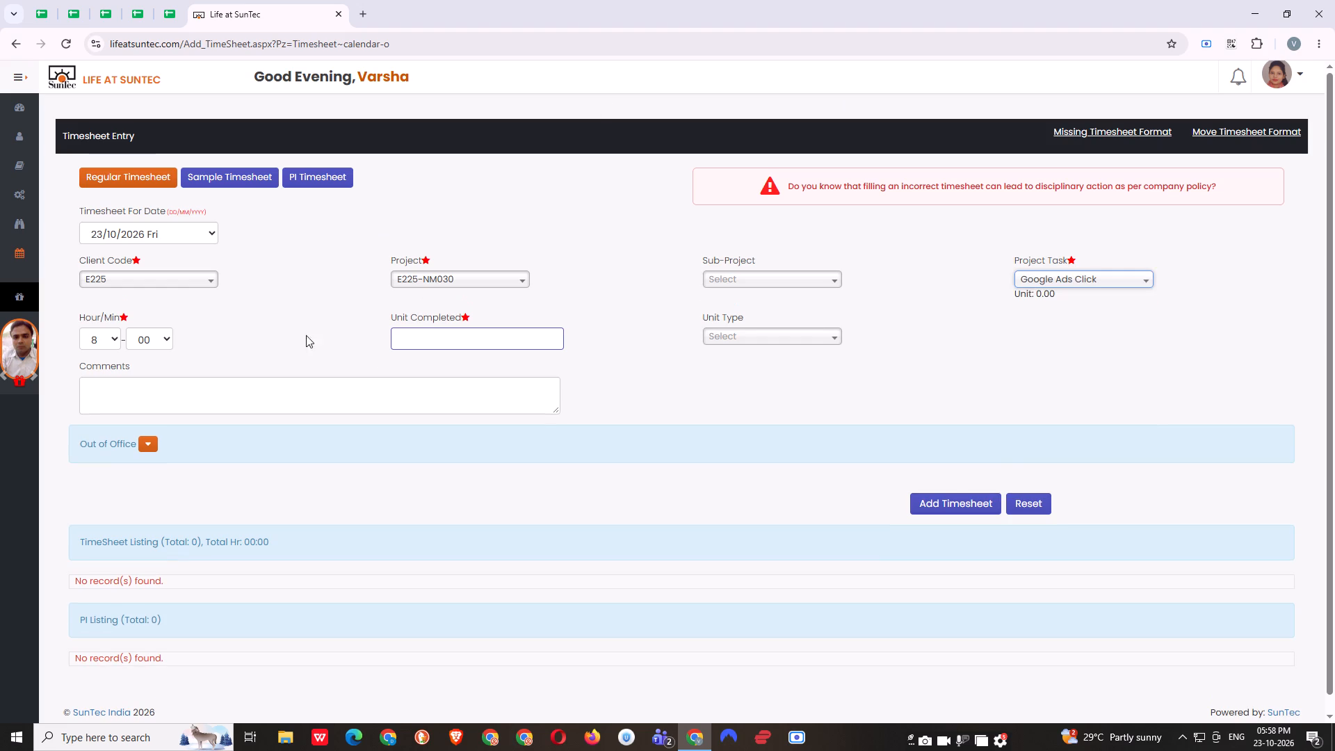
# Write the timesheet comments on two lines: "Ads Click - 134" and "G2- 12".
pyautogui.click(304, 382)
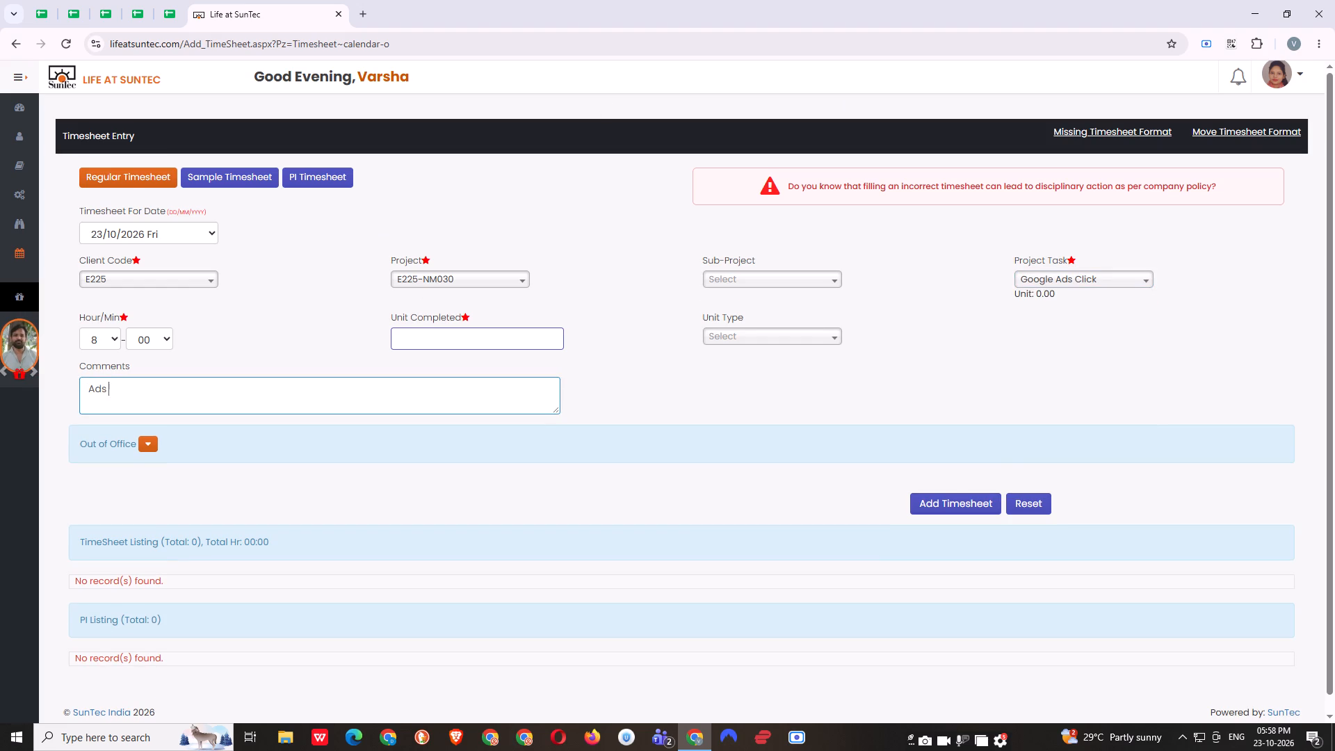
pyautogui.press('BackSpace')
pyautogui.press('BackSpace')
pyautogui.press('BackSpace')
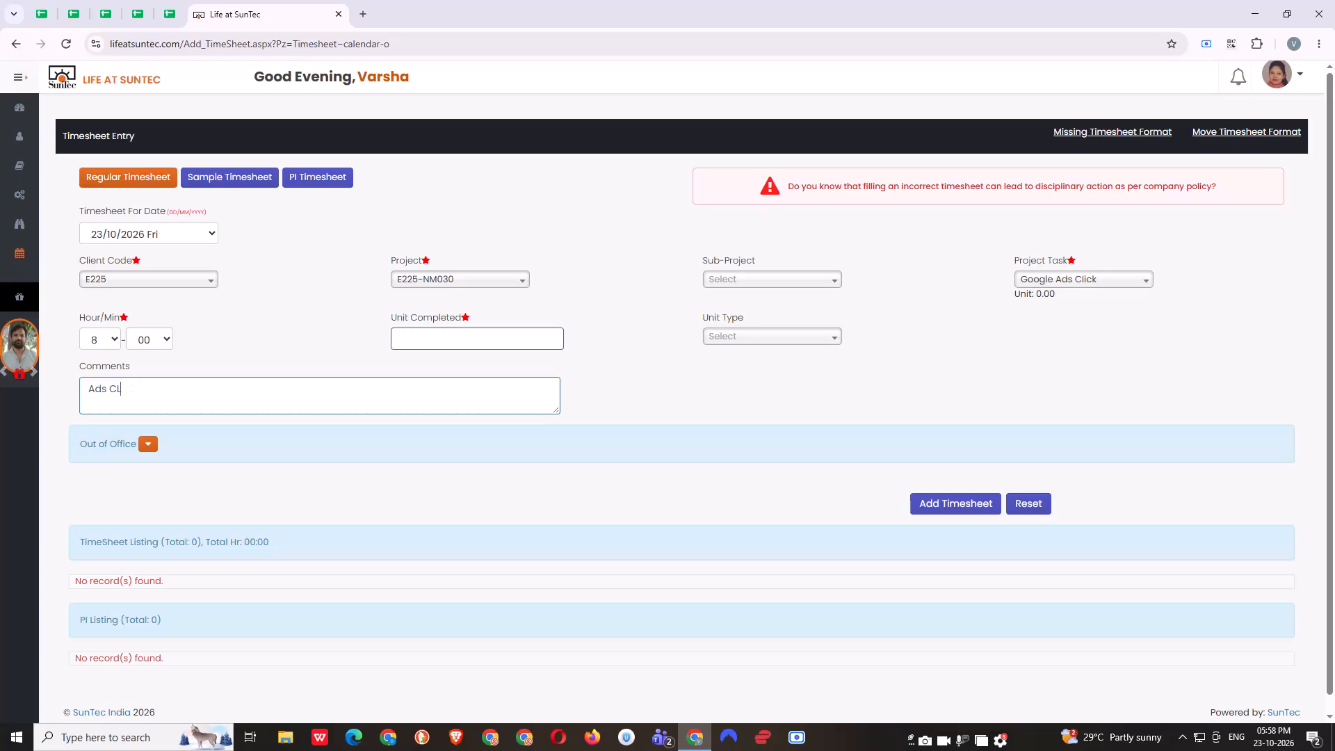
pyautogui.write('lick -')
pyautogui.press('space')
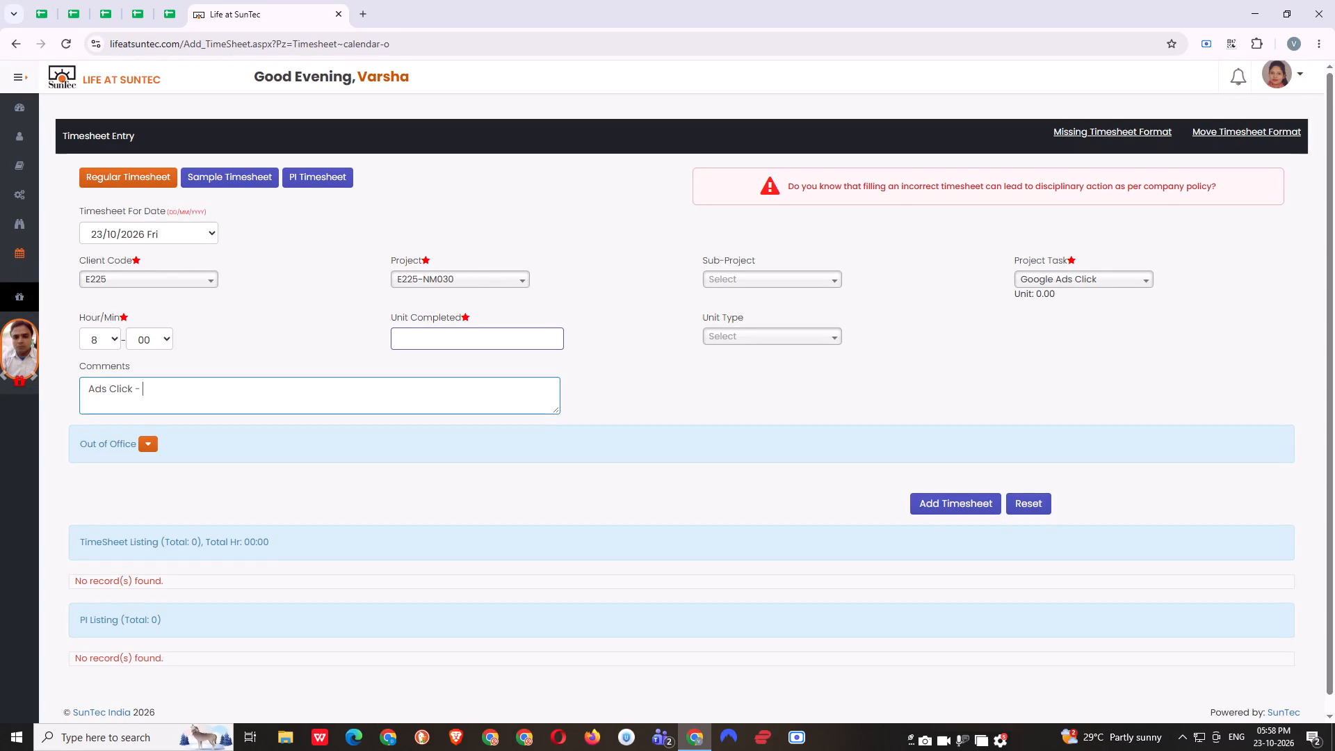
pyautogui.write('134')
pyautogui.press('Return')
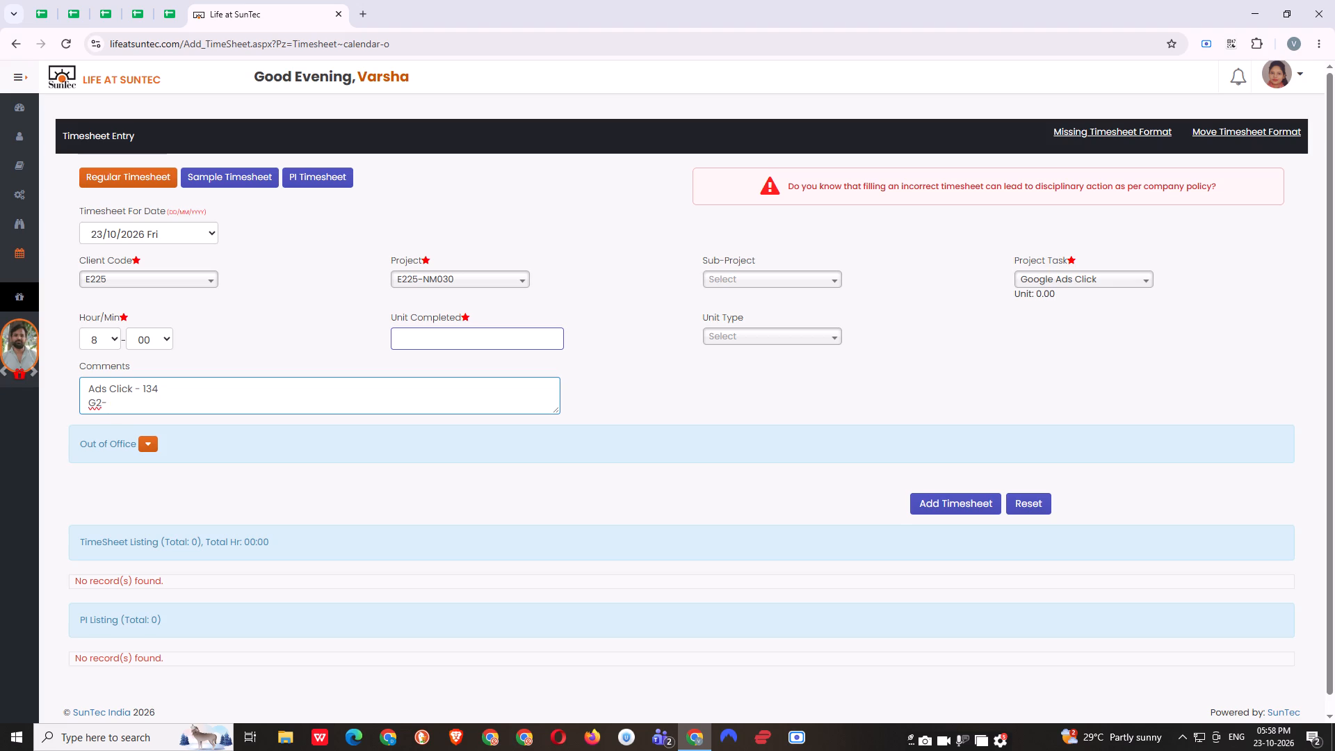
# Pin the Life at SunTec browser tab.
pyautogui.rightClick(270, 17)
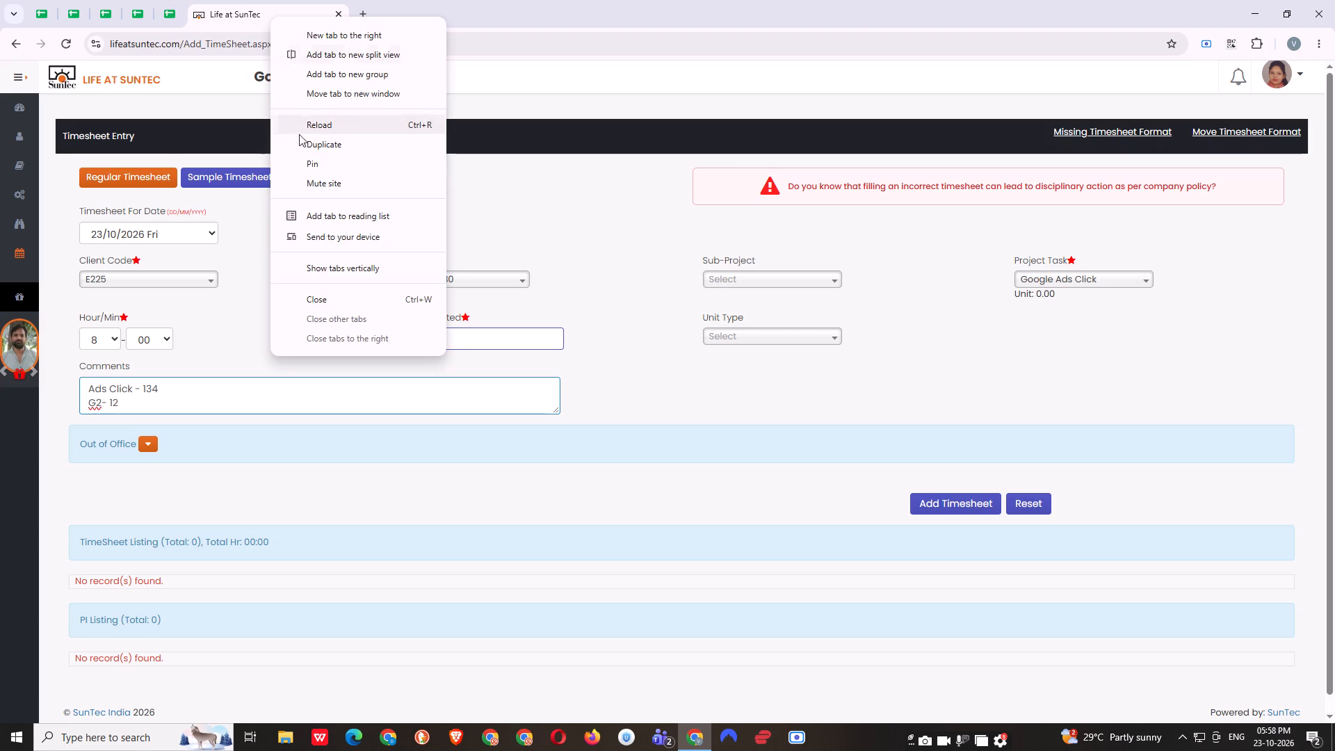
pyautogui.click(309, 165)
# Check the 23-Oct-26 sum in the Ads Clicked Tracker and correct the ads click count in the timesheet comments to 147.
pyautogui.click(165, 17)
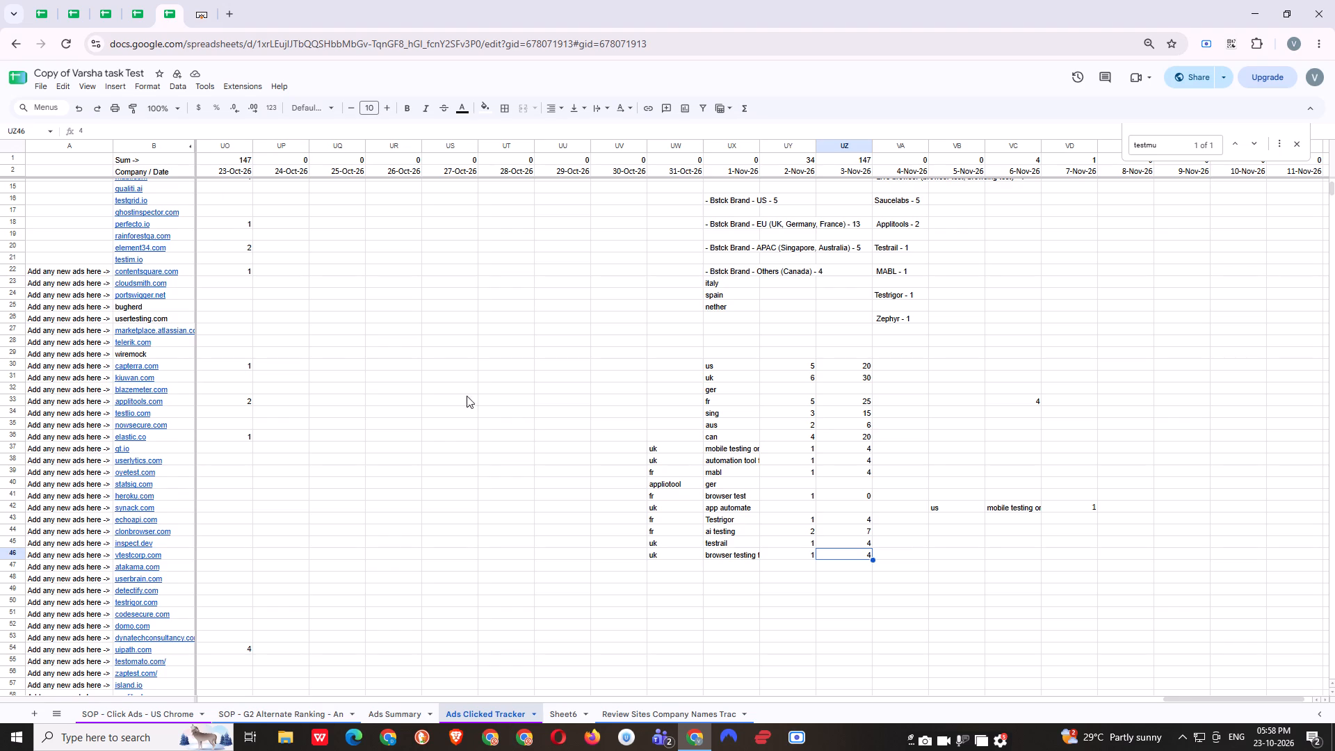
pyautogui.click(200, 11)
pyautogui.click(181, 391)
pyautogui.press('BackSpace')
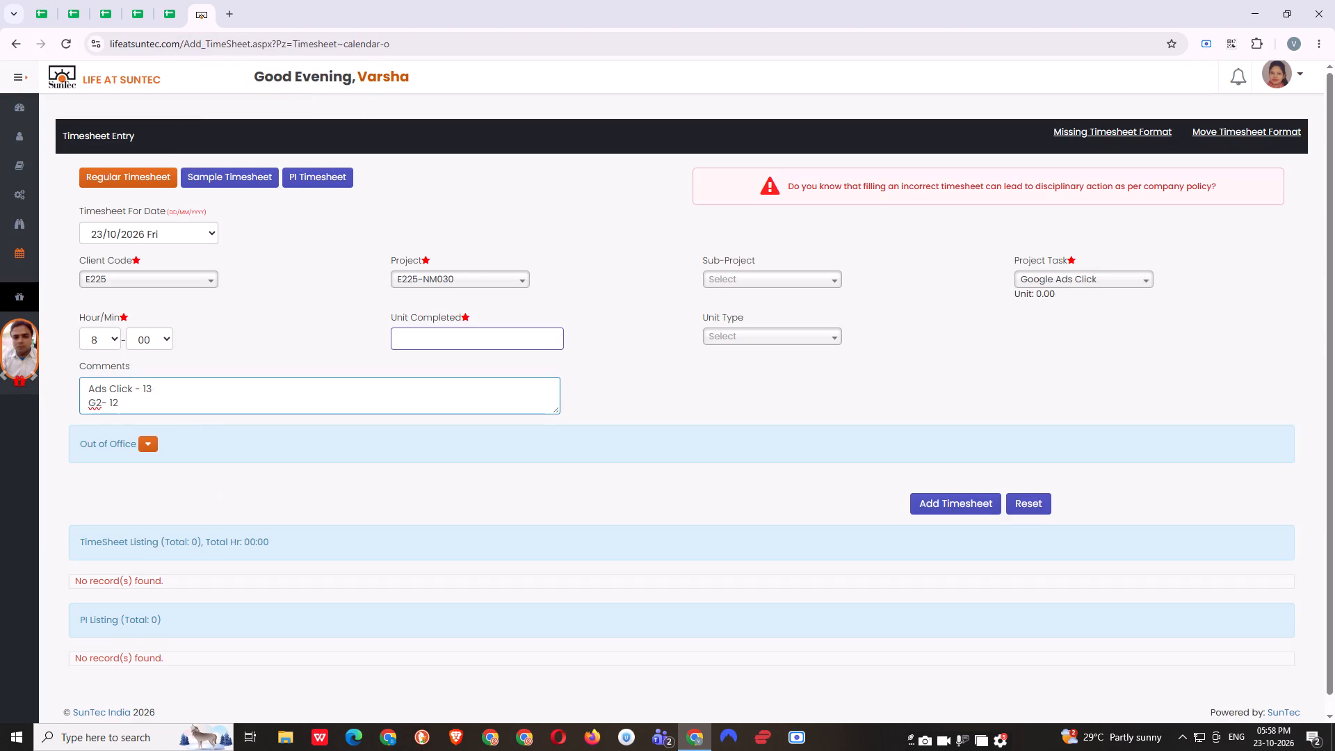
pyautogui.press('BackSpace')
pyautogui.write('47')
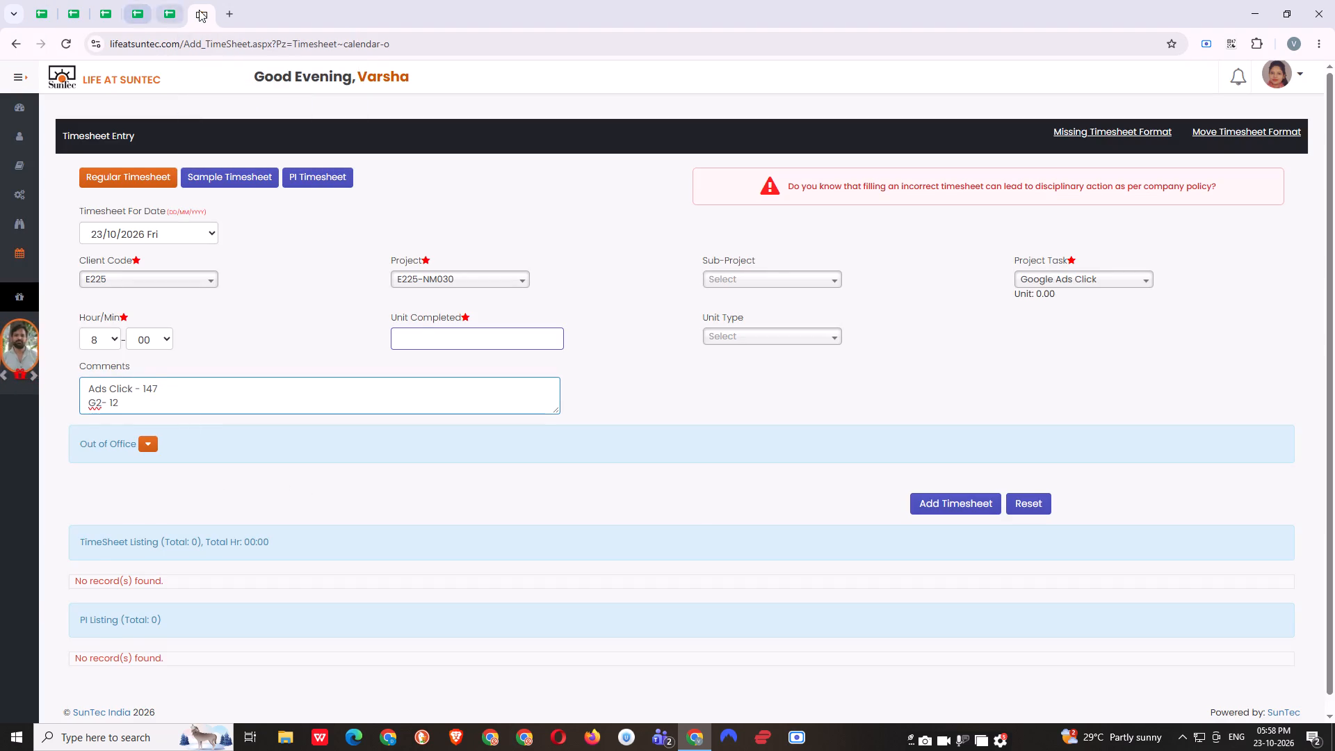
# Enter 147 and 12 in rows 27 and 28 of the tracker's 27-Oct-26 column to total them.
pyautogui.click(177, 13)
pyautogui.click(445, 330)
pyautogui.write('147')
pyautogui.press('Down')
pyautogui.write('12')
pyautogui.press('Return')
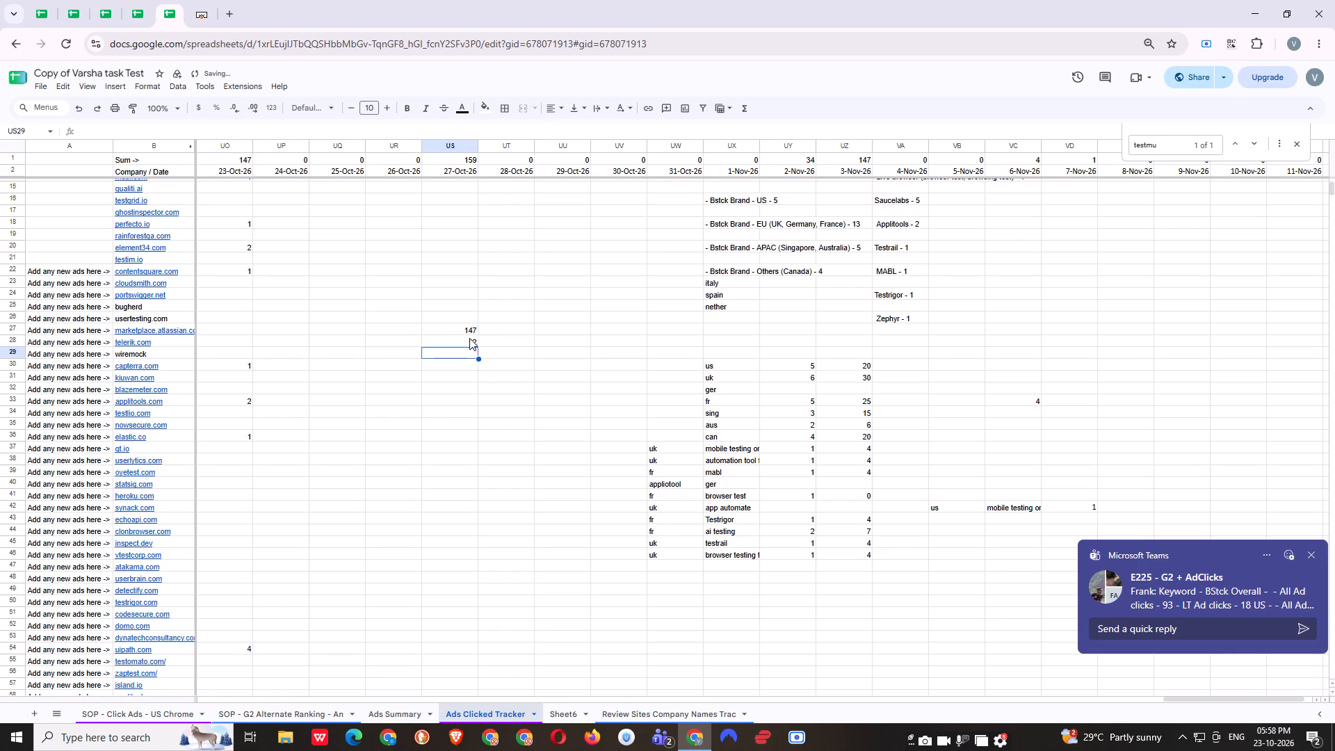
# Compare the timesheet comments with the tracker total and set Unit Completed to 159.
pyautogui.click(40, 17)
pyautogui.click(200, 11)
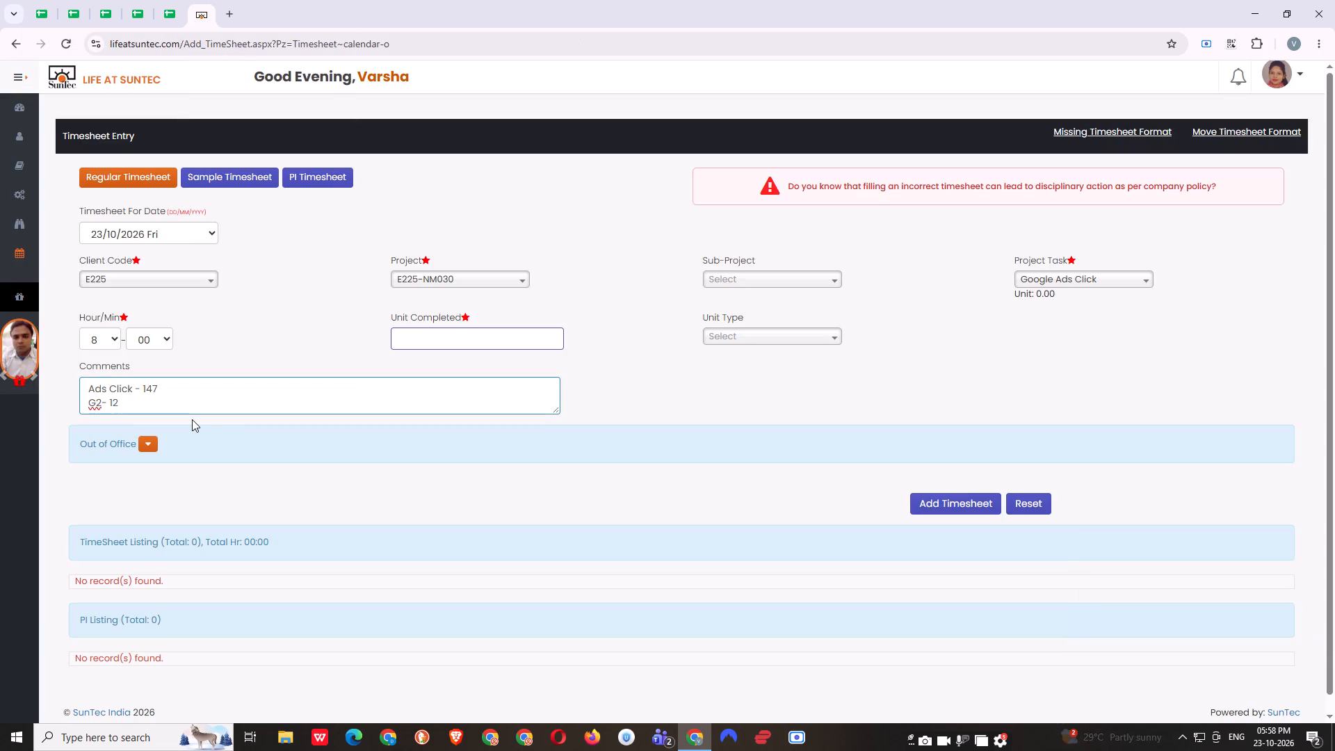
pyautogui.click(172, 9)
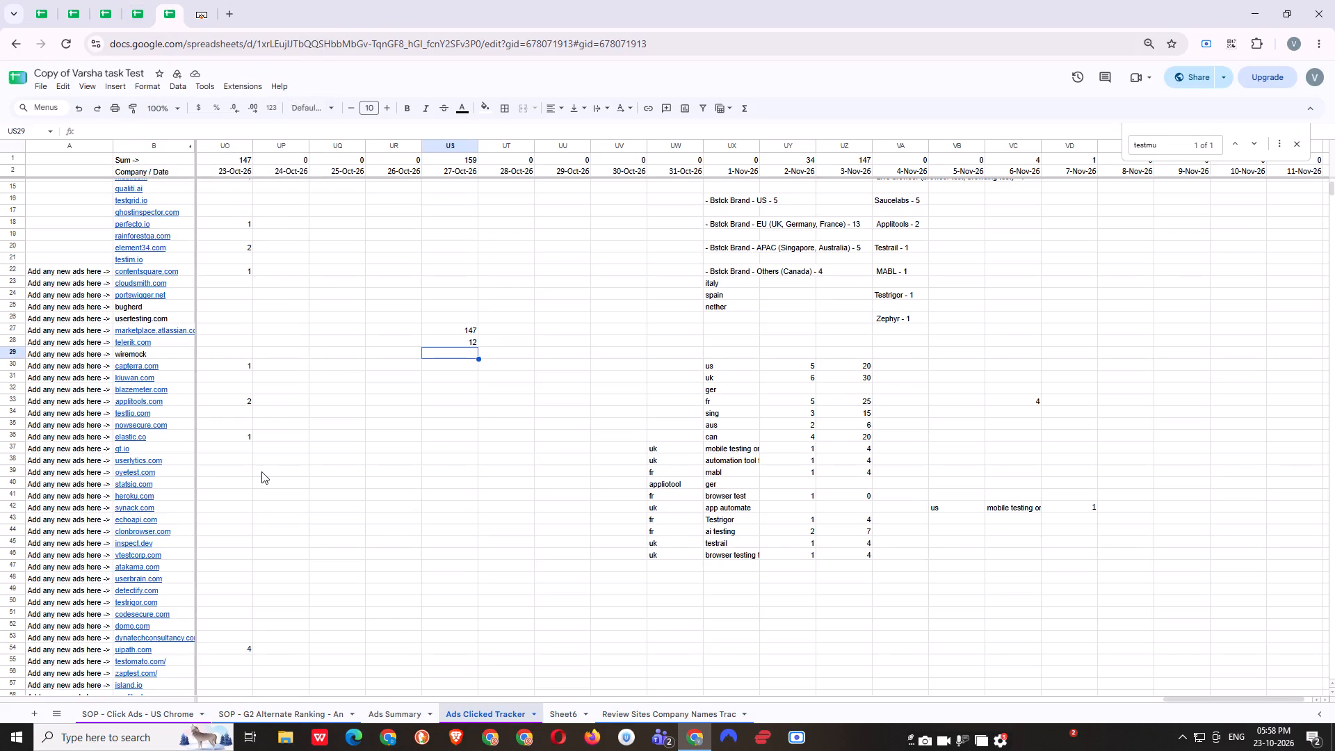
pyautogui.click(204, 9)
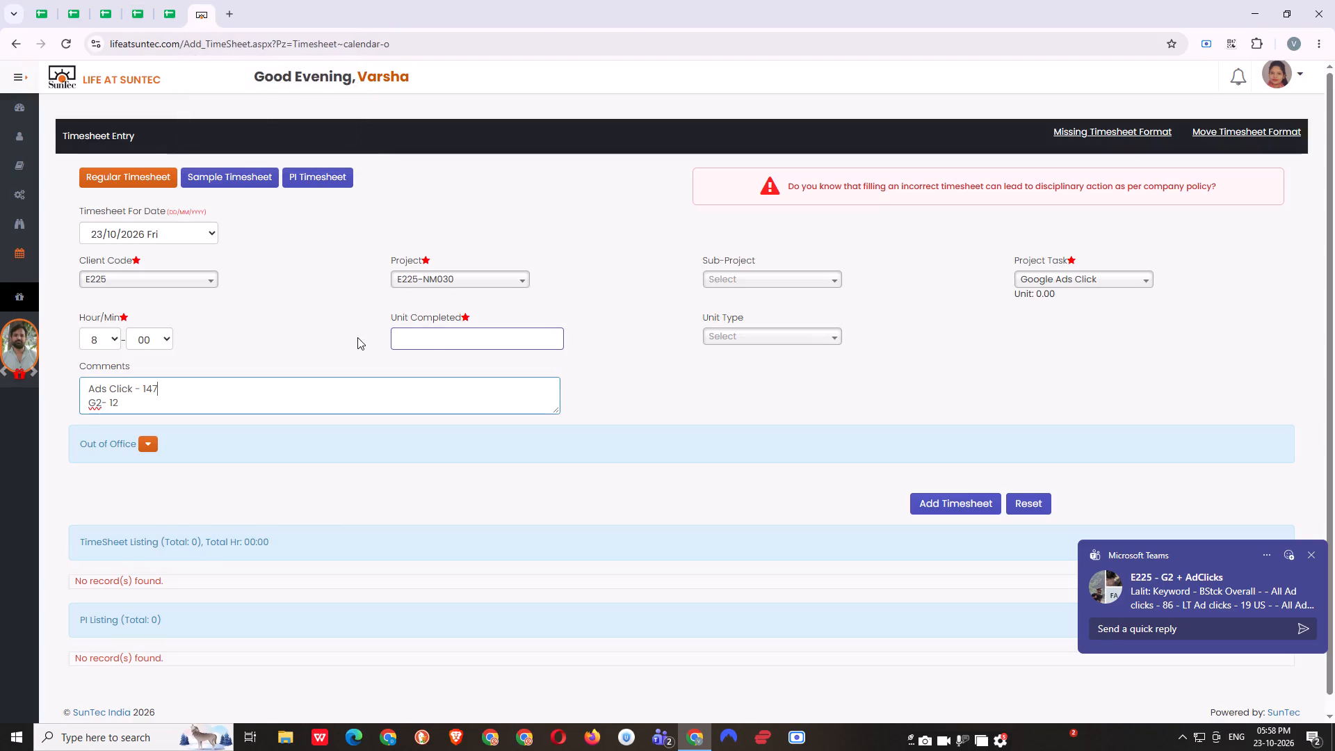
pyautogui.click(426, 336)
pyautogui.write('159')
# Recheck the total in the tracker, add the entry to the timesheet and final-save the timesheet.
pyautogui.click(178, 12)
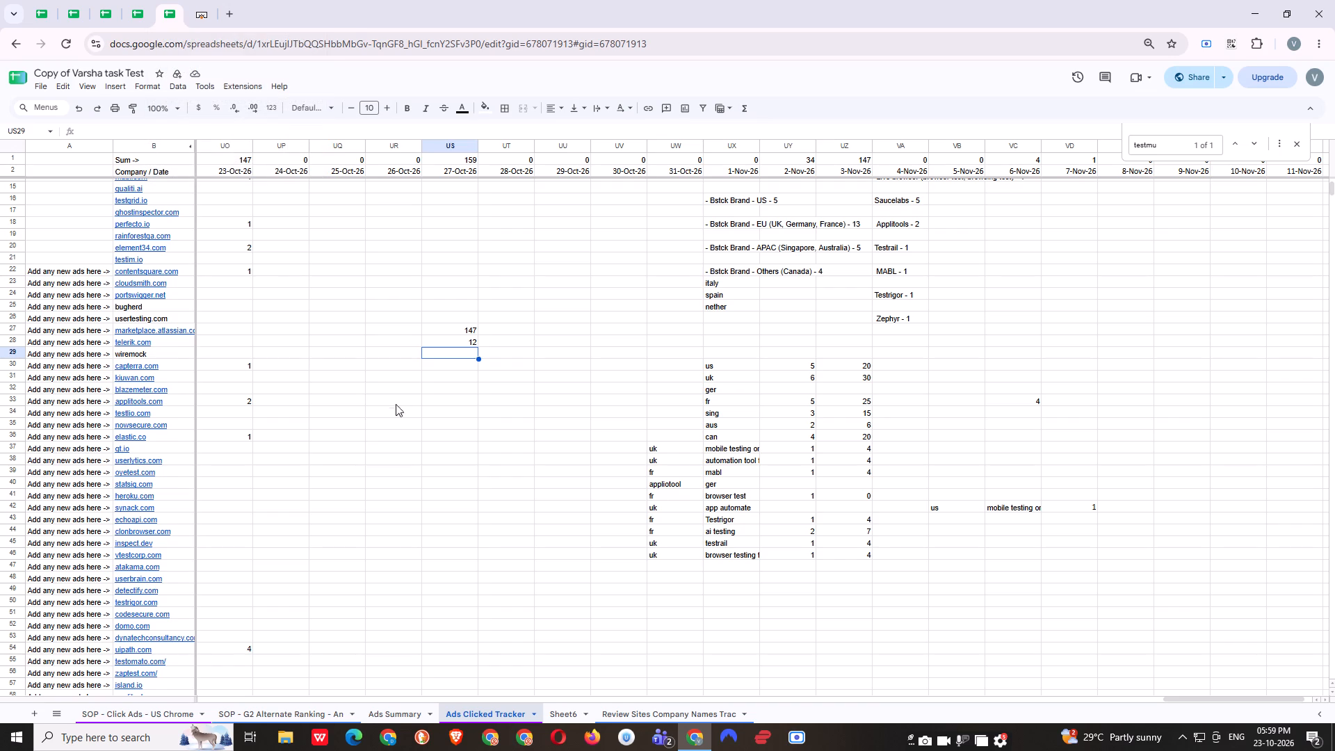
pyautogui.click(174, 13)
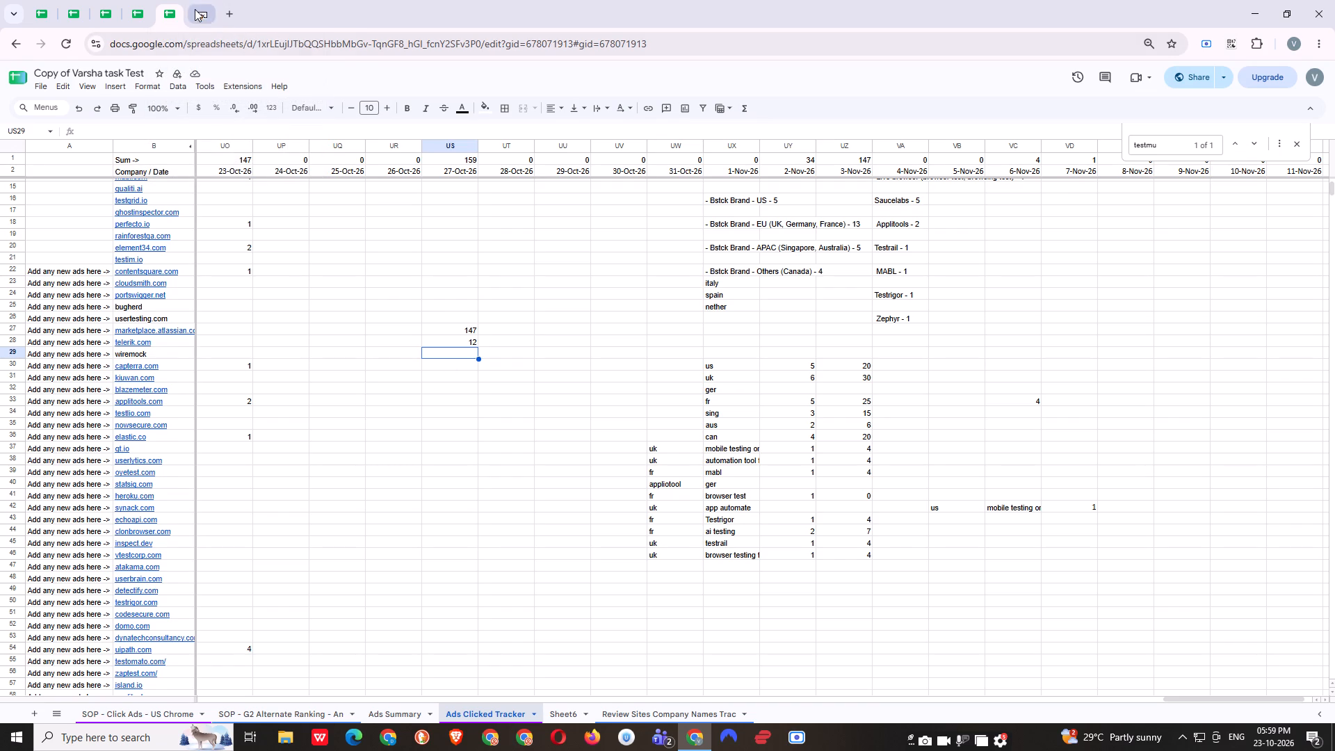
pyautogui.click(202, 13)
pyautogui.click(175, 18)
pyautogui.click(197, 12)
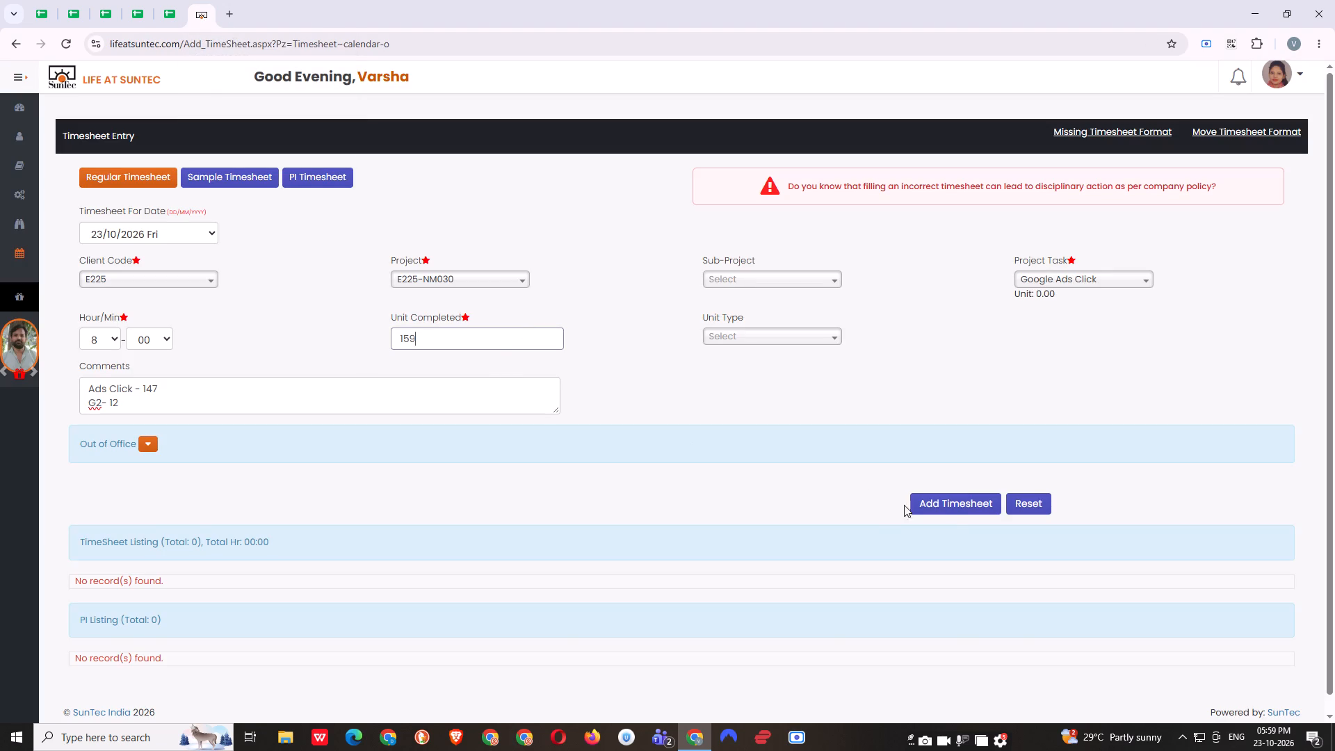
pyautogui.click(953, 506)
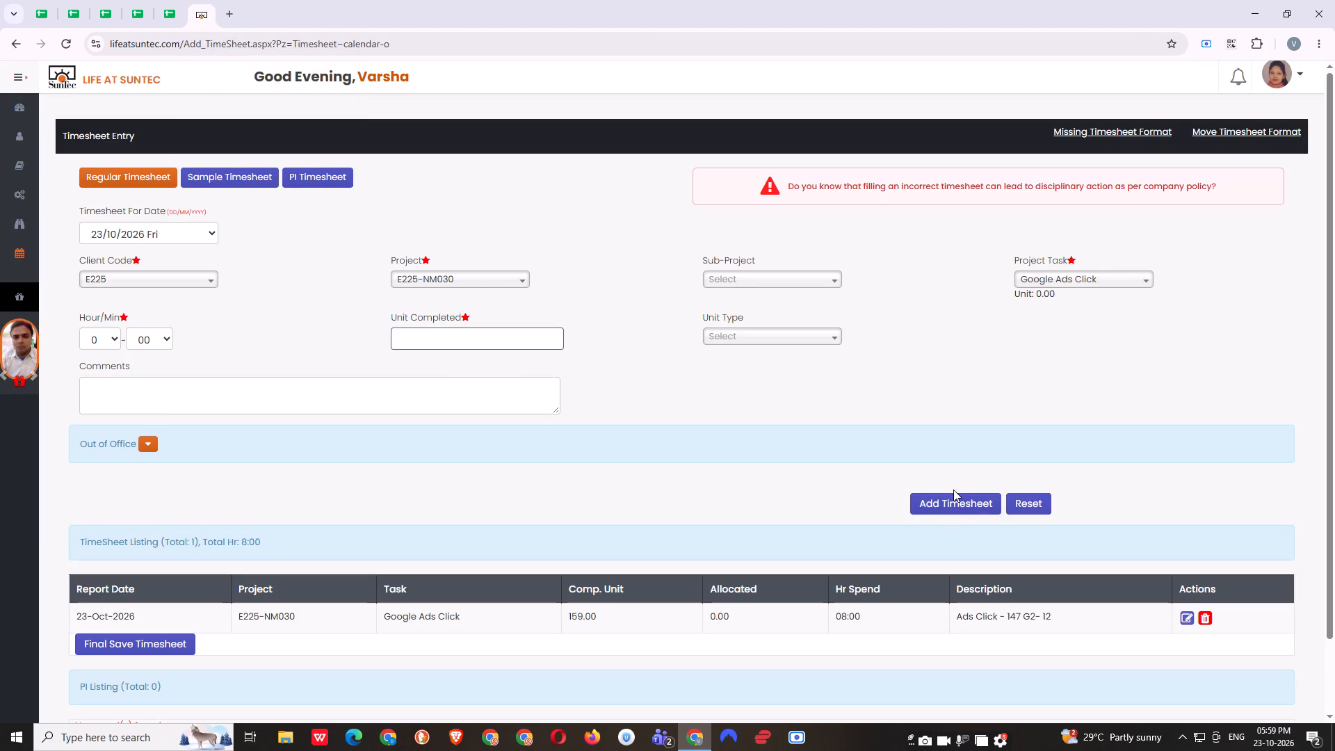
pyautogui.scroll(-2, 358, 647)
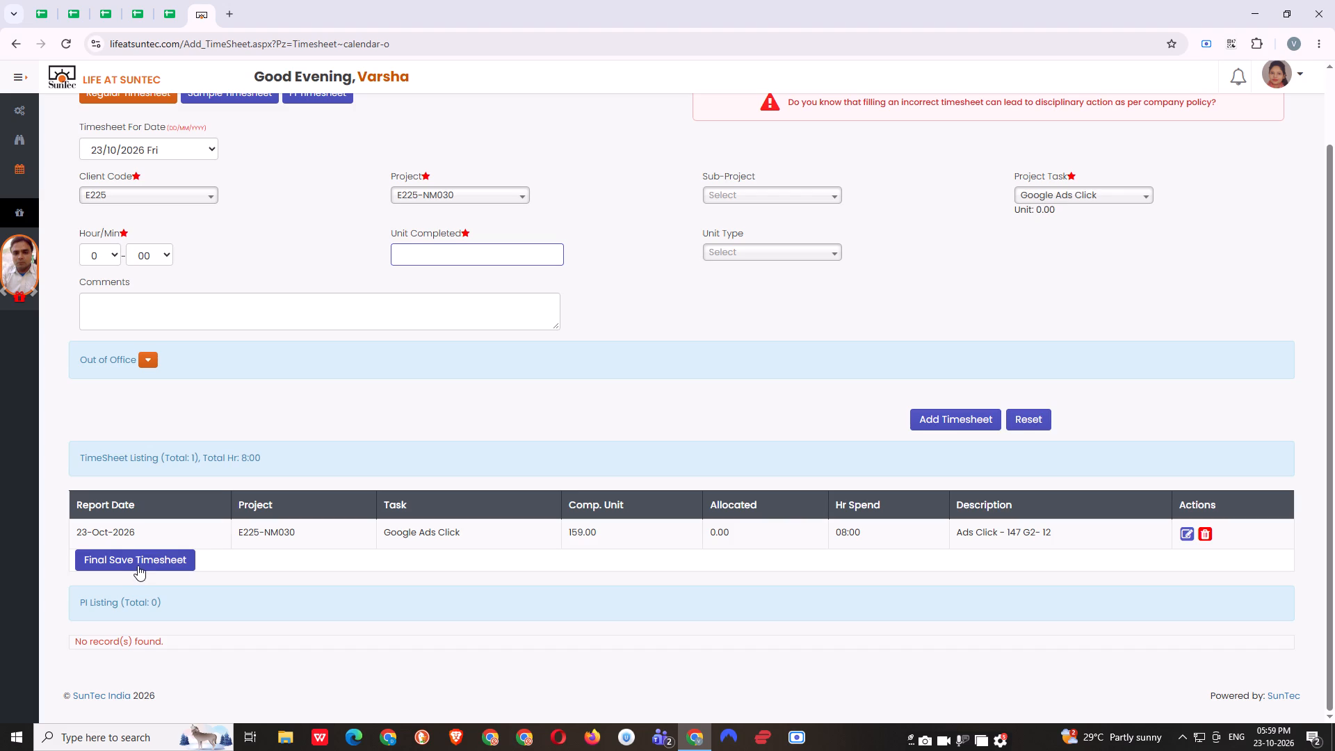
pyautogui.click(138, 563)
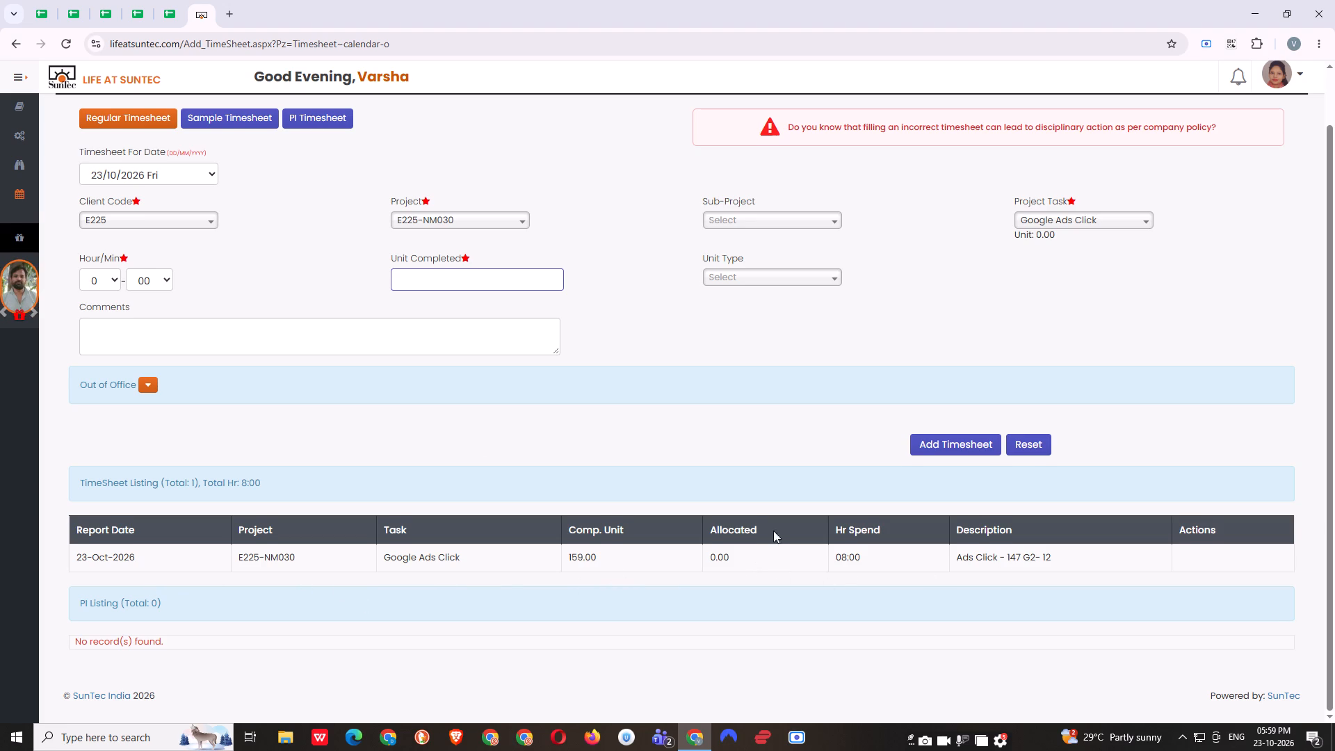
# Review the dashboard's submitted timesheet entries and the Oct-2026 monthly attendance report.
pyautogui.scroll(7, 281, 450)
pyautogui.click(19, 107)
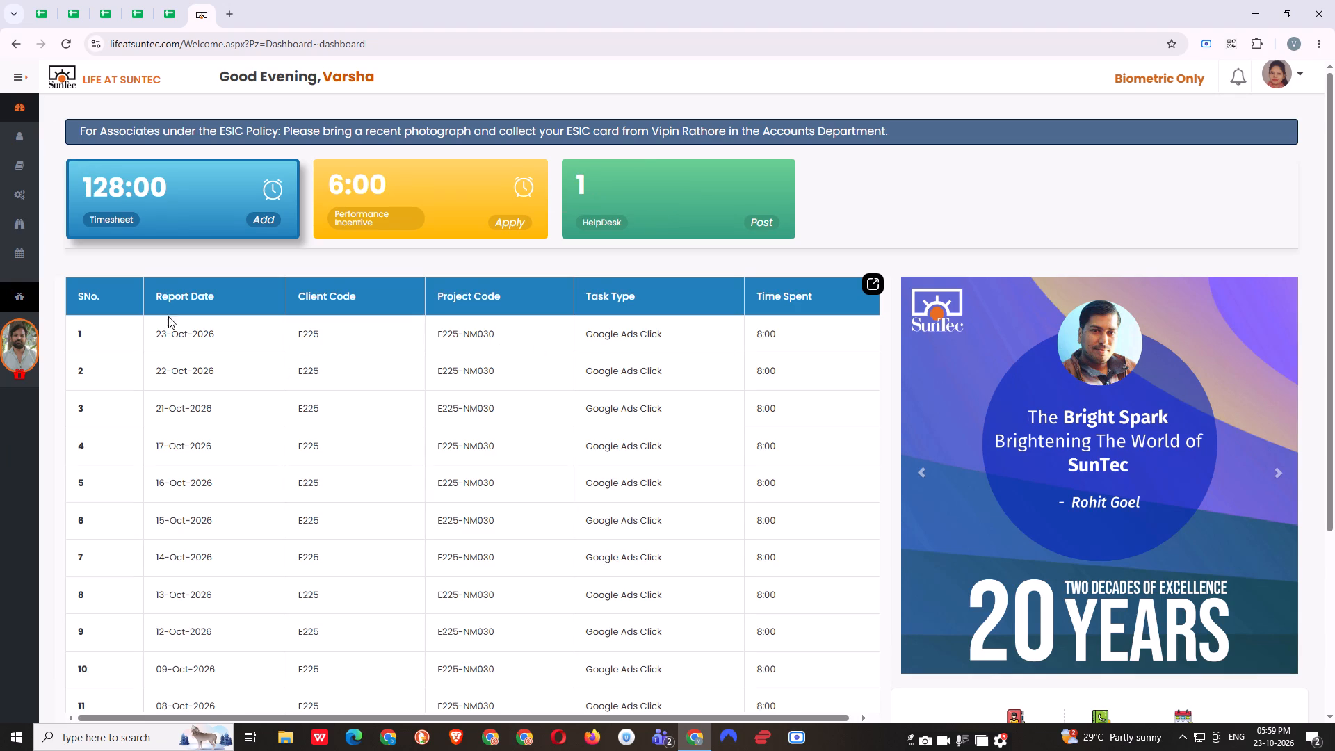
pyautogui.click(75, 247)
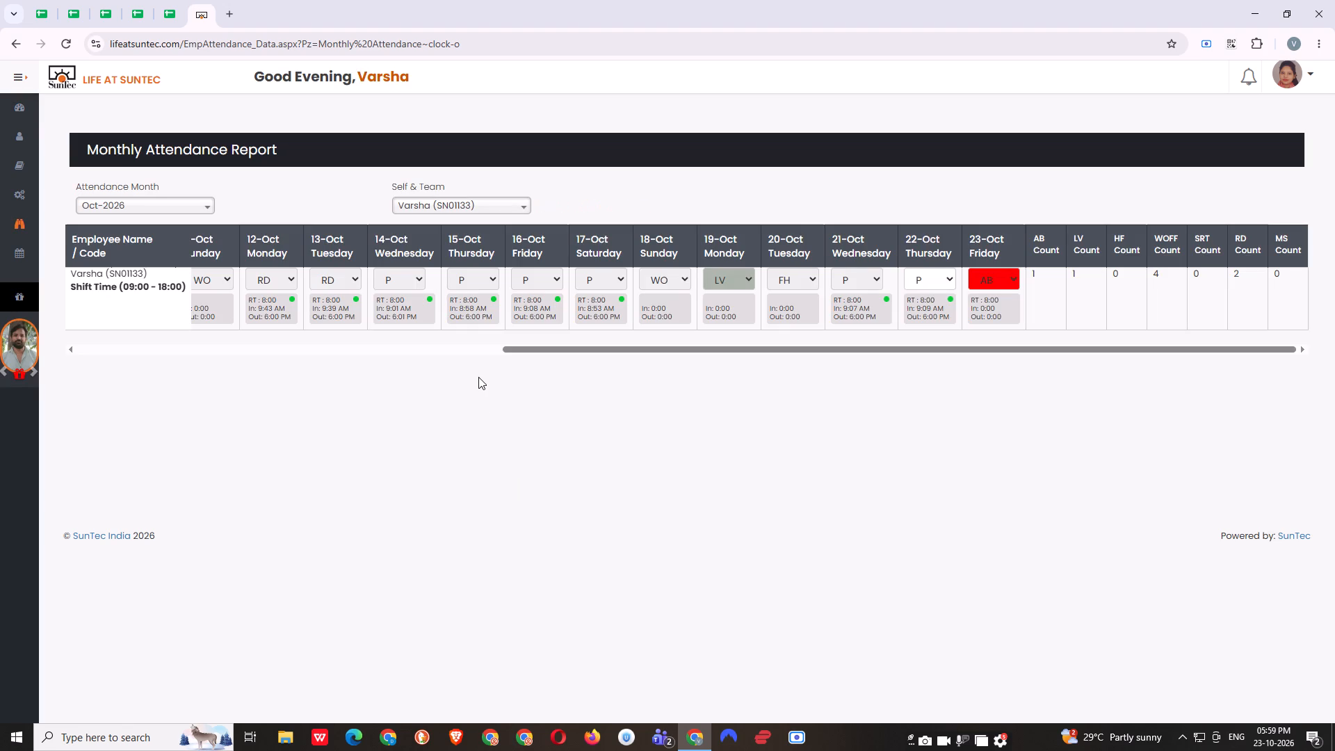
pyautogui.click(19, 108)
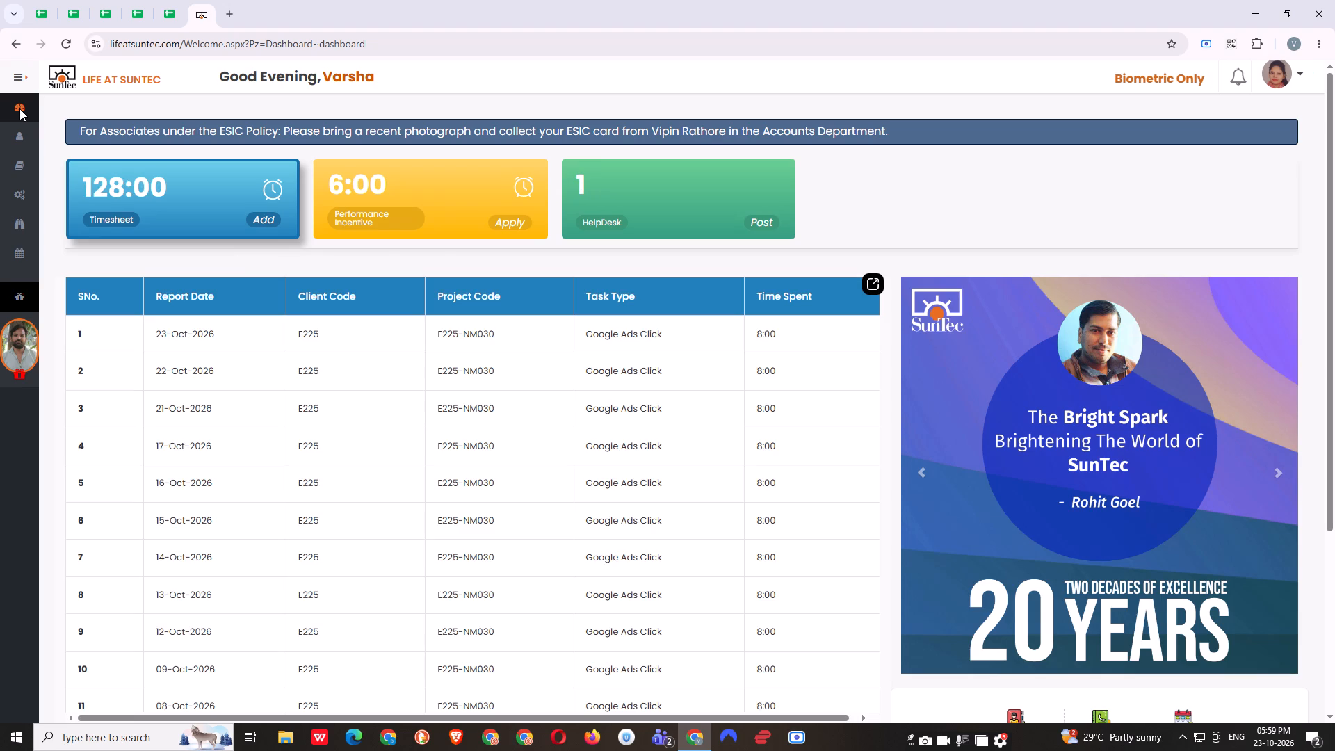
# Close the browser window and refresh the desktop.
pyautogui.click(1325, 13)
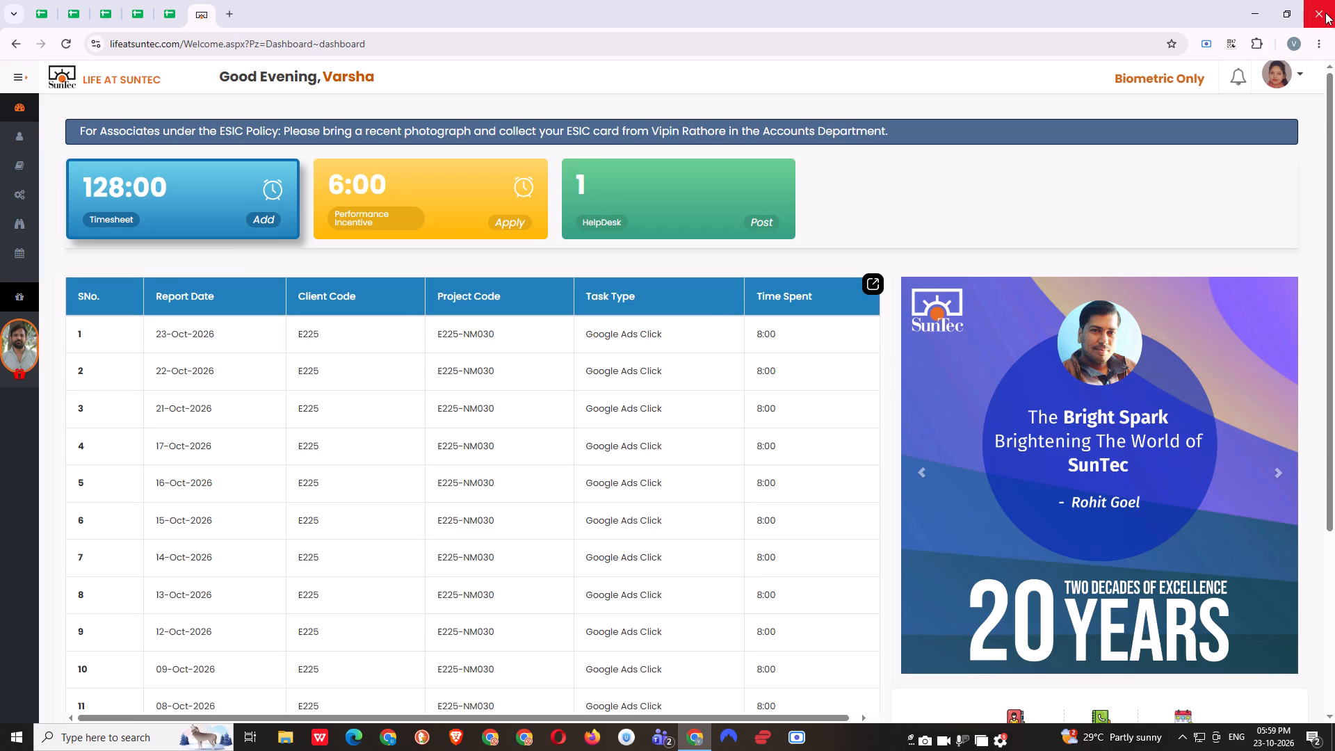
pyautogui.rightClick(686, 244)
pyautogui.click(717, 287)
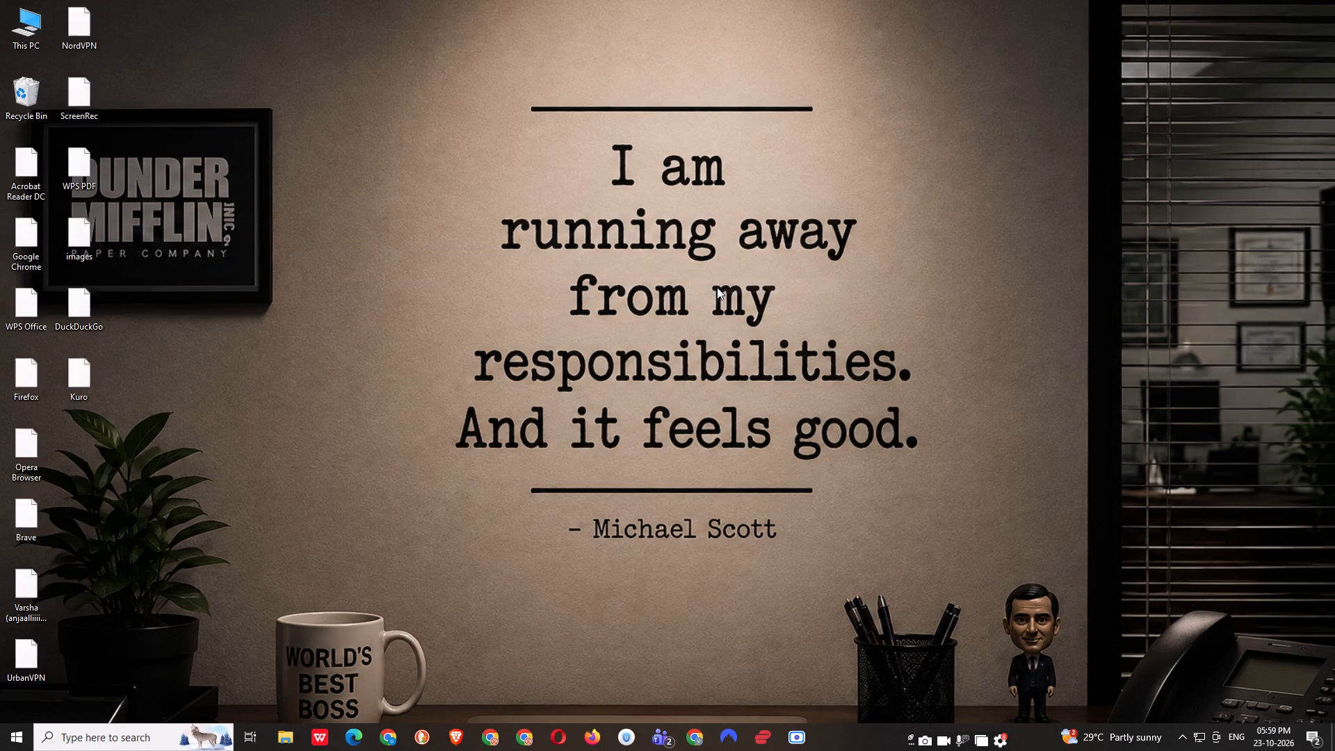
pyautogui.press('F5')
pyautogui.press('F5')
pyautogui.press('F5')
pyautogui.press('F5')
pyautogui.press('F5')
pyautogui.press('F5')
# Shut down the computer.
pyautogui.click(14, 743)
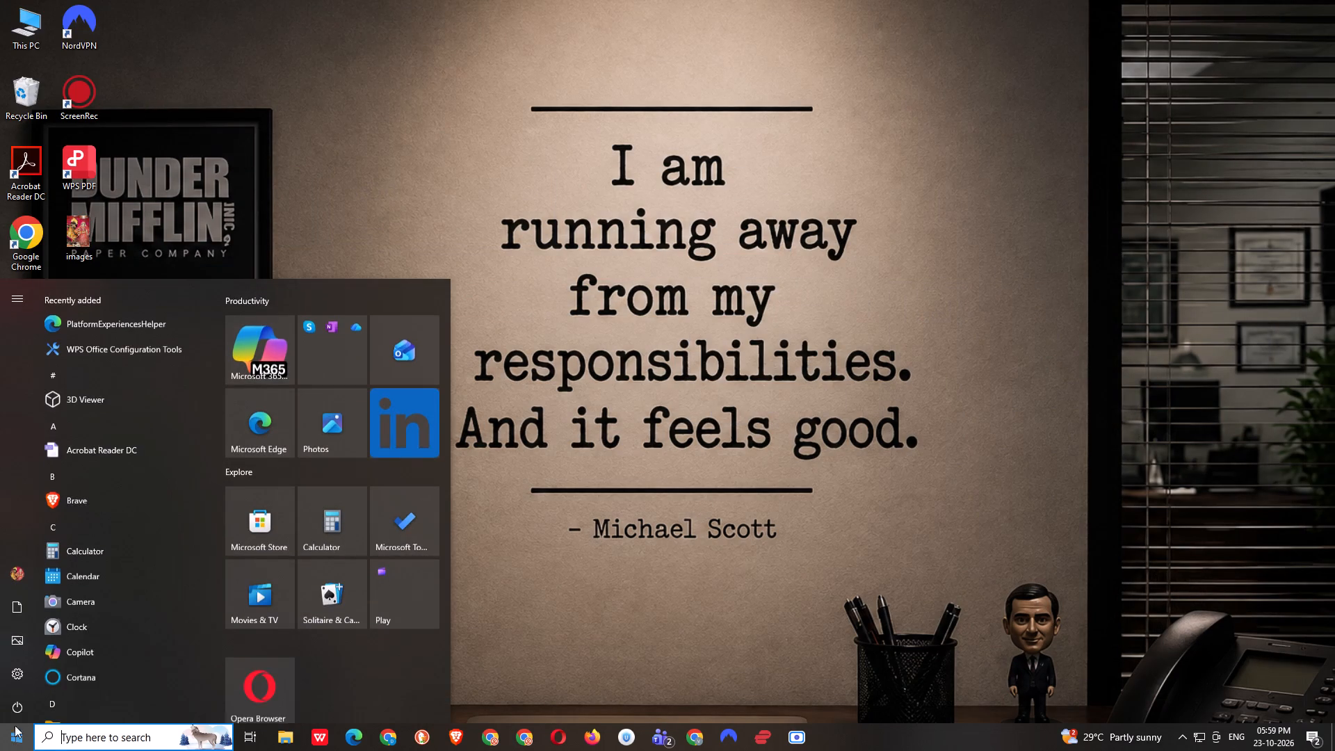
pyautogui.click(17, 710)
pyautogui.click(40, 652)
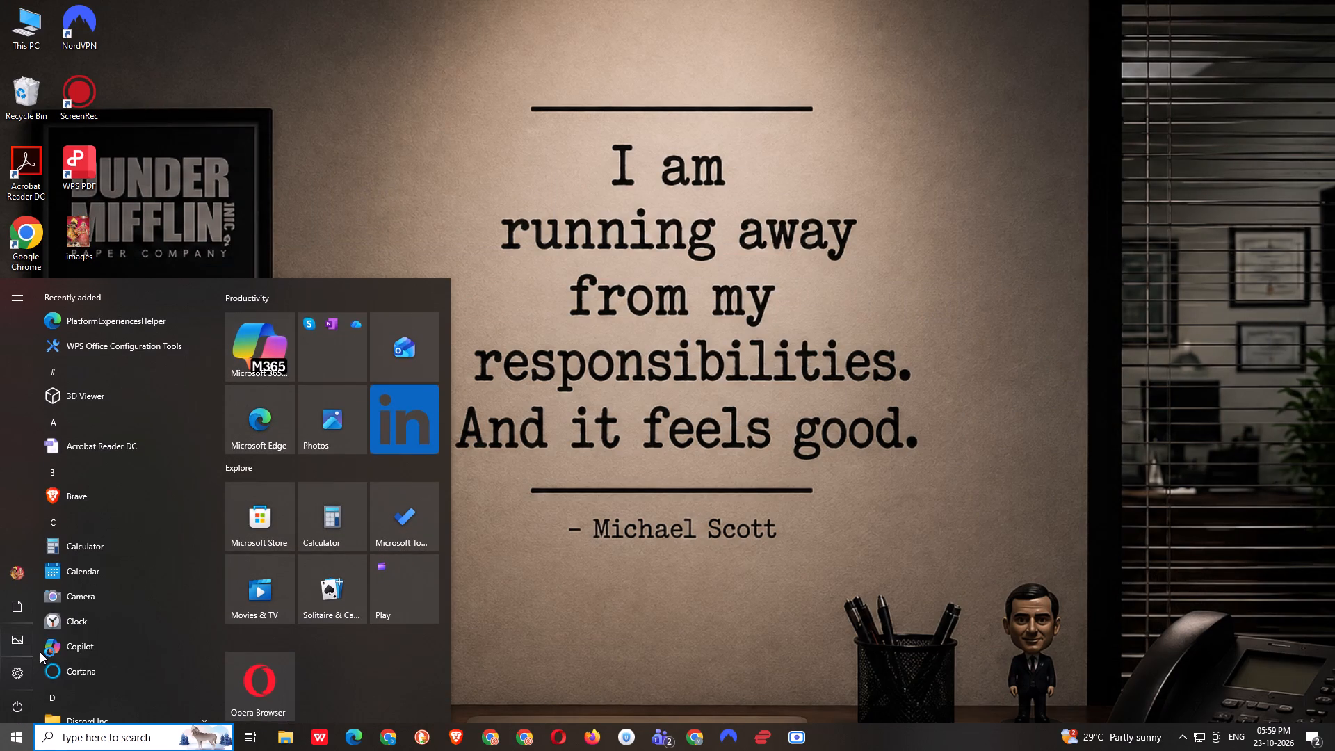